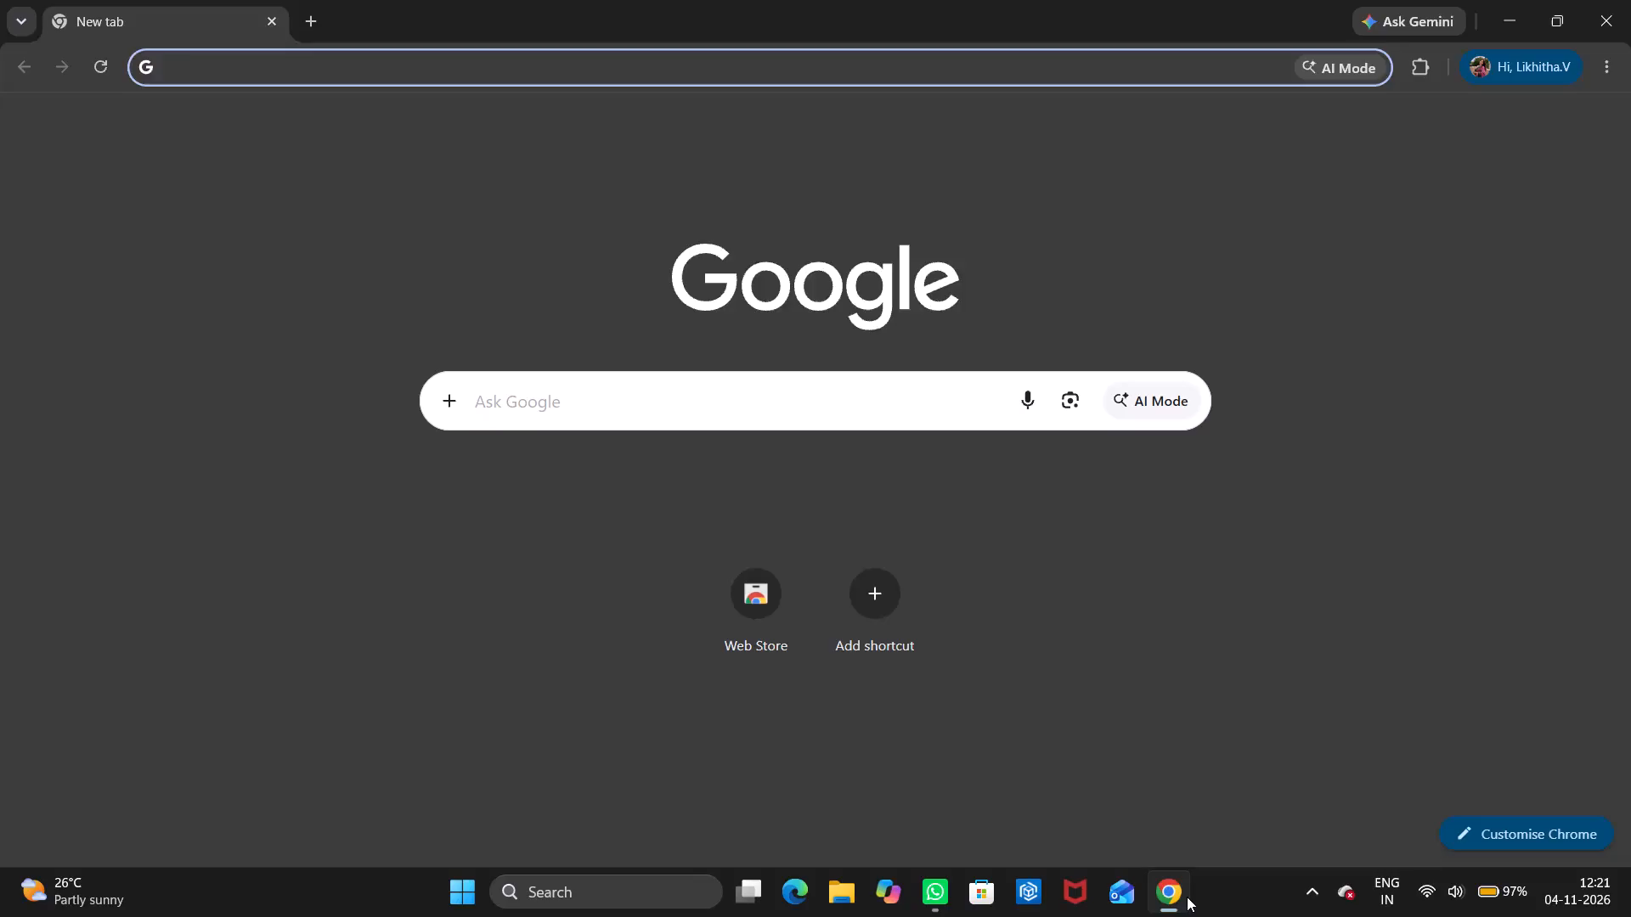
Search the web for "send anywhere" and open the Send Anywhere - File transfer site from the results.
text(send anywhere)
key(Return)
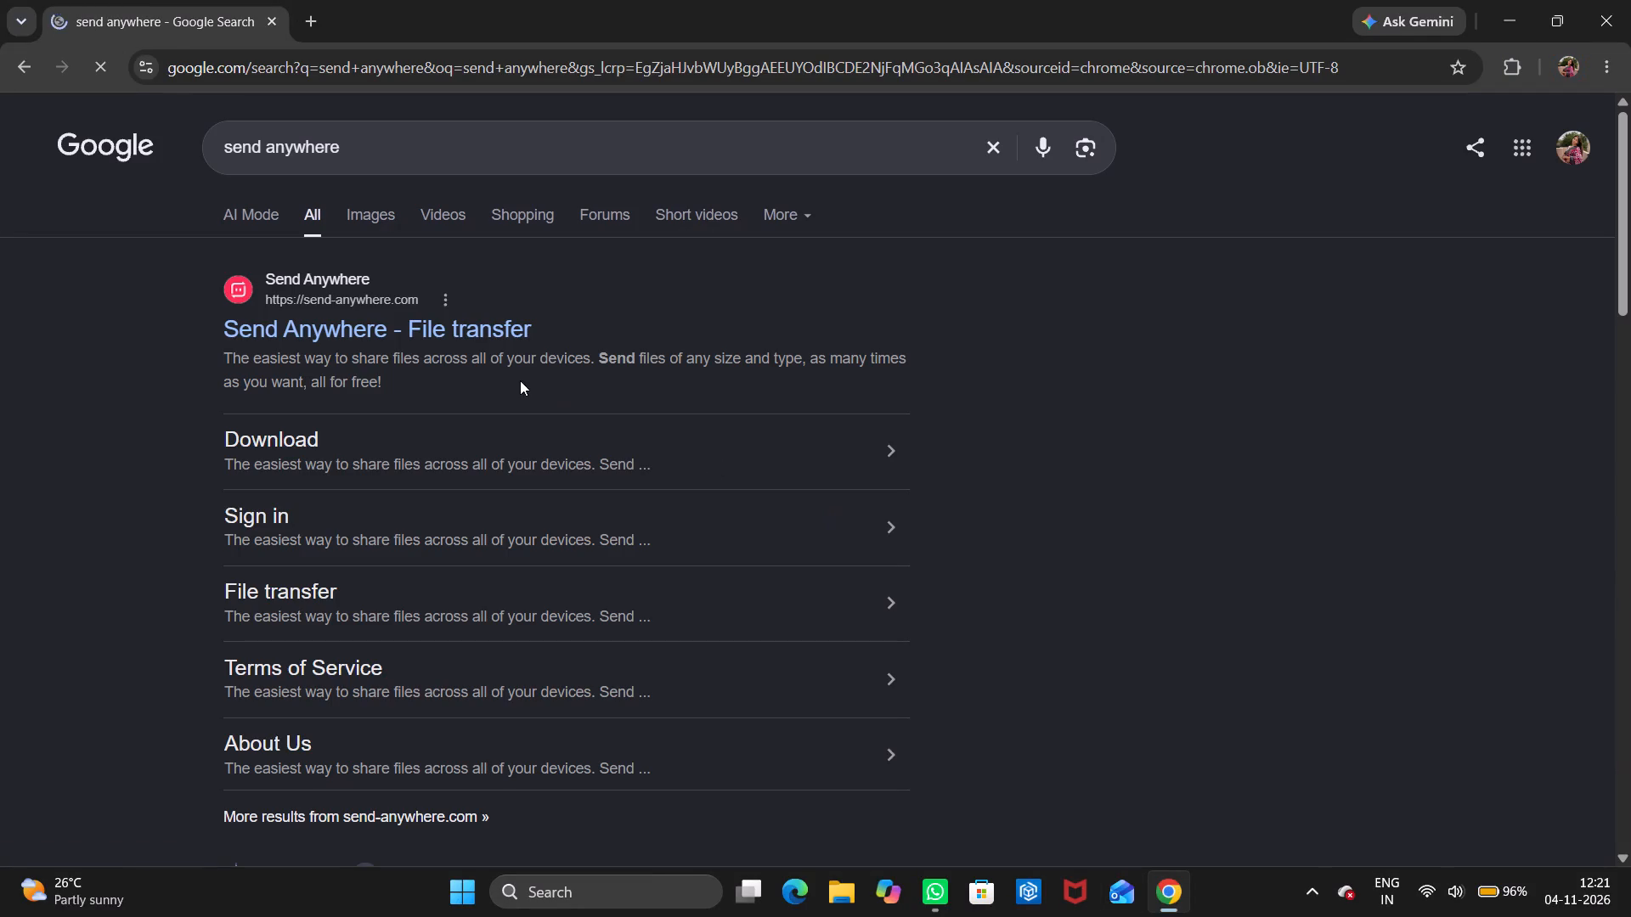
click(445, 328)
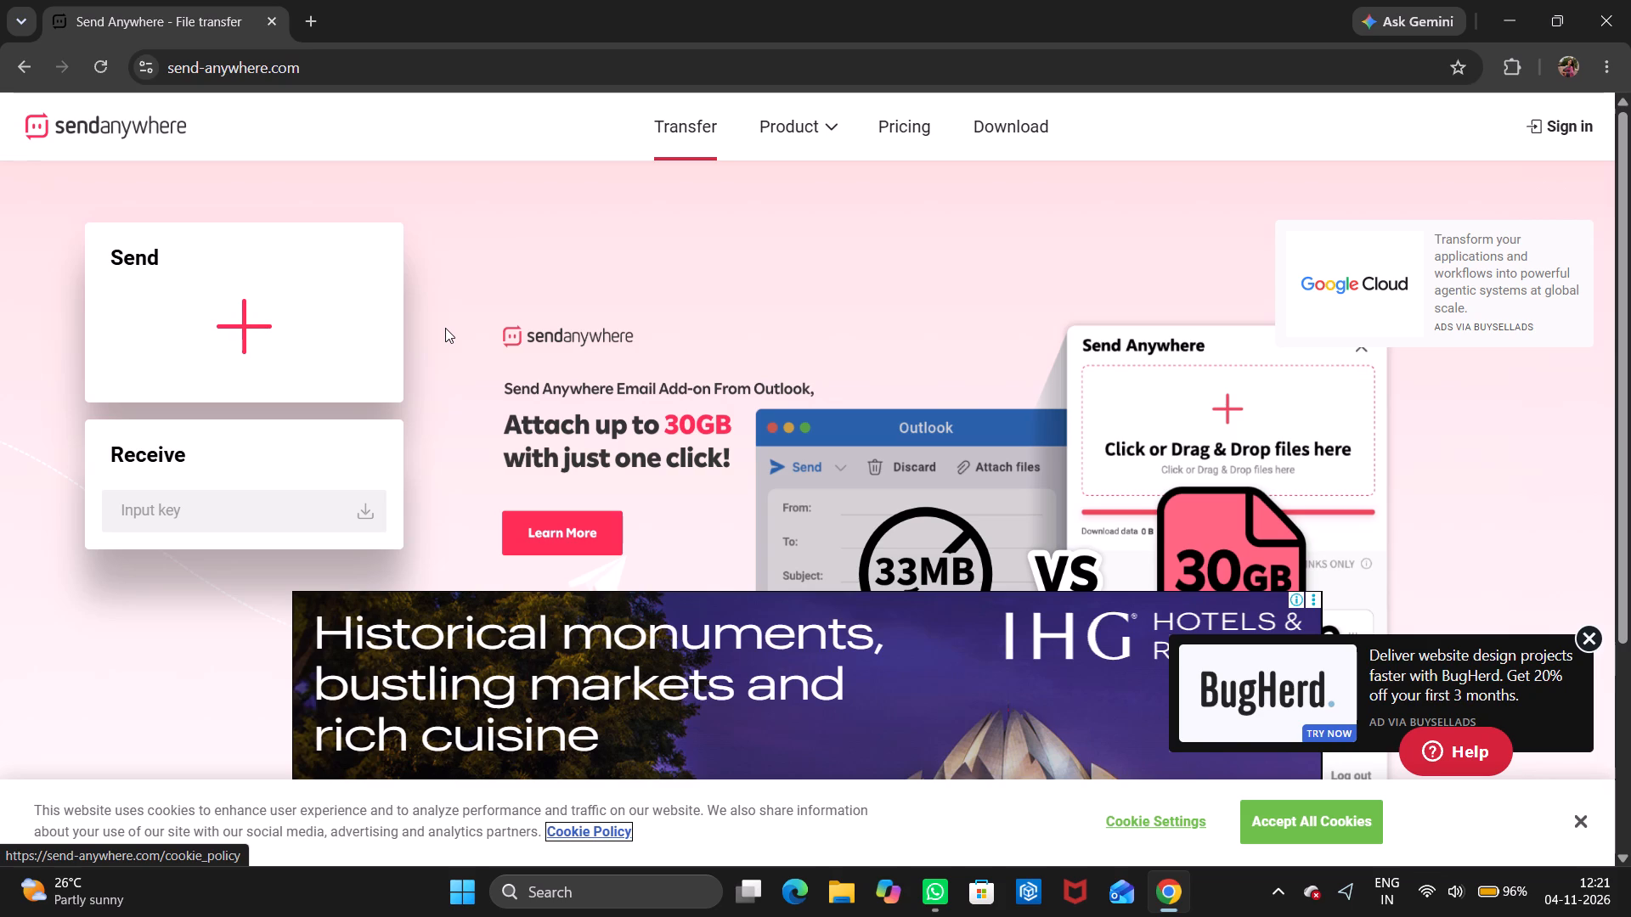
Activate the key entry for receiving files on the Send Anywhere transfer page.
click(237, 520)
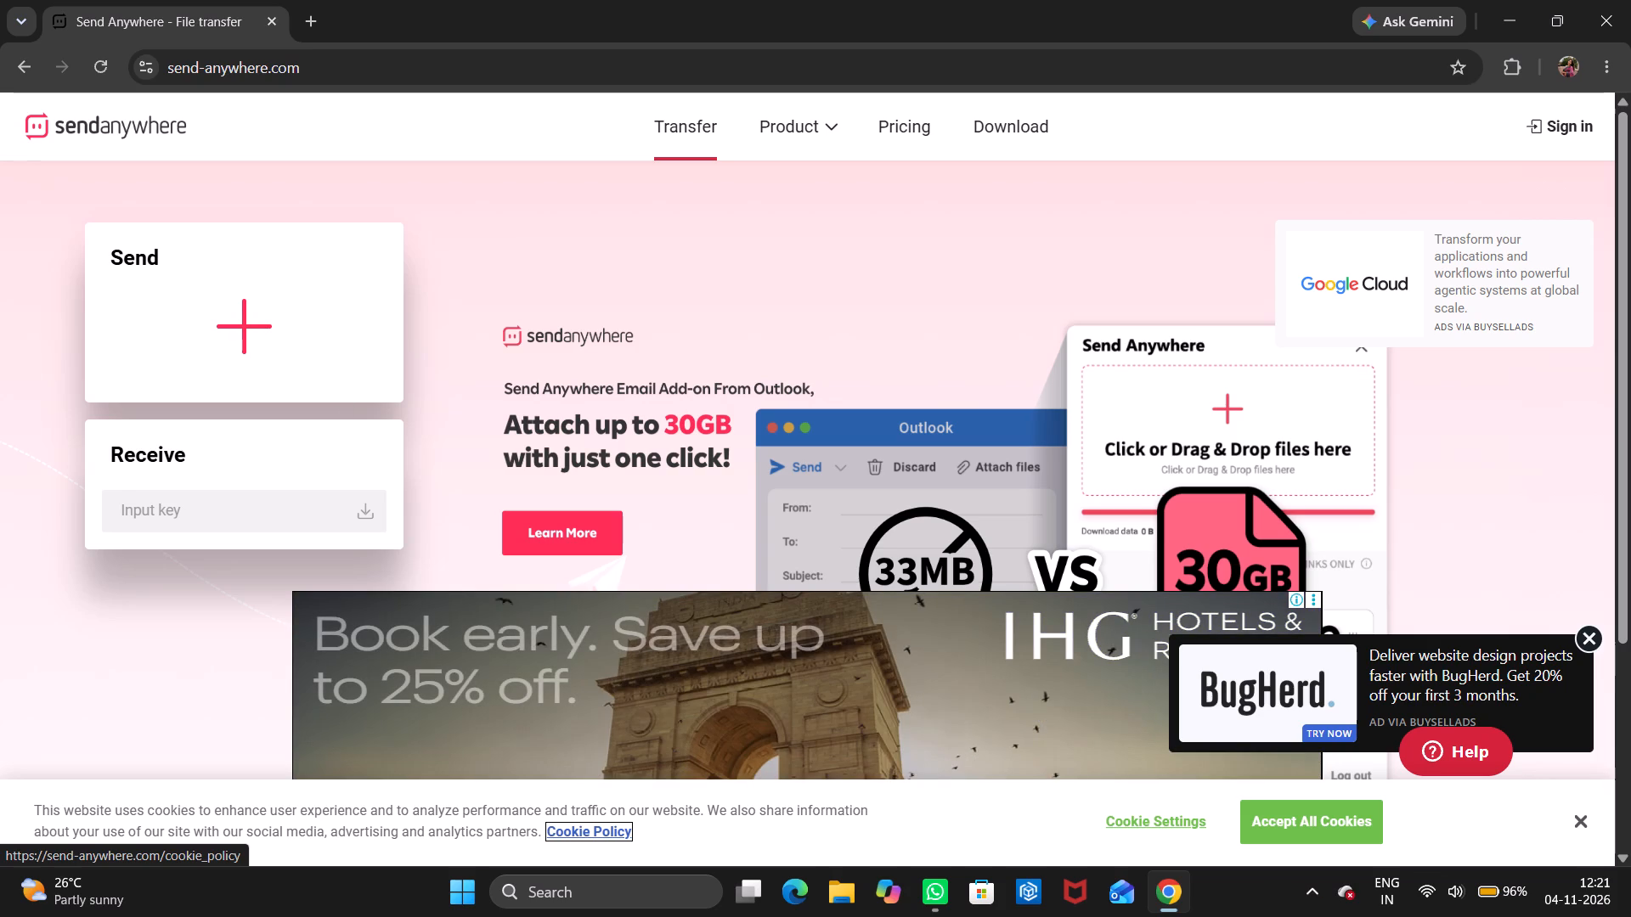
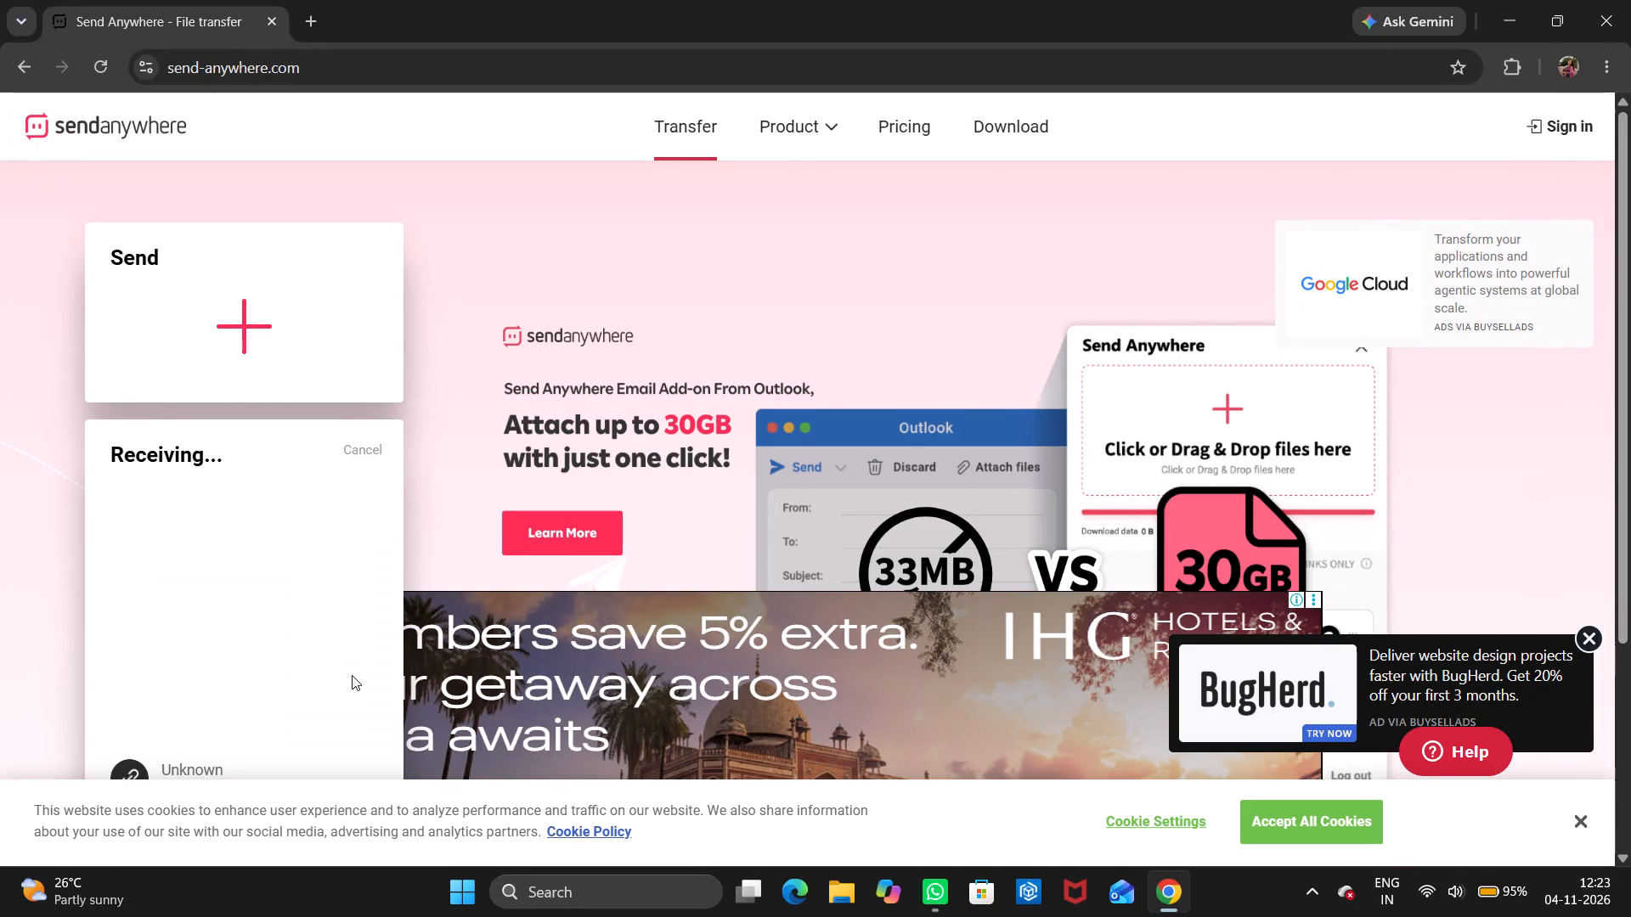
scroll(316, 674, down, 2)
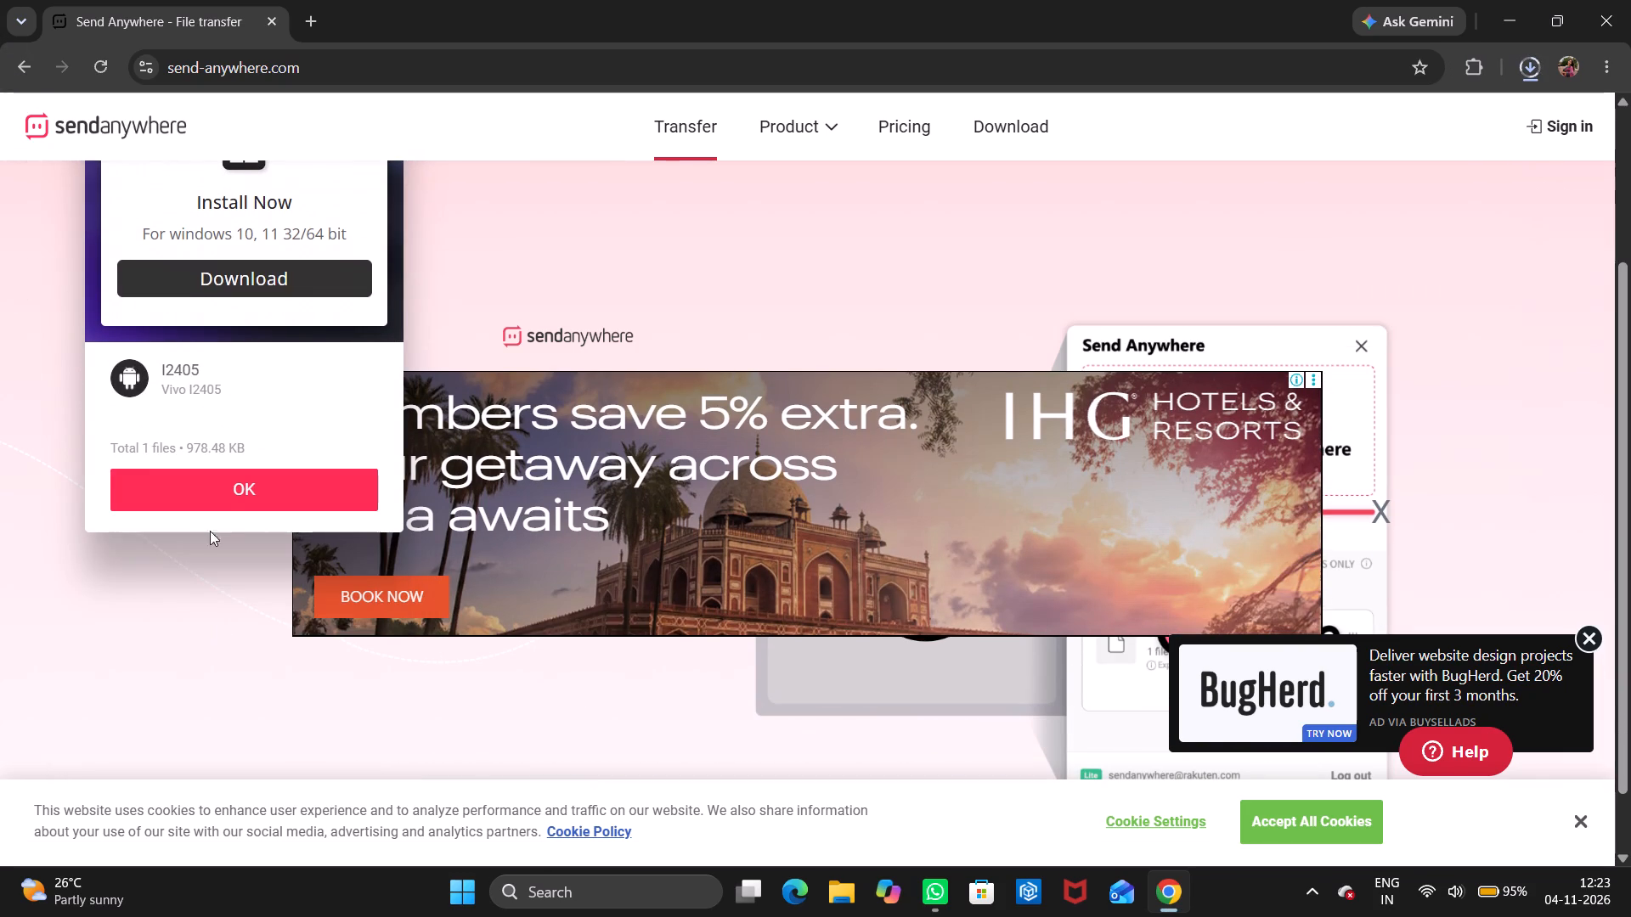
click(223, 492)
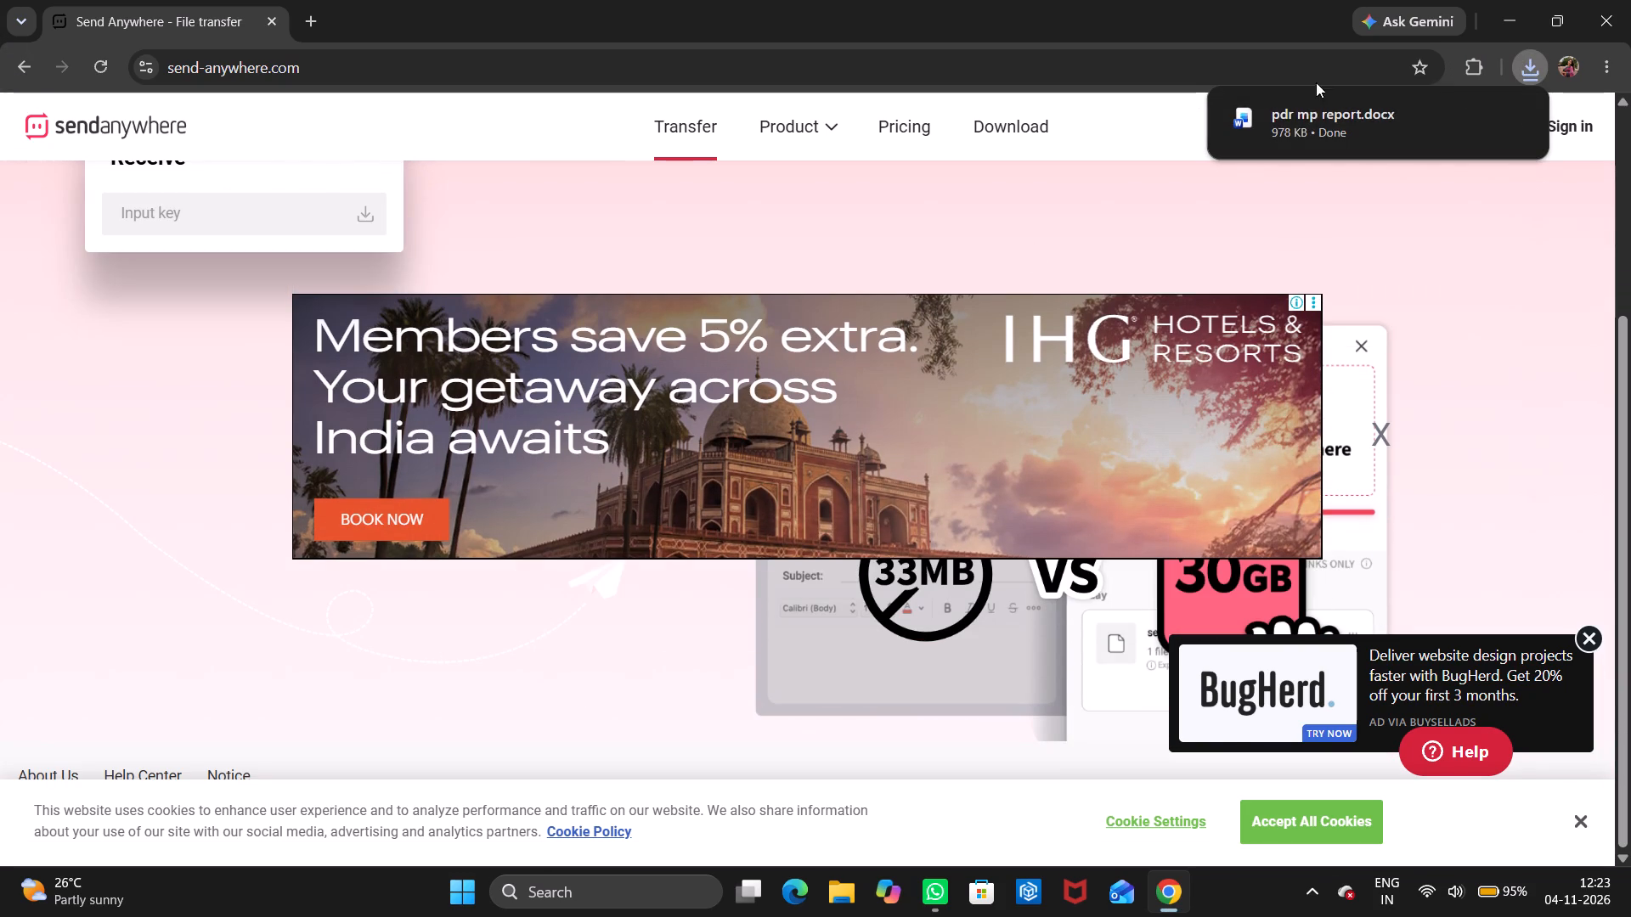
Open the downloaded file pdr mp report.docx in Word.
click(1293, 124)
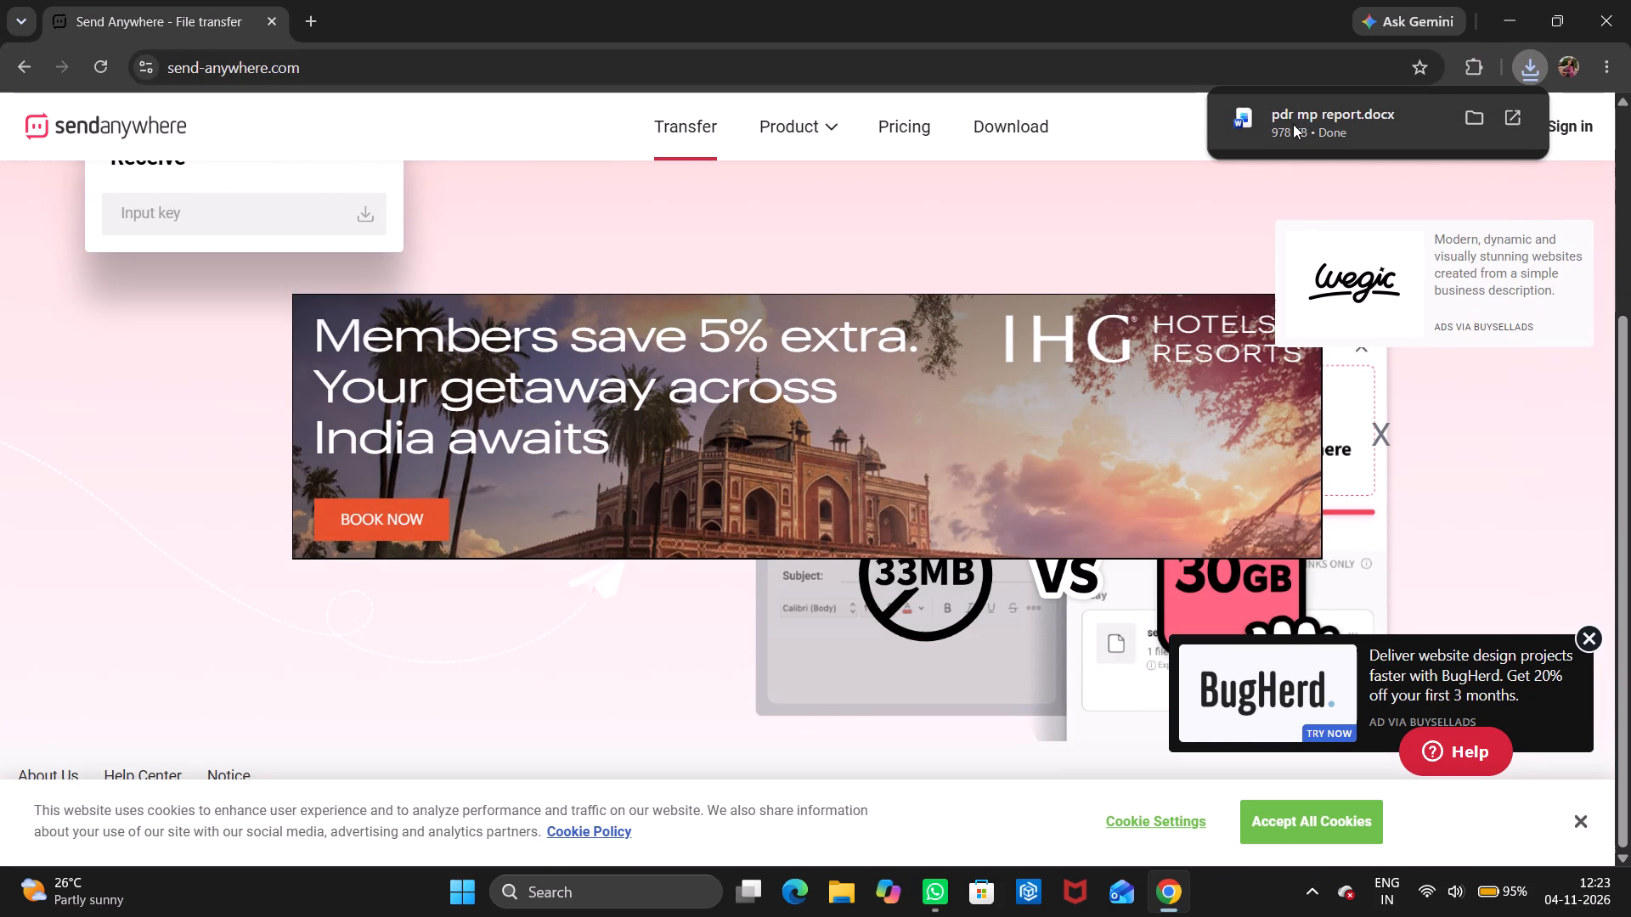
click(1293, 124)
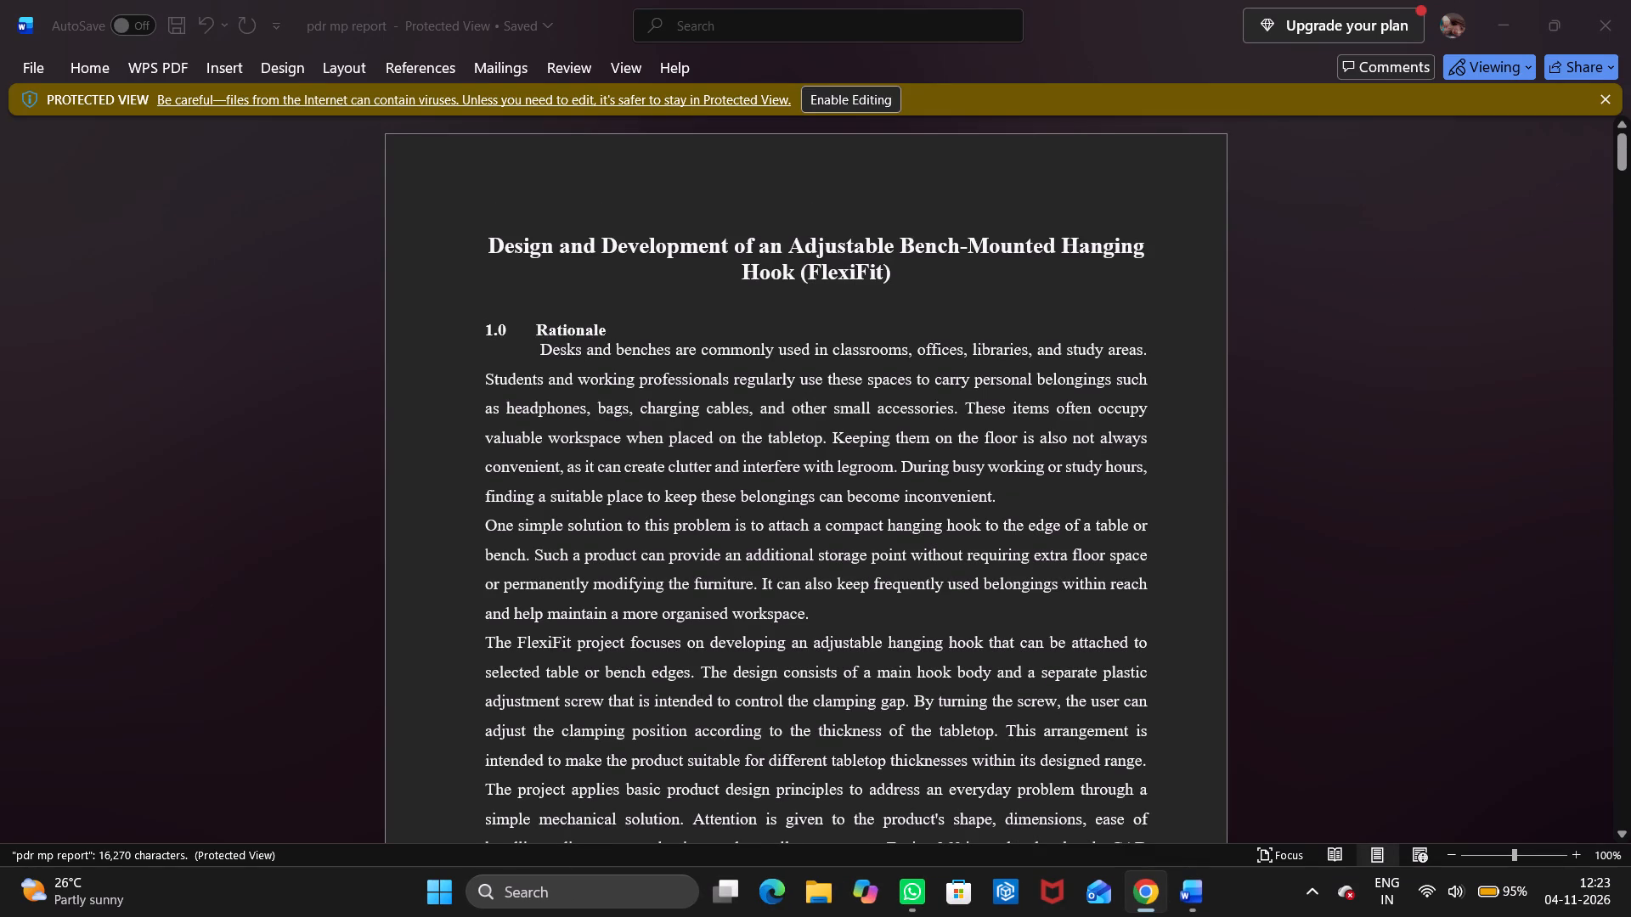
Skim the FlexiFit hanging hook report from the Rationale to the pictures of the hook's views.
scroll(1160, 372, down, 5)
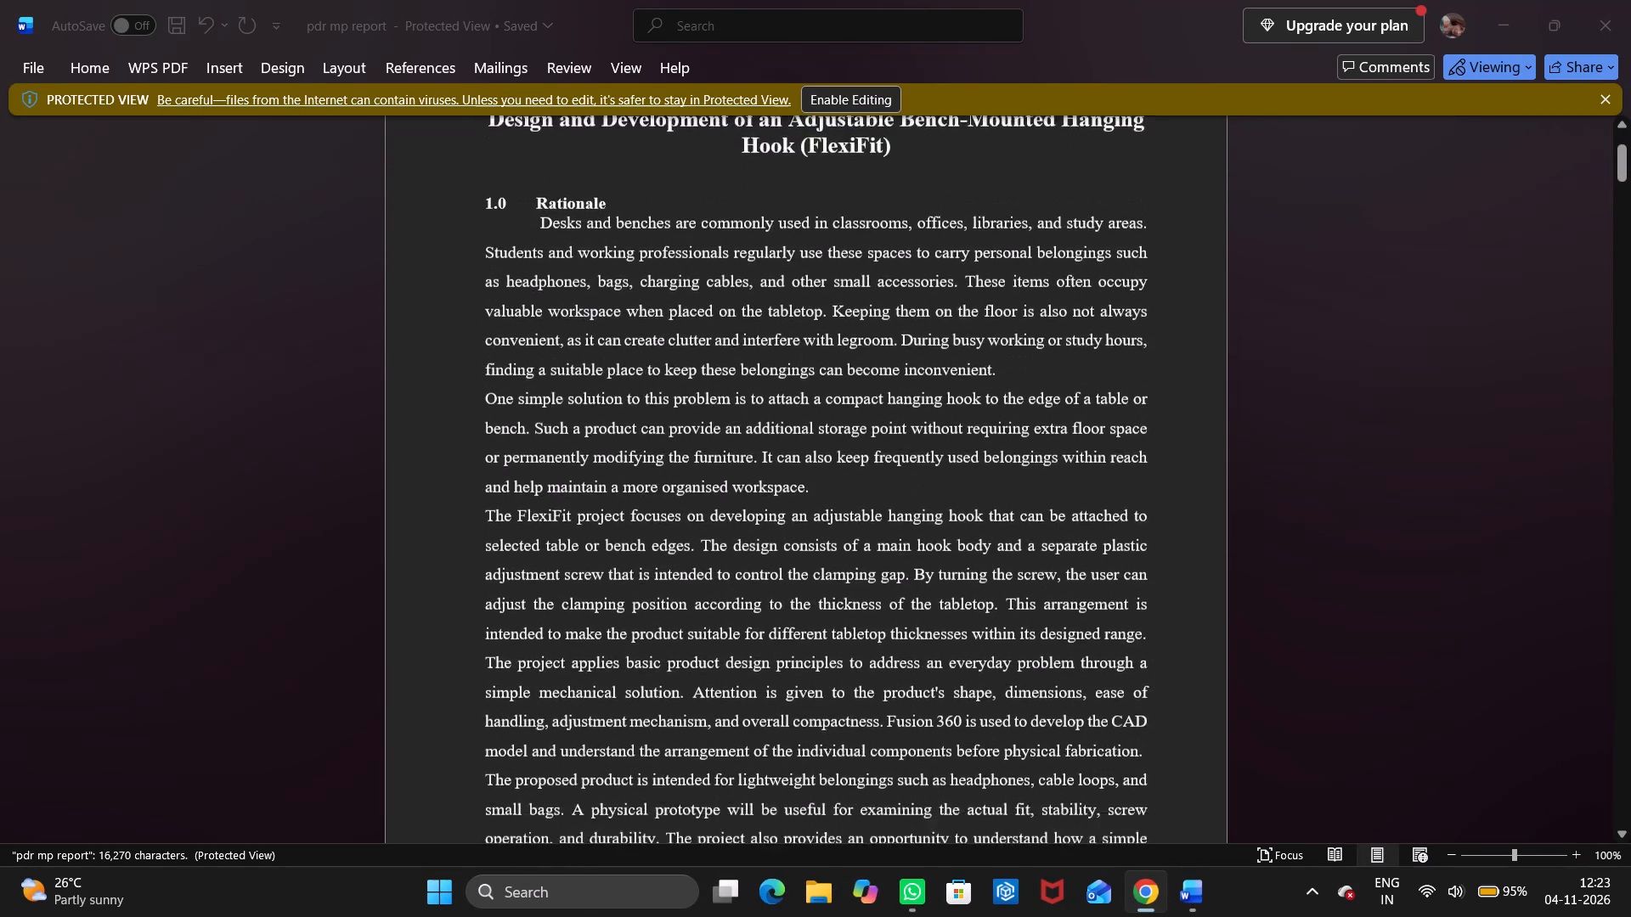
scroll(1160, 372, down, 16)
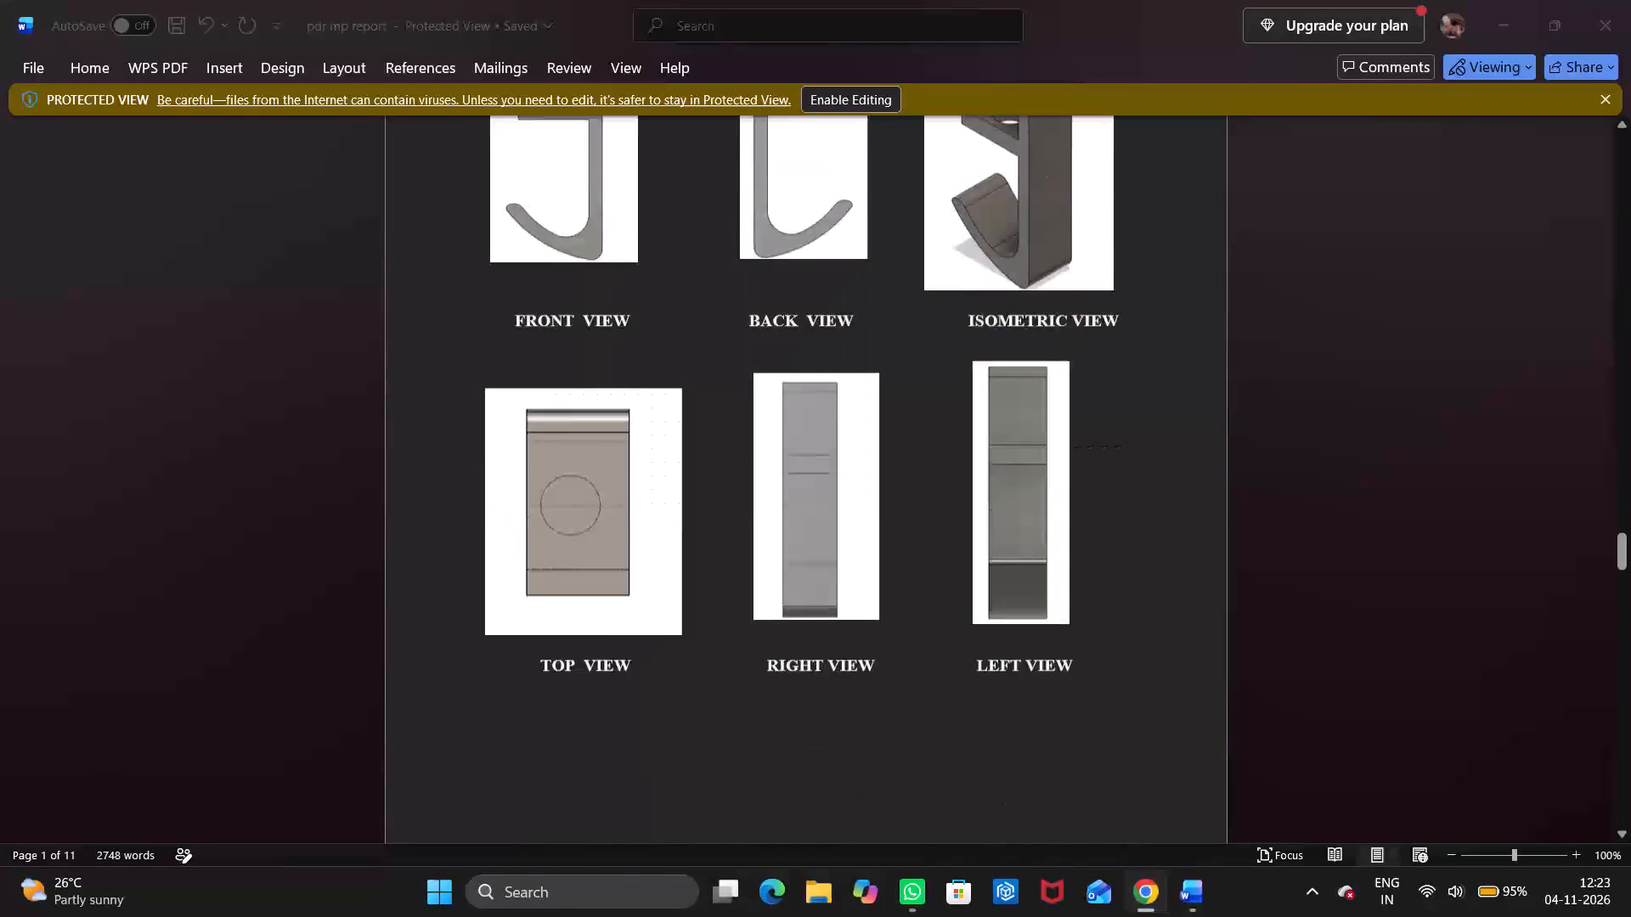
scroll(1160, 372, down, 1)
ctrl+scroll(1160, 372, down, 3)
scroll(1160, 372, up, 10)
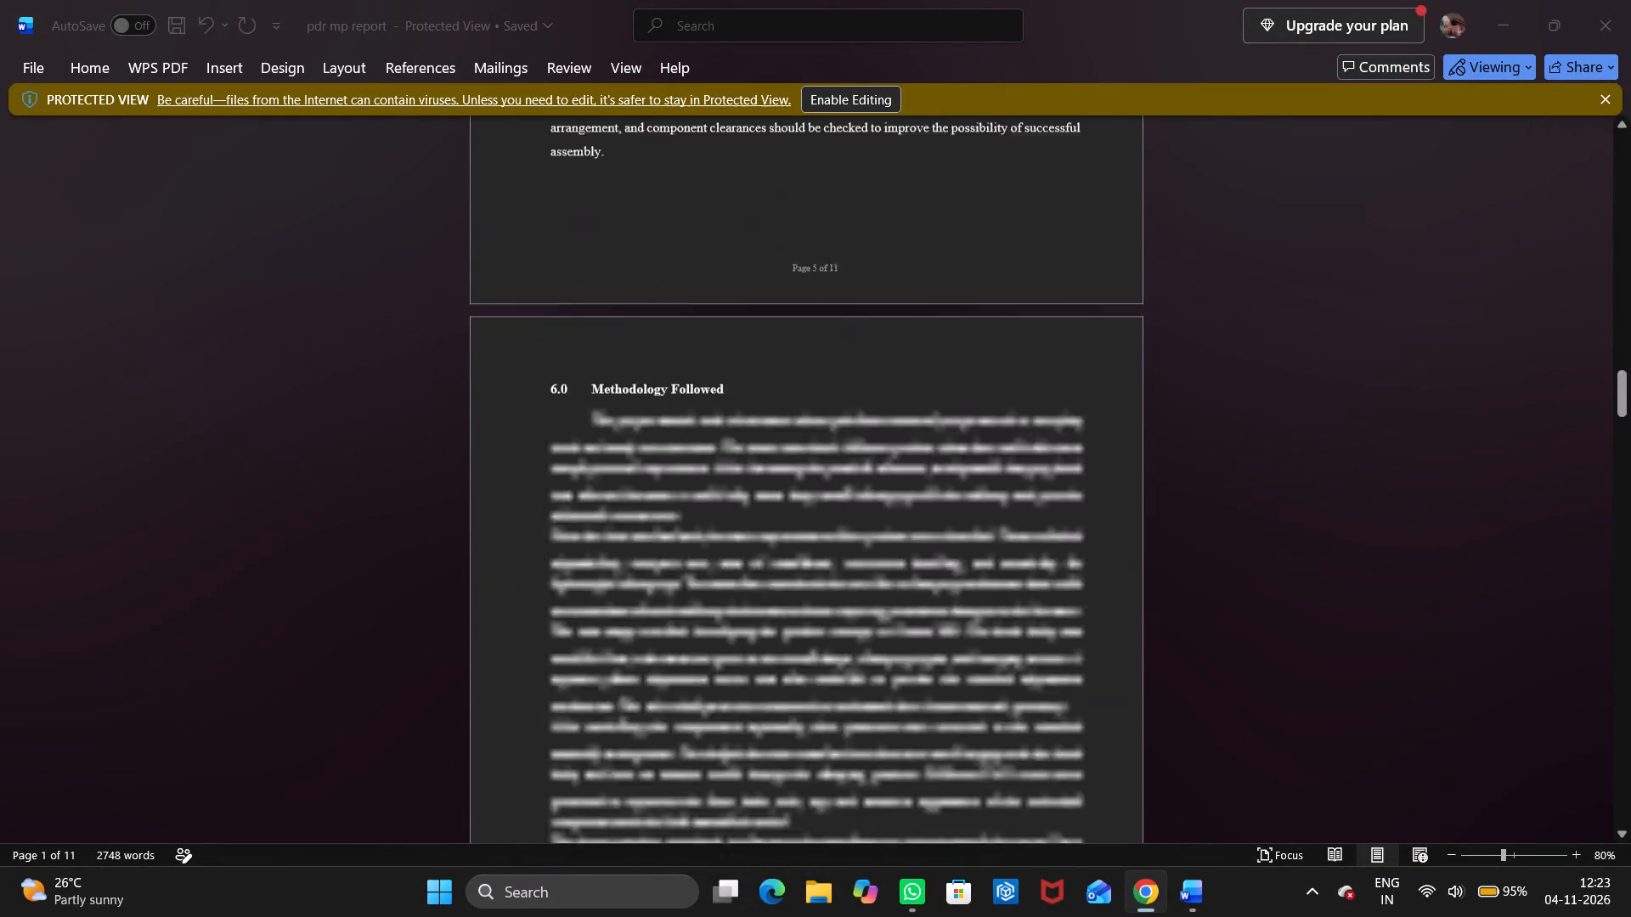
scroll(1160, 372, up, 17)
Read through the report from Competency of the Course to the start of the Methodology Followed section.
scroll(1160, 372, down, 3)
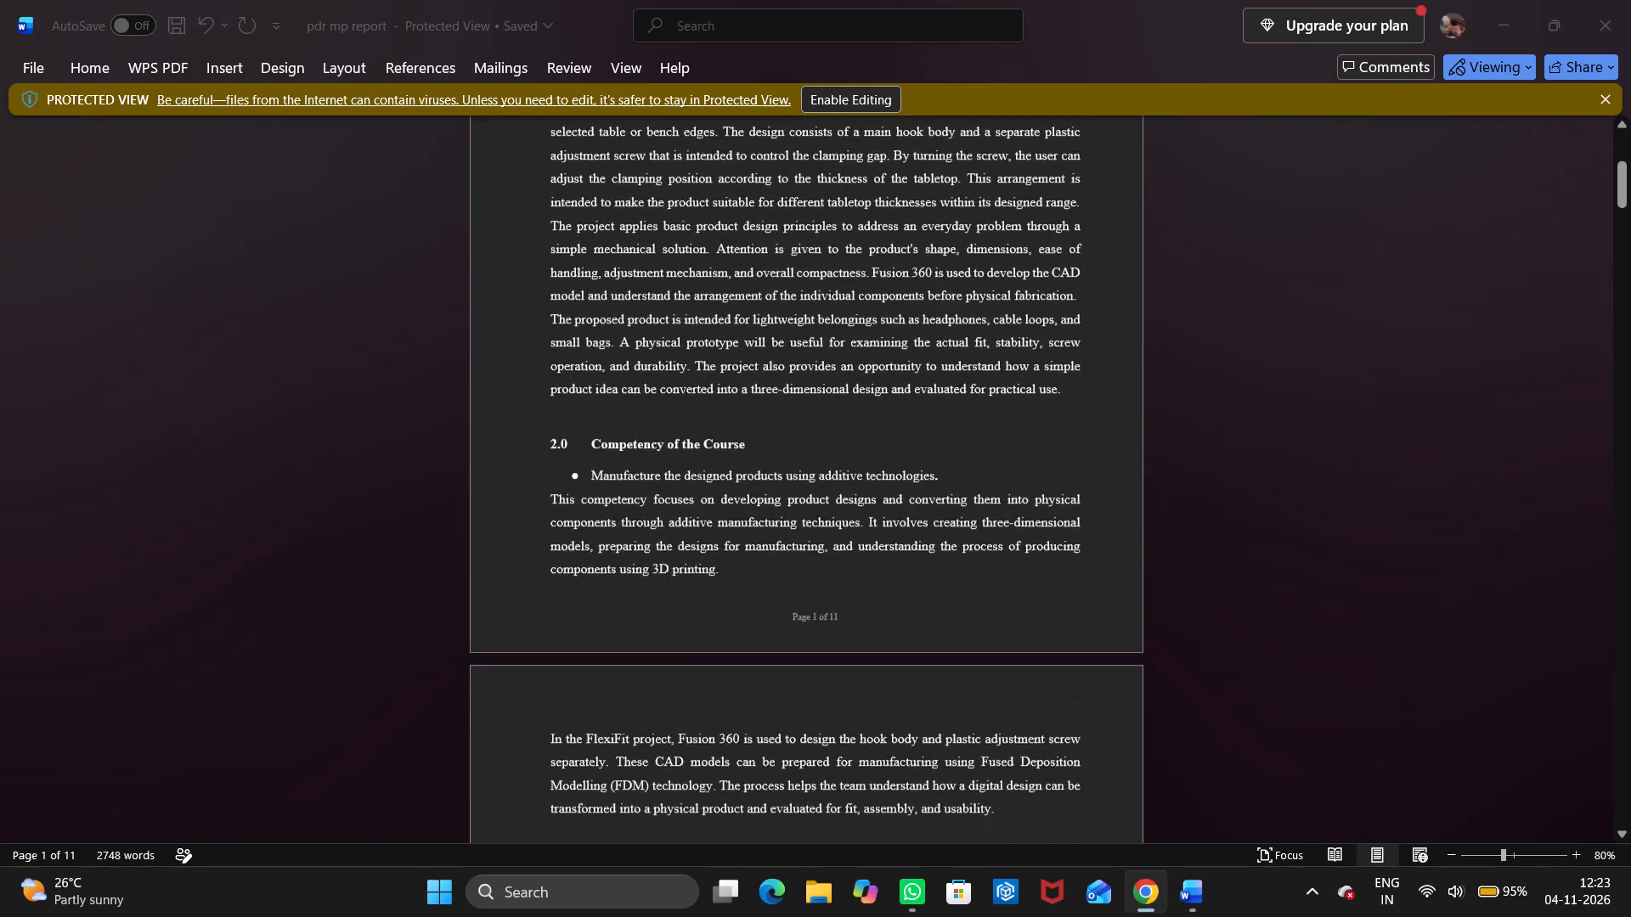
scroll(1160, 372, down, 4)
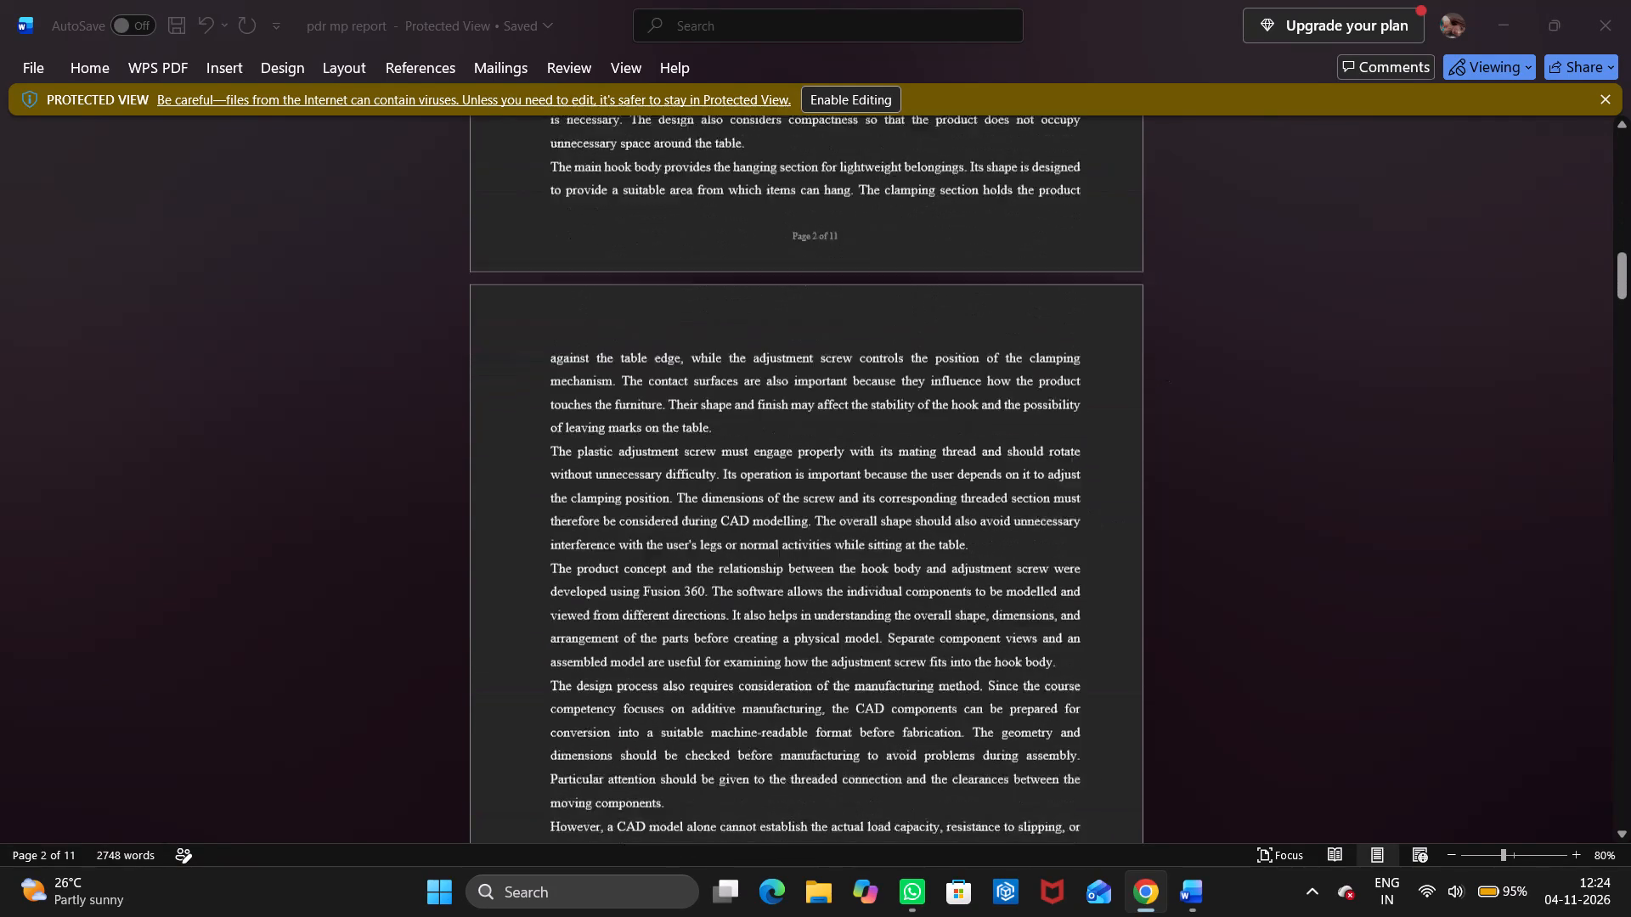
scroll(1160, 372, down, 2)
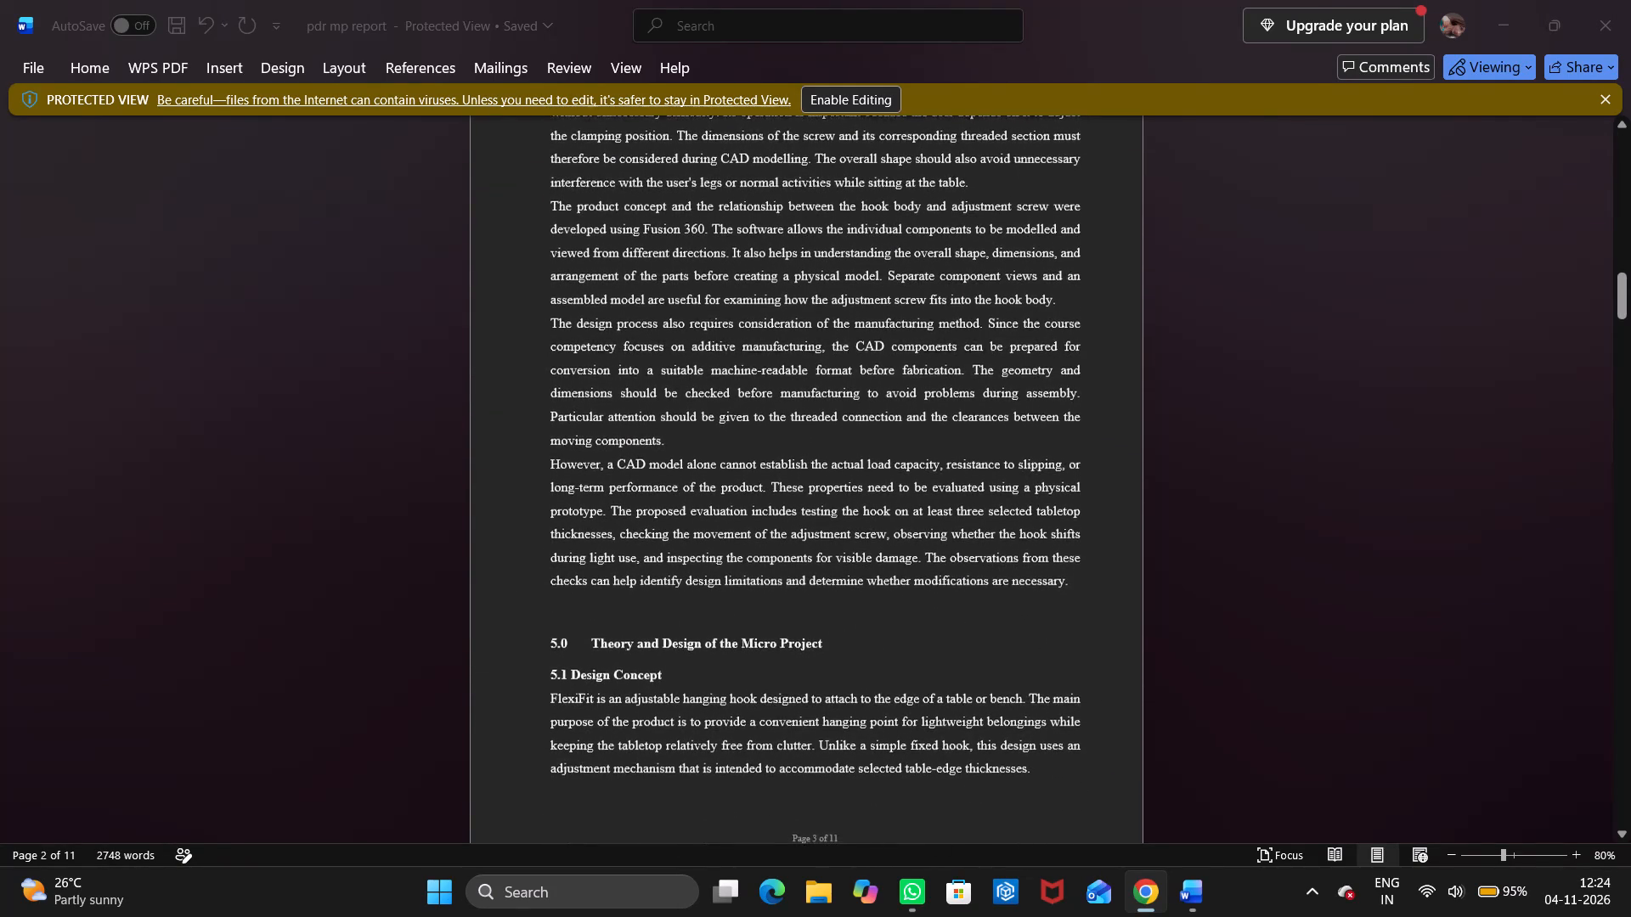
scroll(1160, 372, down, 1)
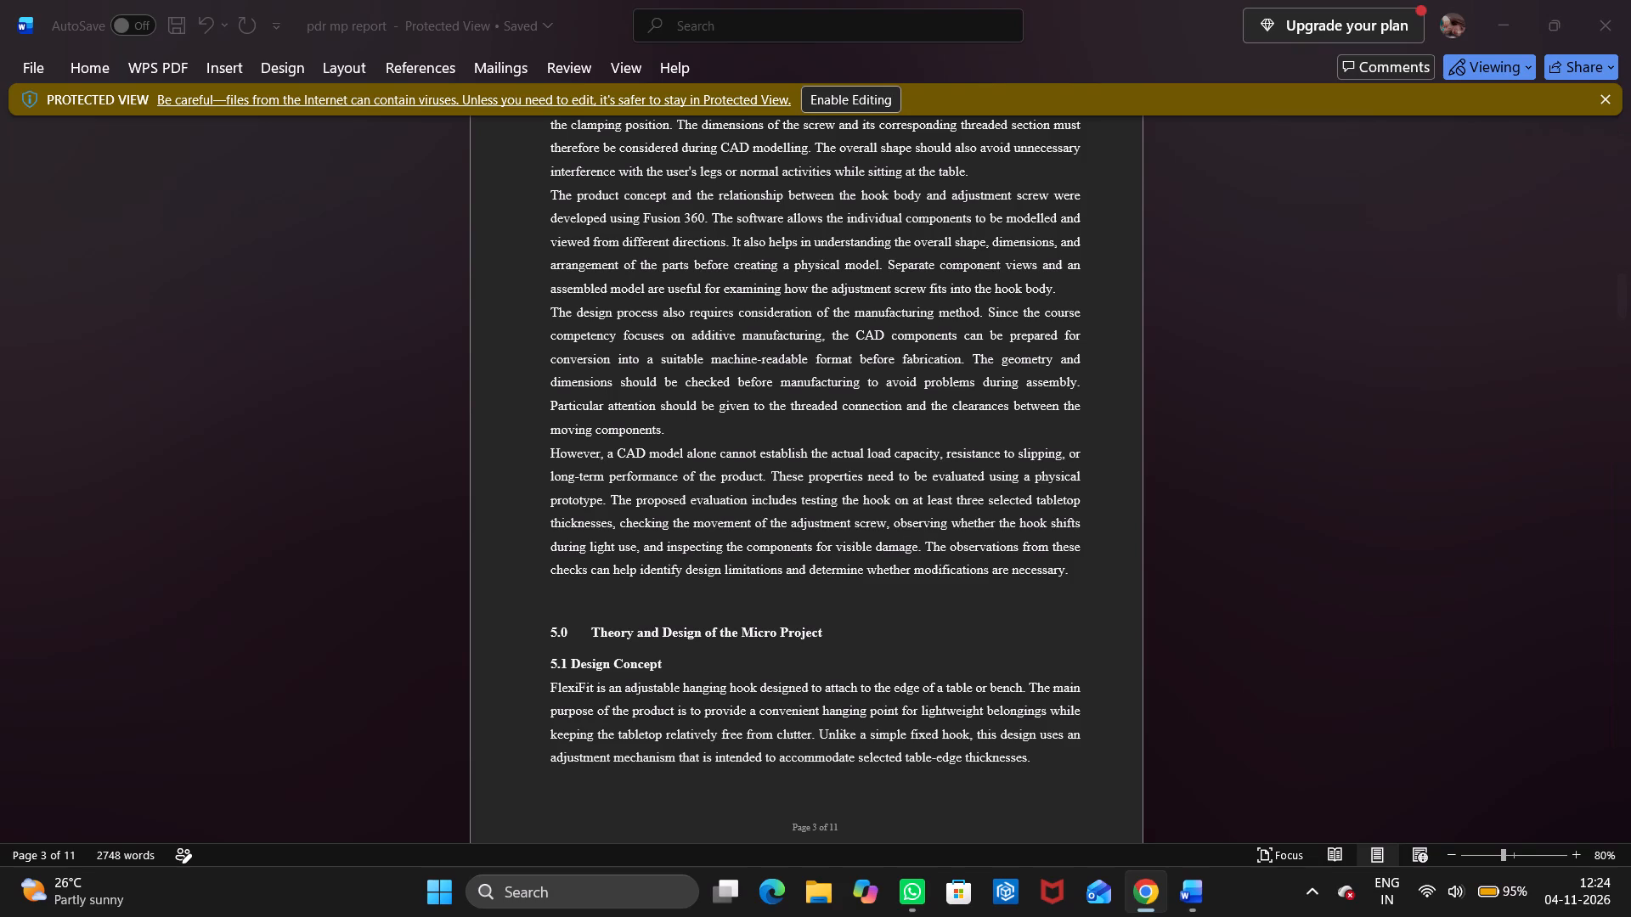
scroll(1160, 372, down, 2)
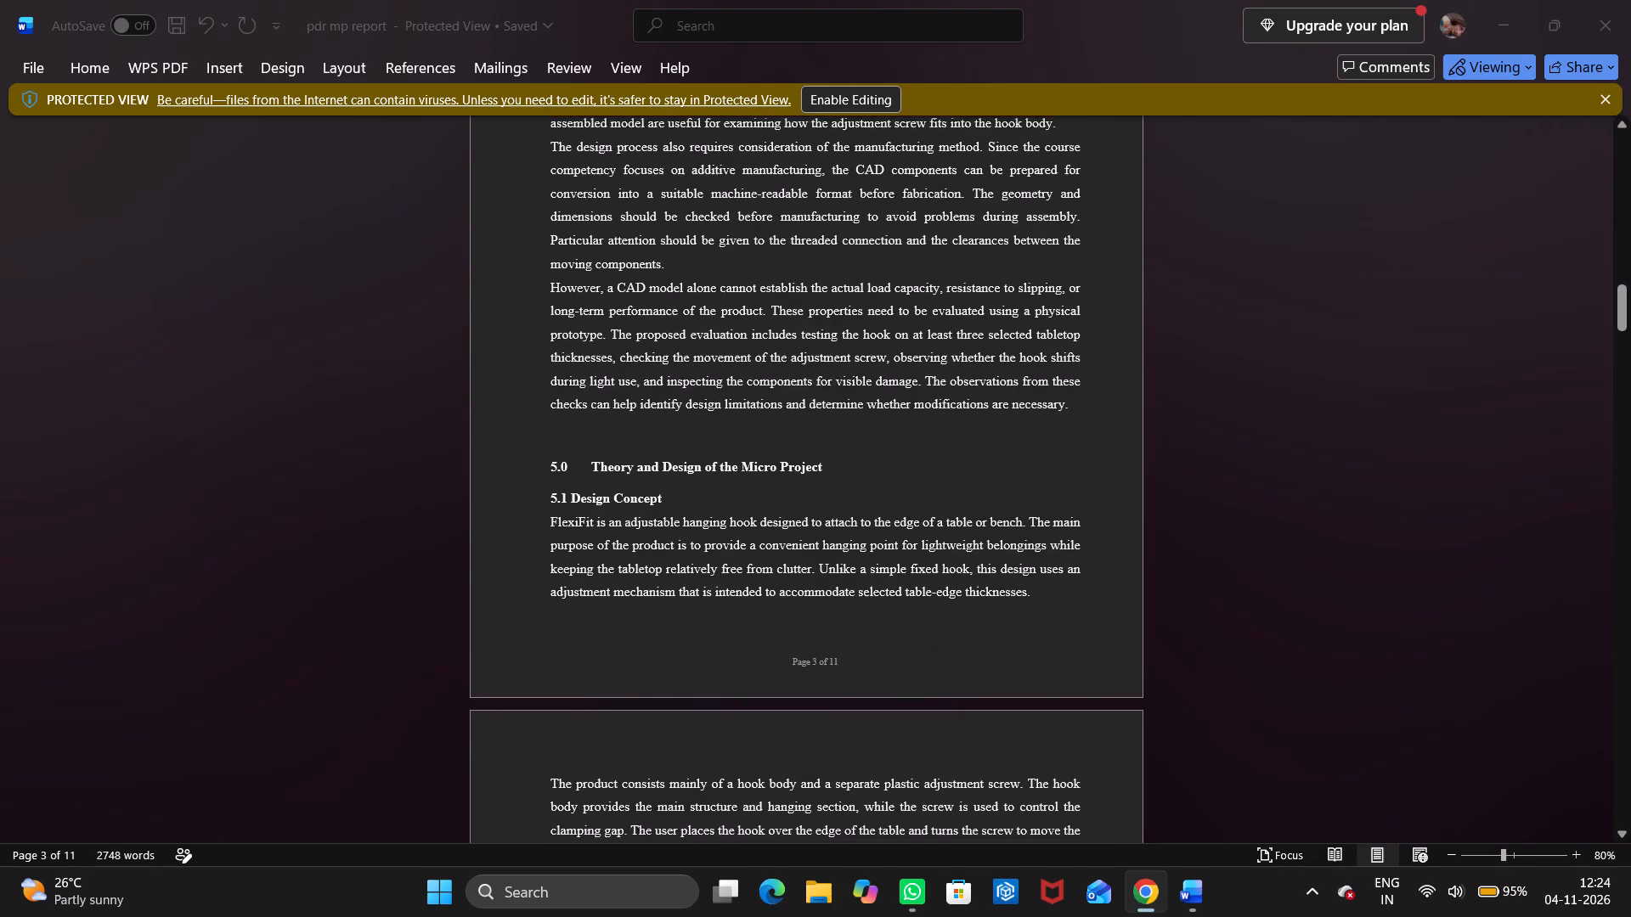
scroll(1160, 372, down, 6)
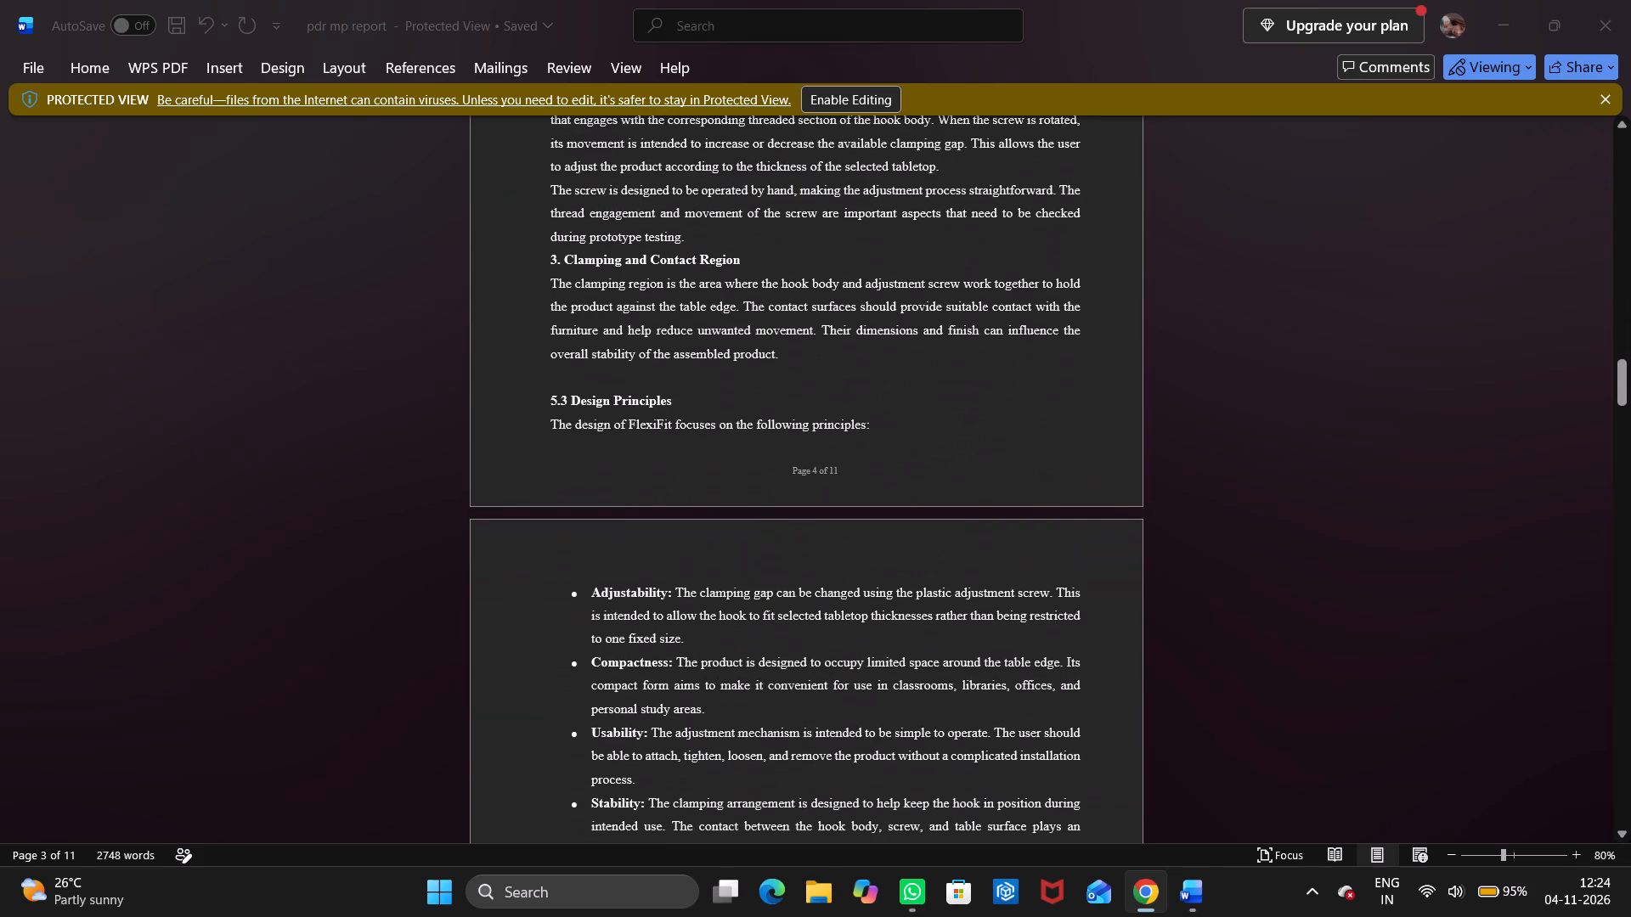
scroll(1160, 372, down, 7)
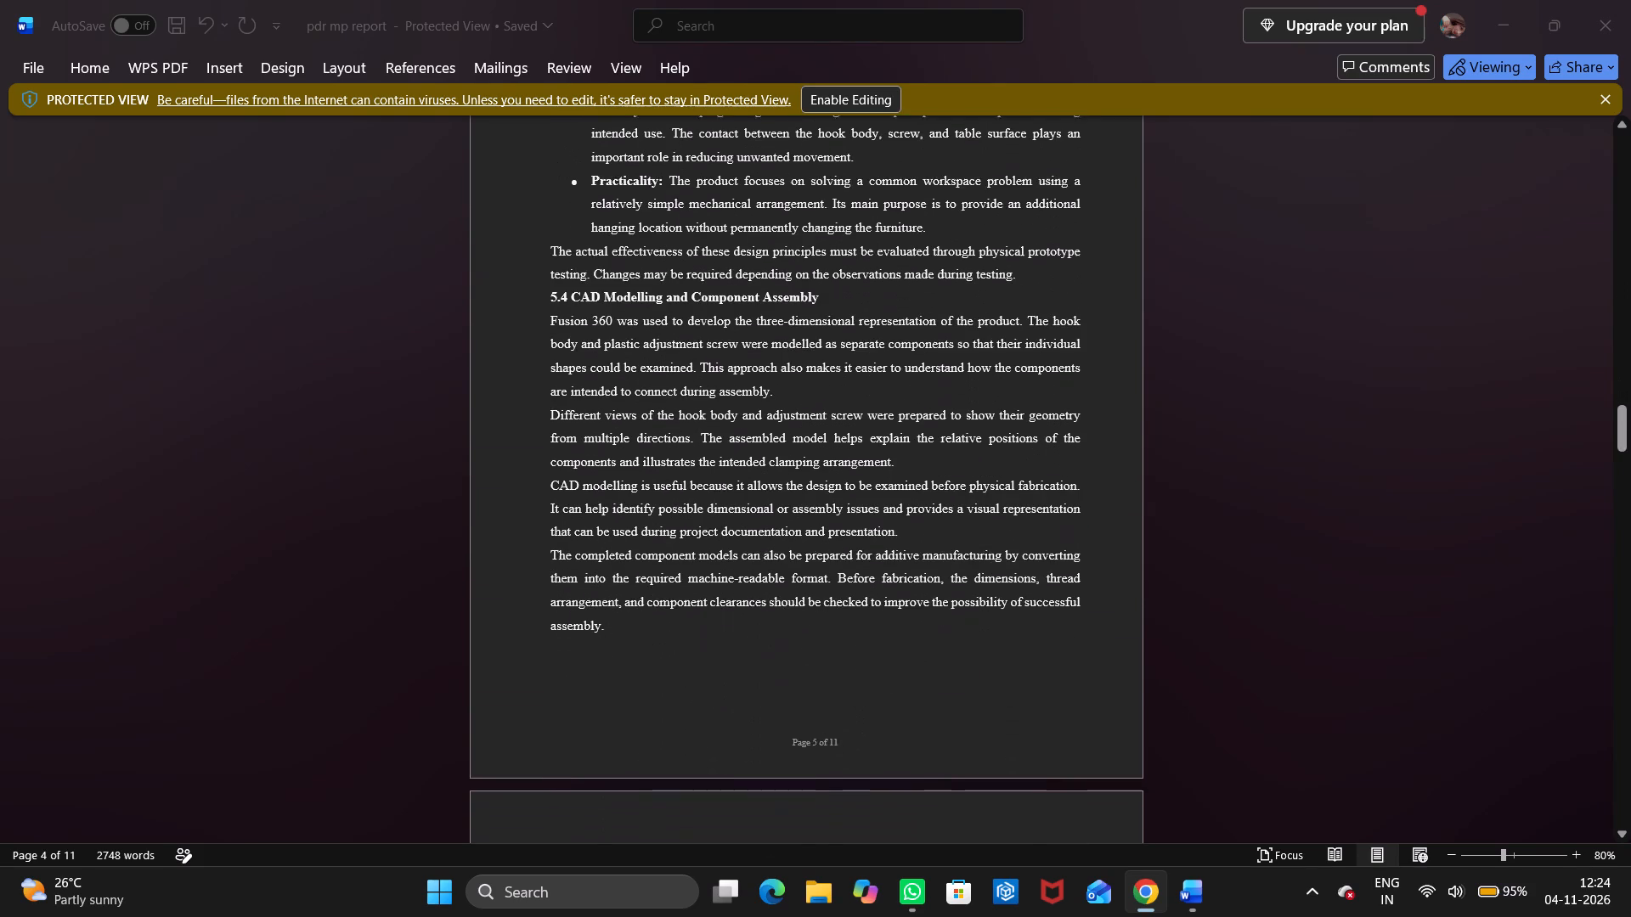
scroll(1160, 372, down, 2)
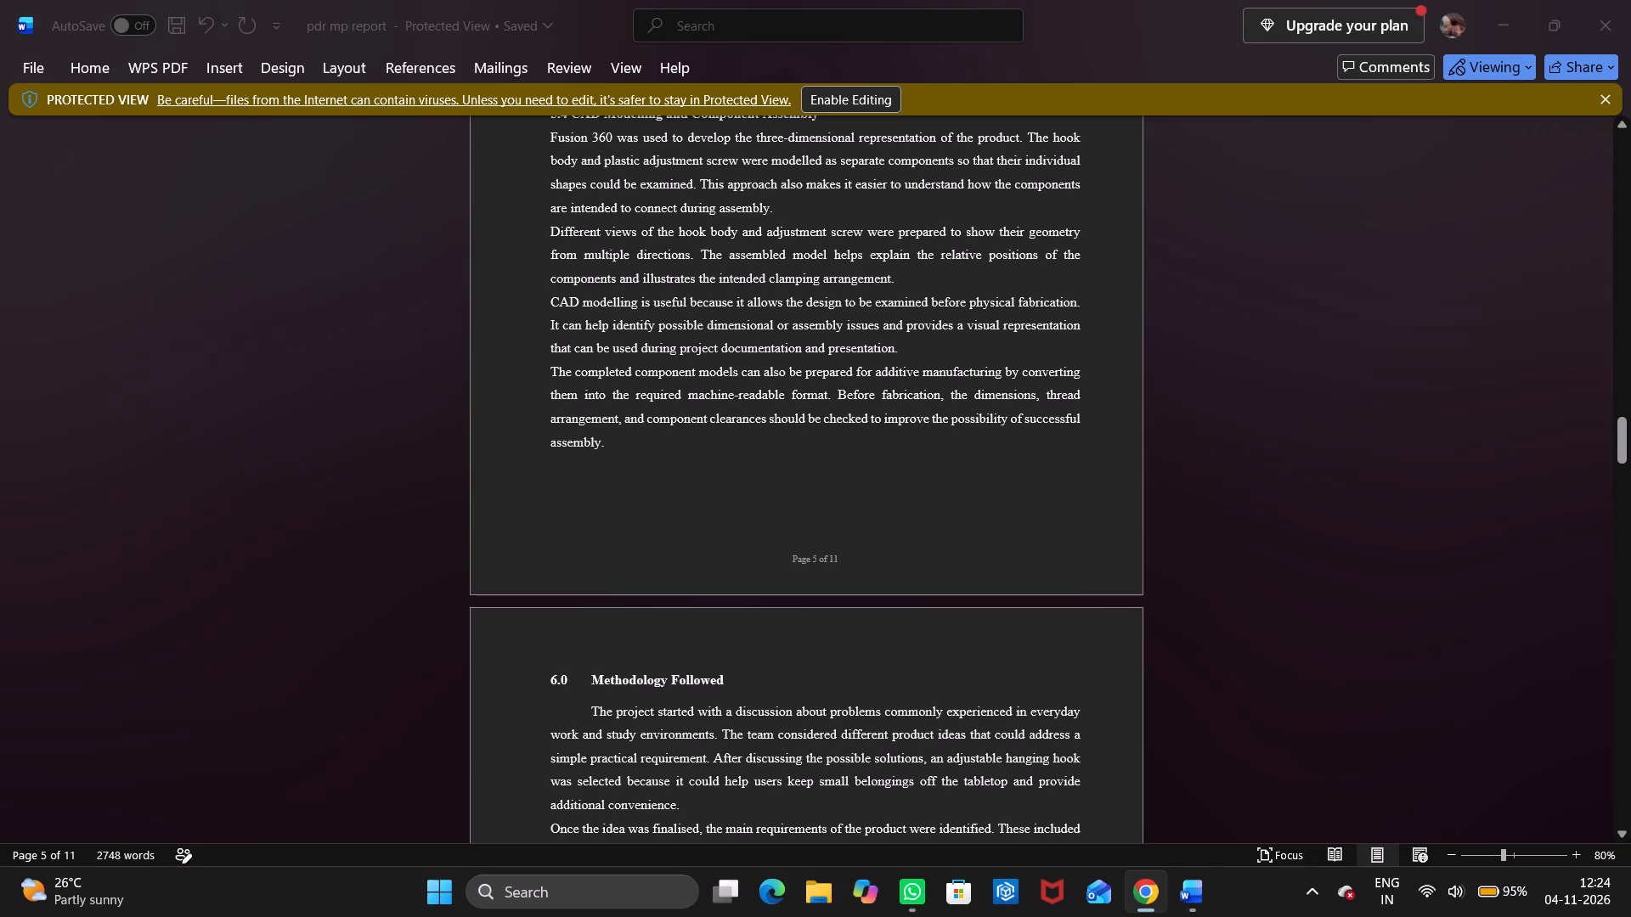
Go back to the report's first page and review its sections again up to Methodology Followed.
scroll(1160, 372, up, 7)
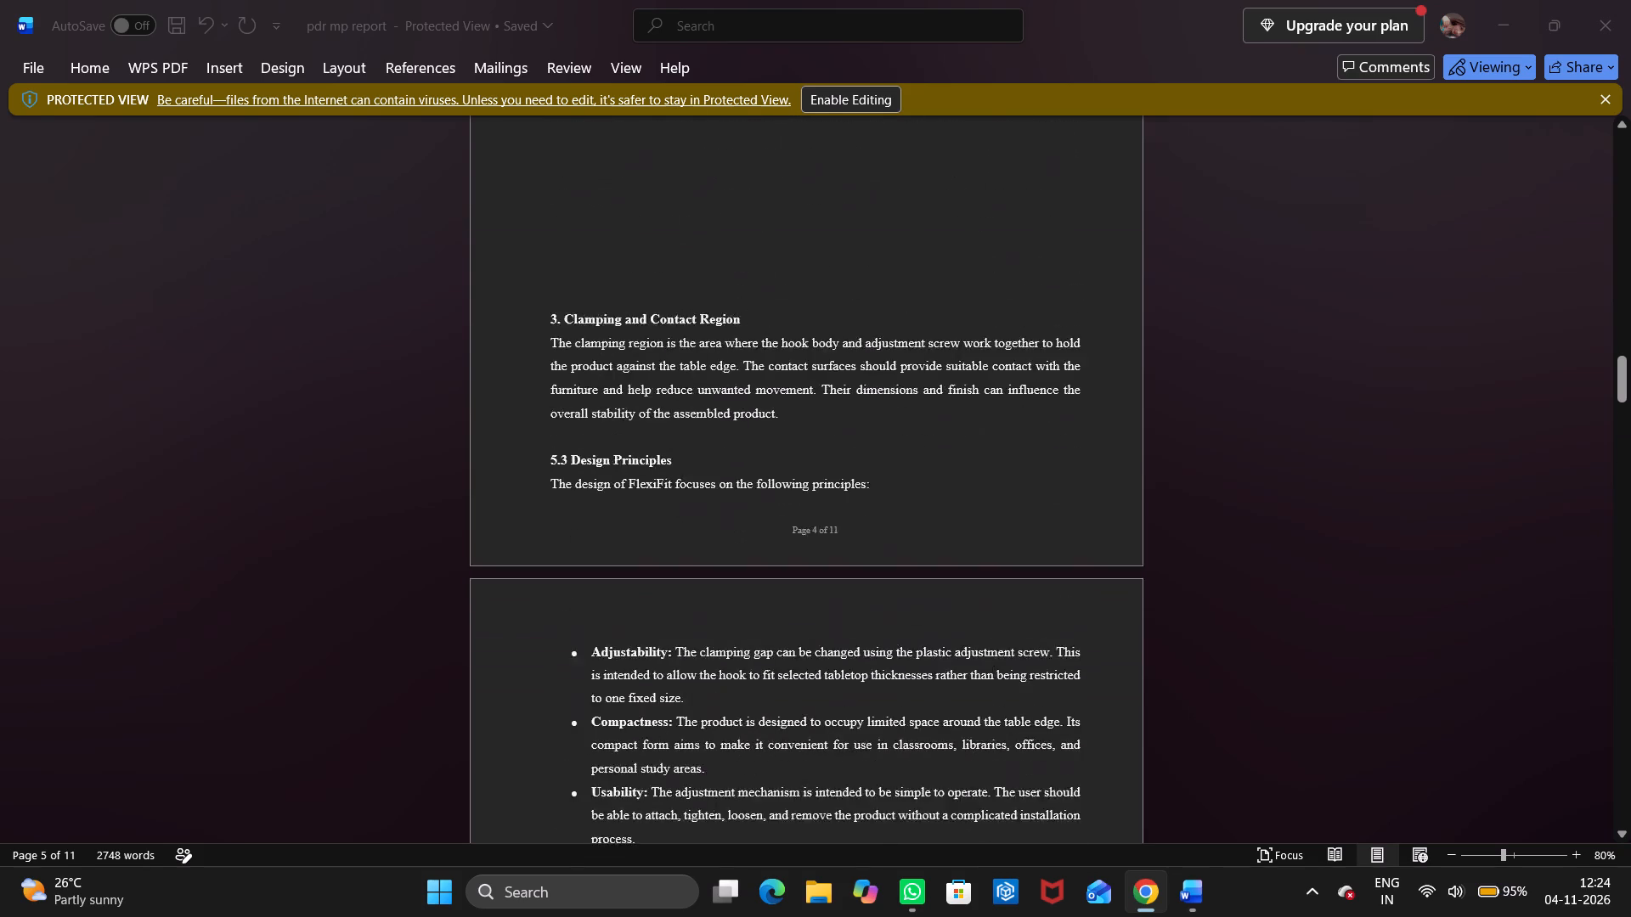
scroll(1160, 372, up, 8)
scroll(1160, 372, down, 5)
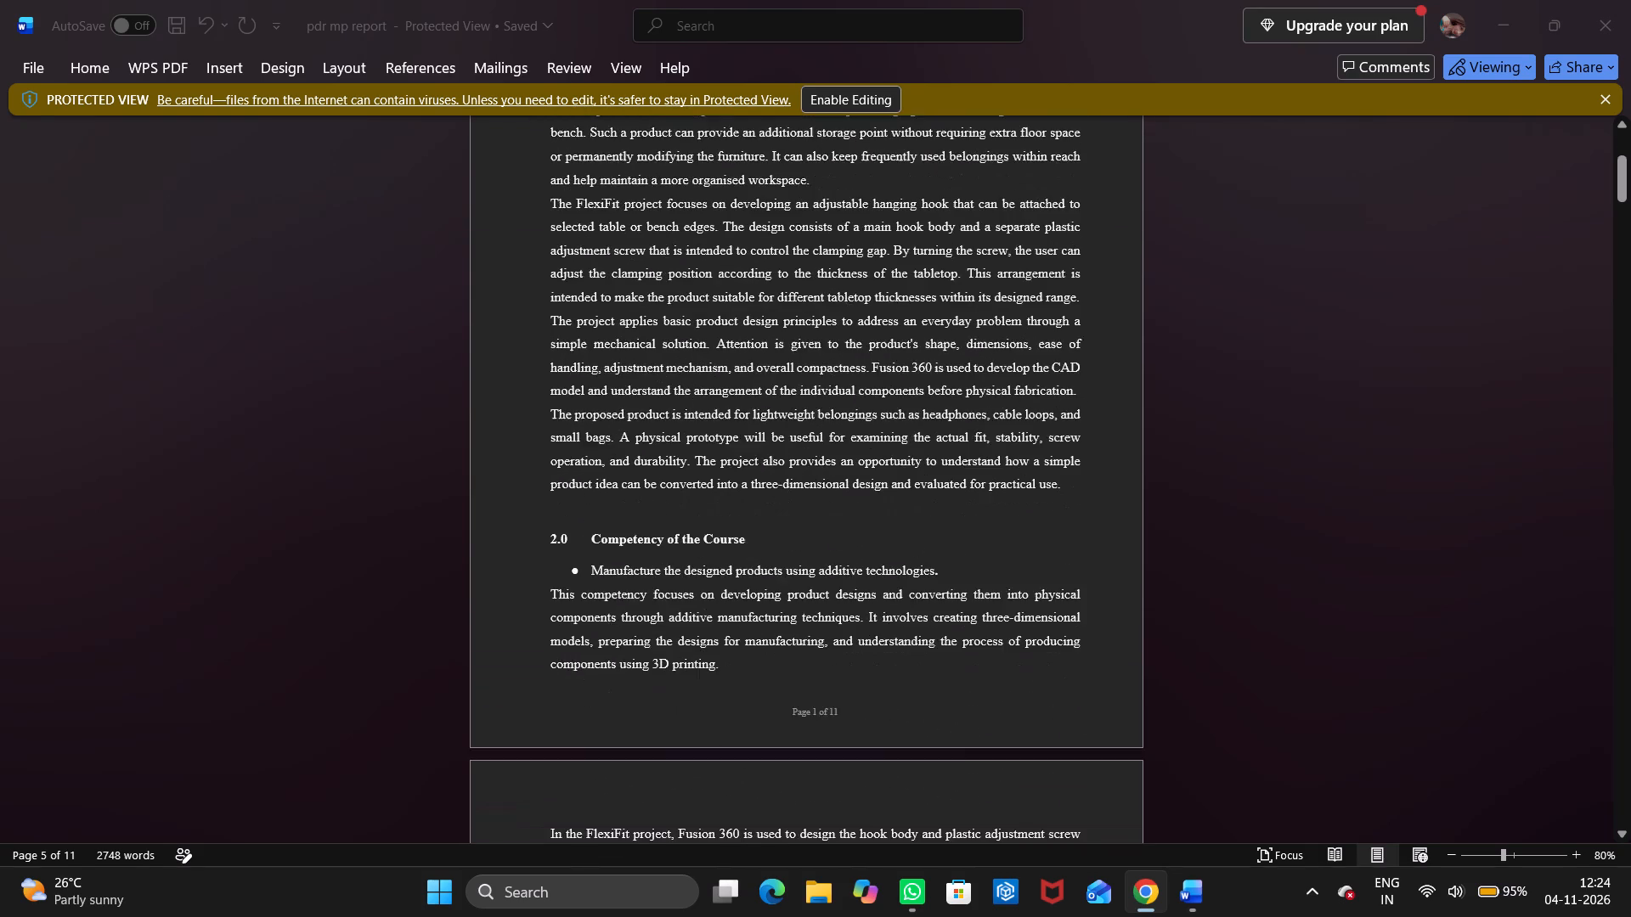
scroll(1160, 372, down, 9)
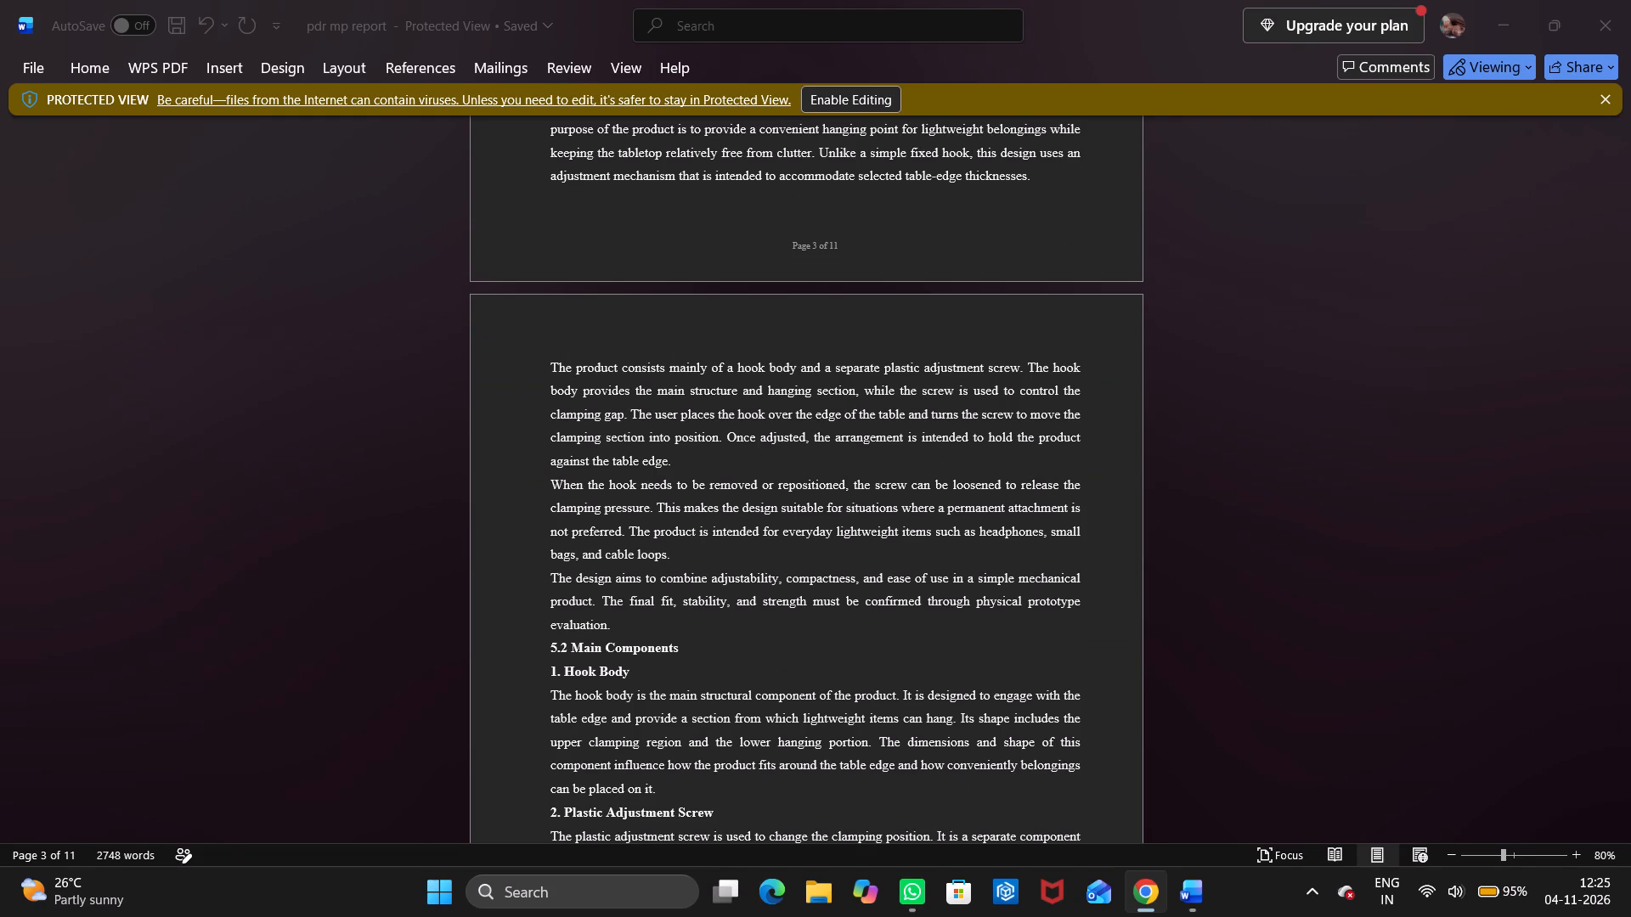
scroll(1160, 372, up, 1)
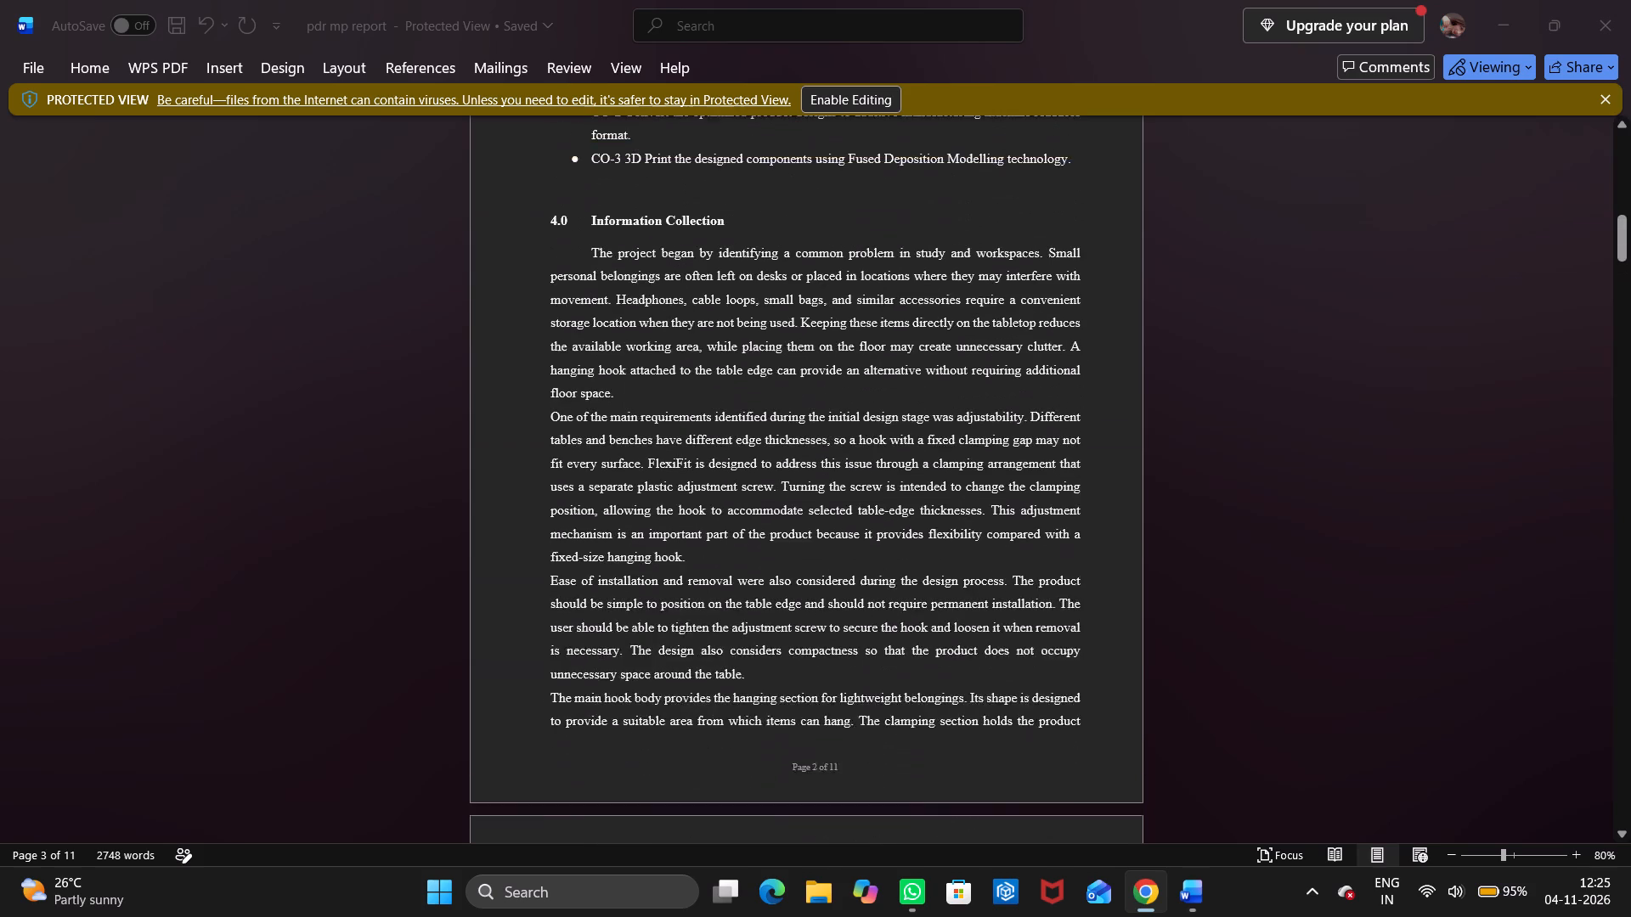
scroll(1160, 372, up, 7)
scroll(1160, 372, down, 1)
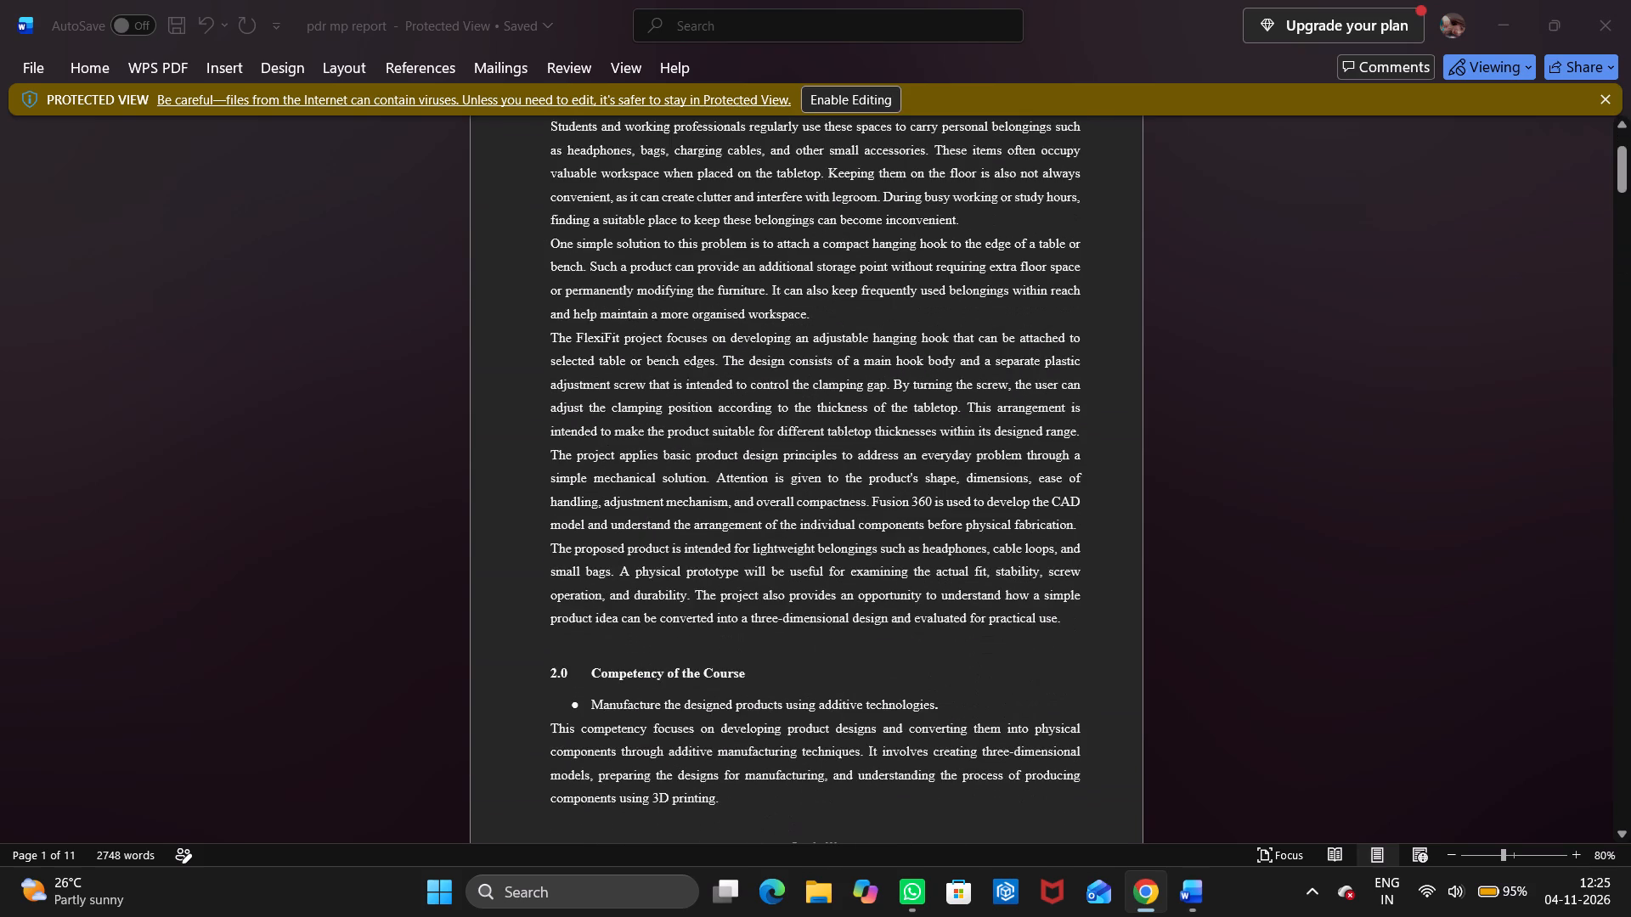
scroll(1160, 372, down, 4)
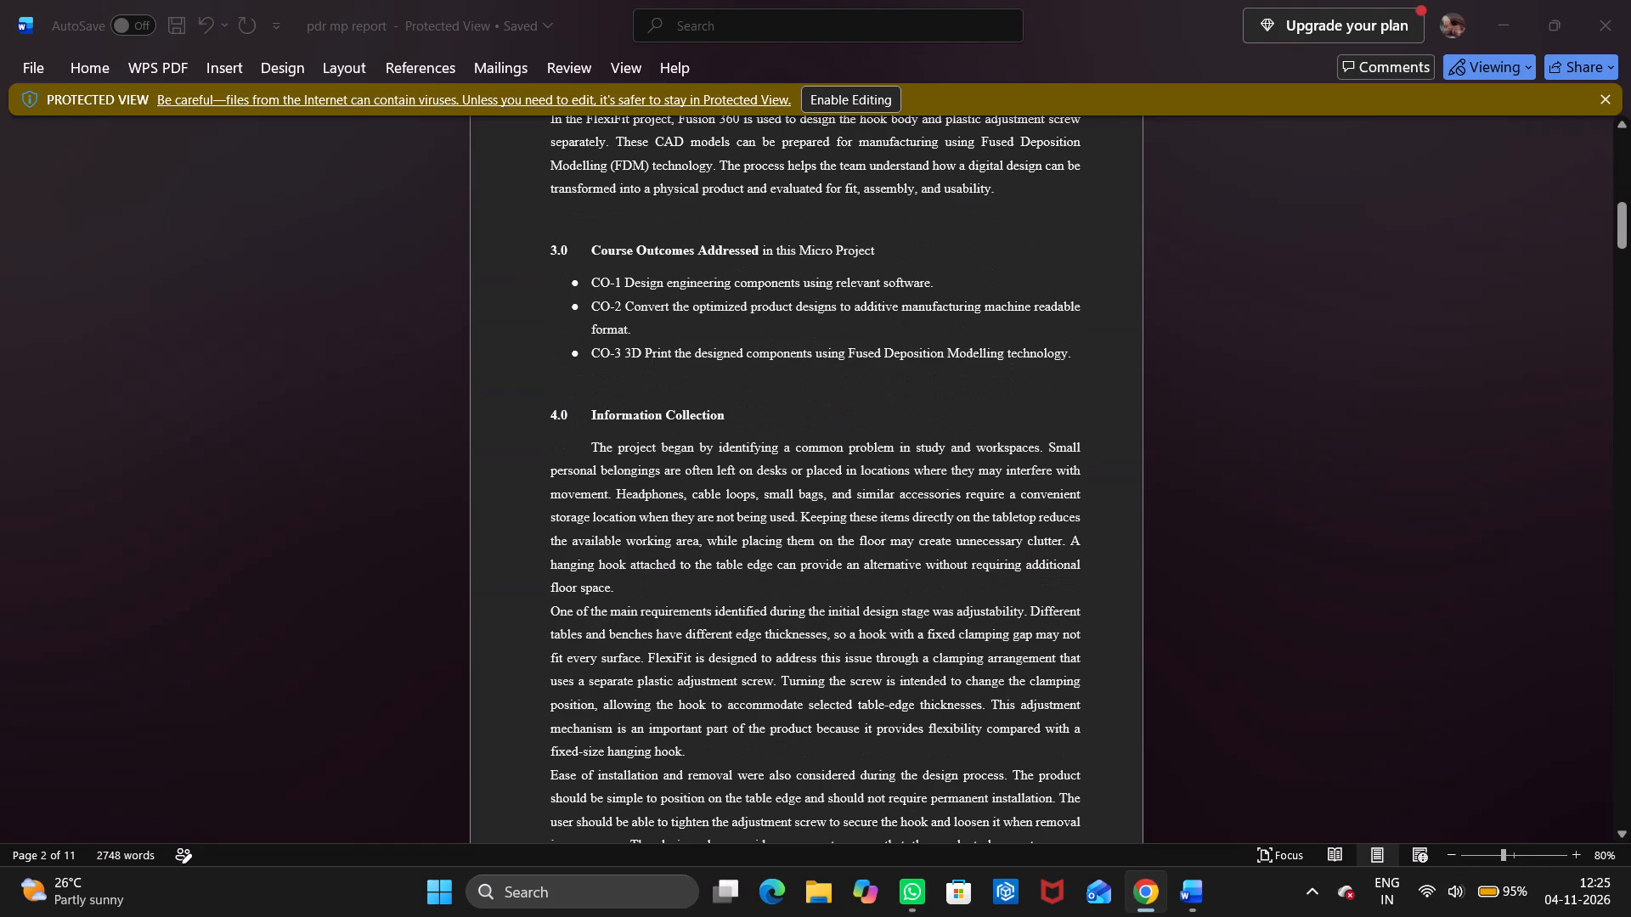
scroll(1160, 372, down, 4)
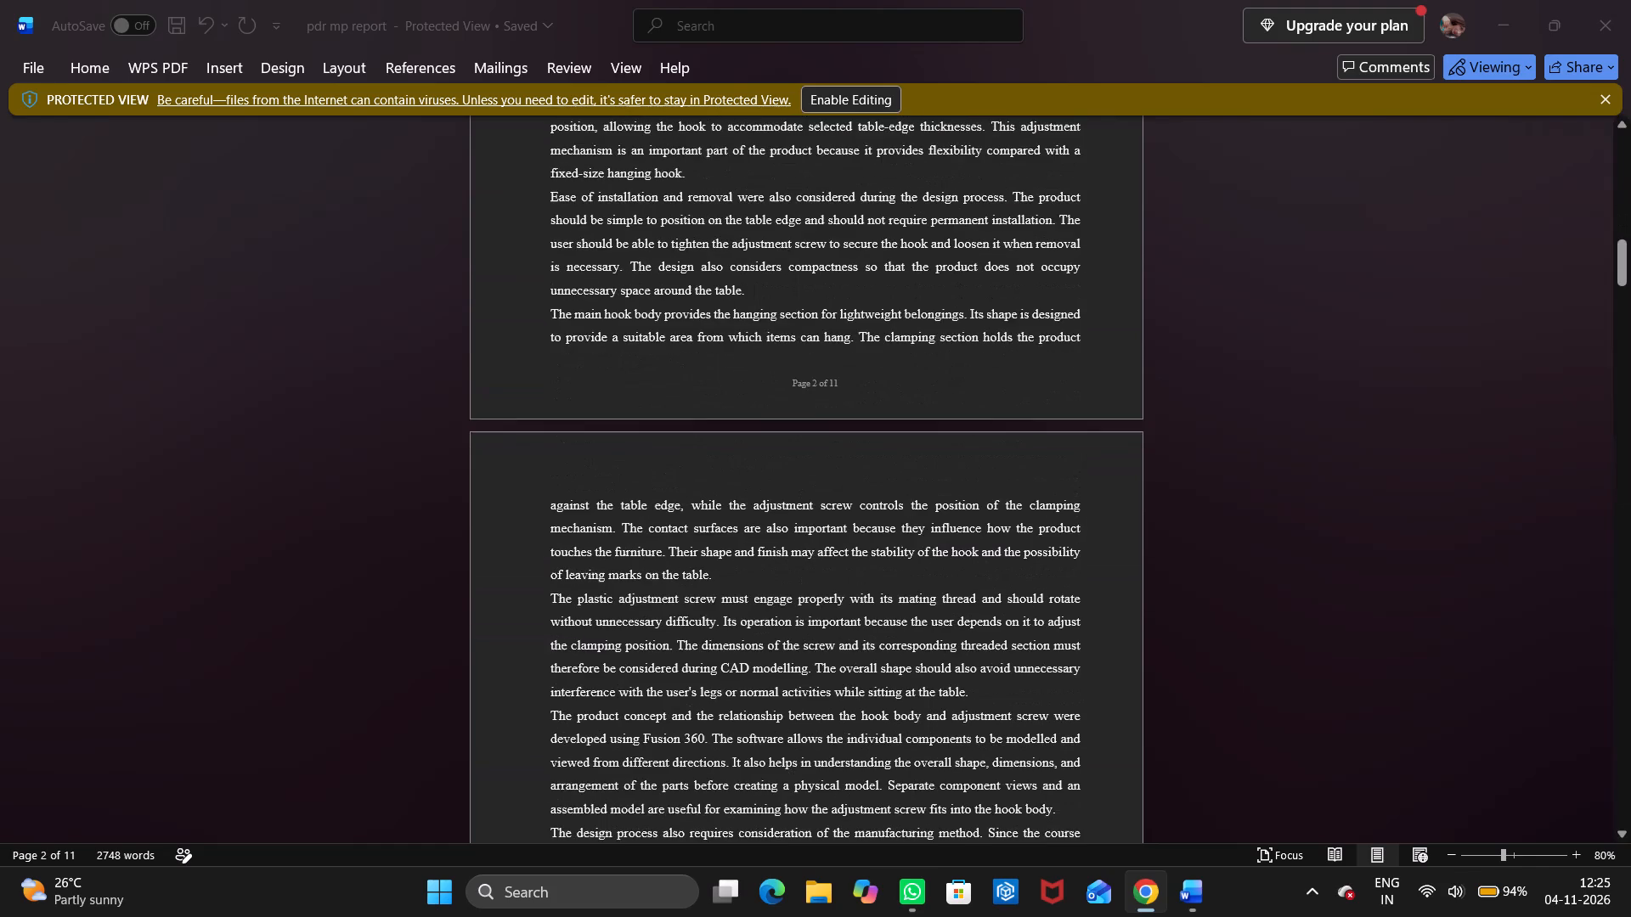
scroll(1160, 372, down, 2)
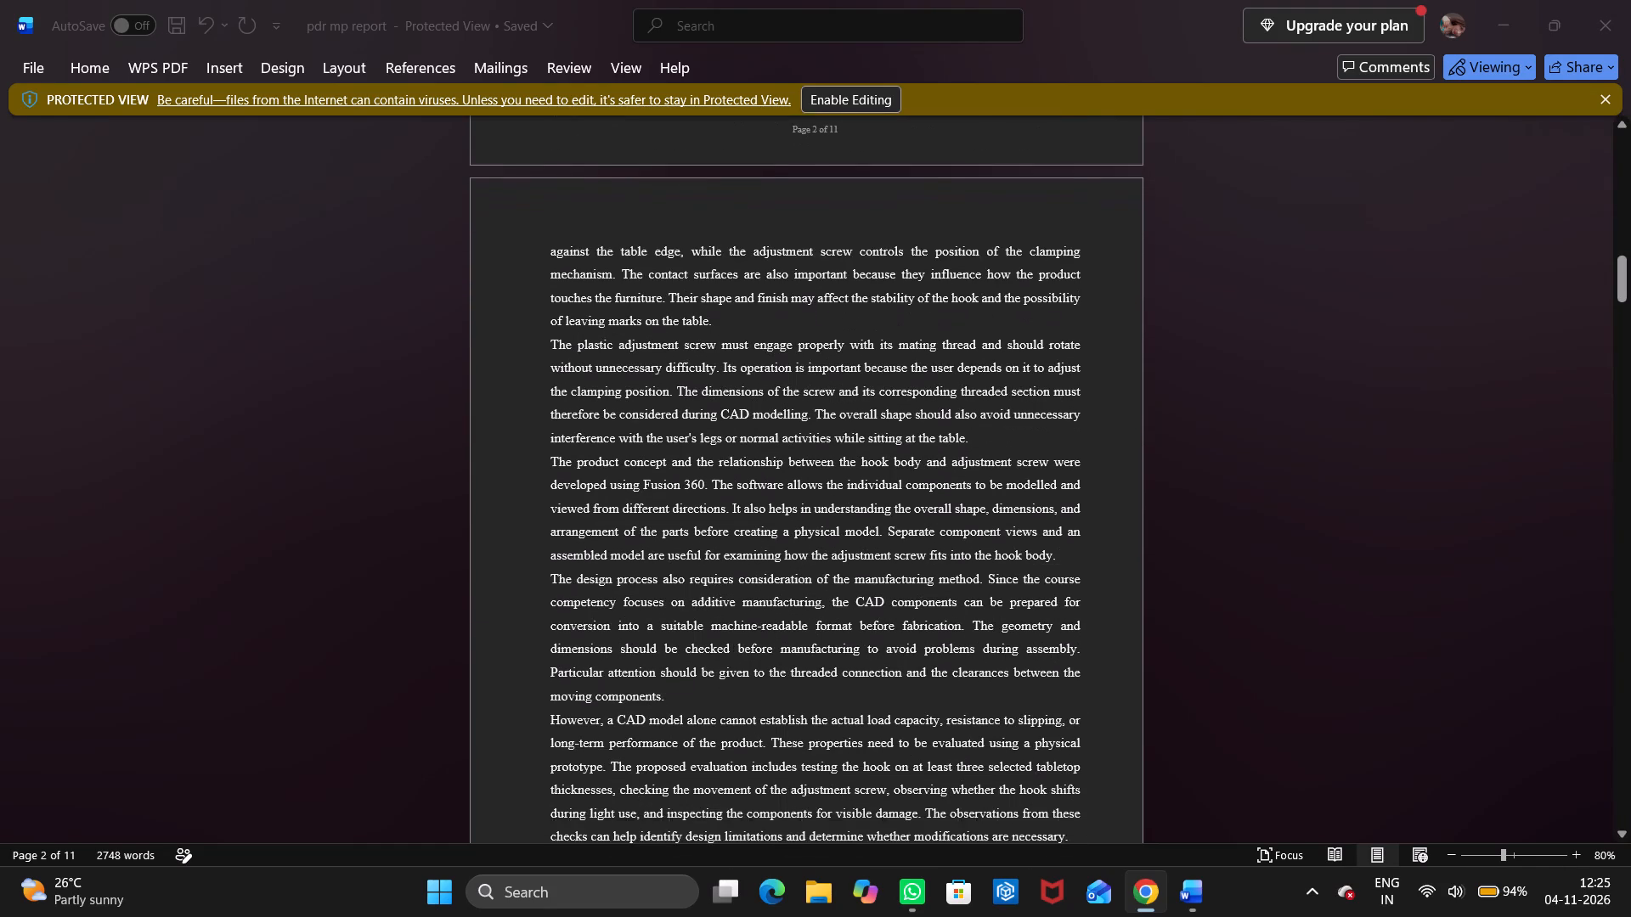
scroll(1160, 372, down, 9)
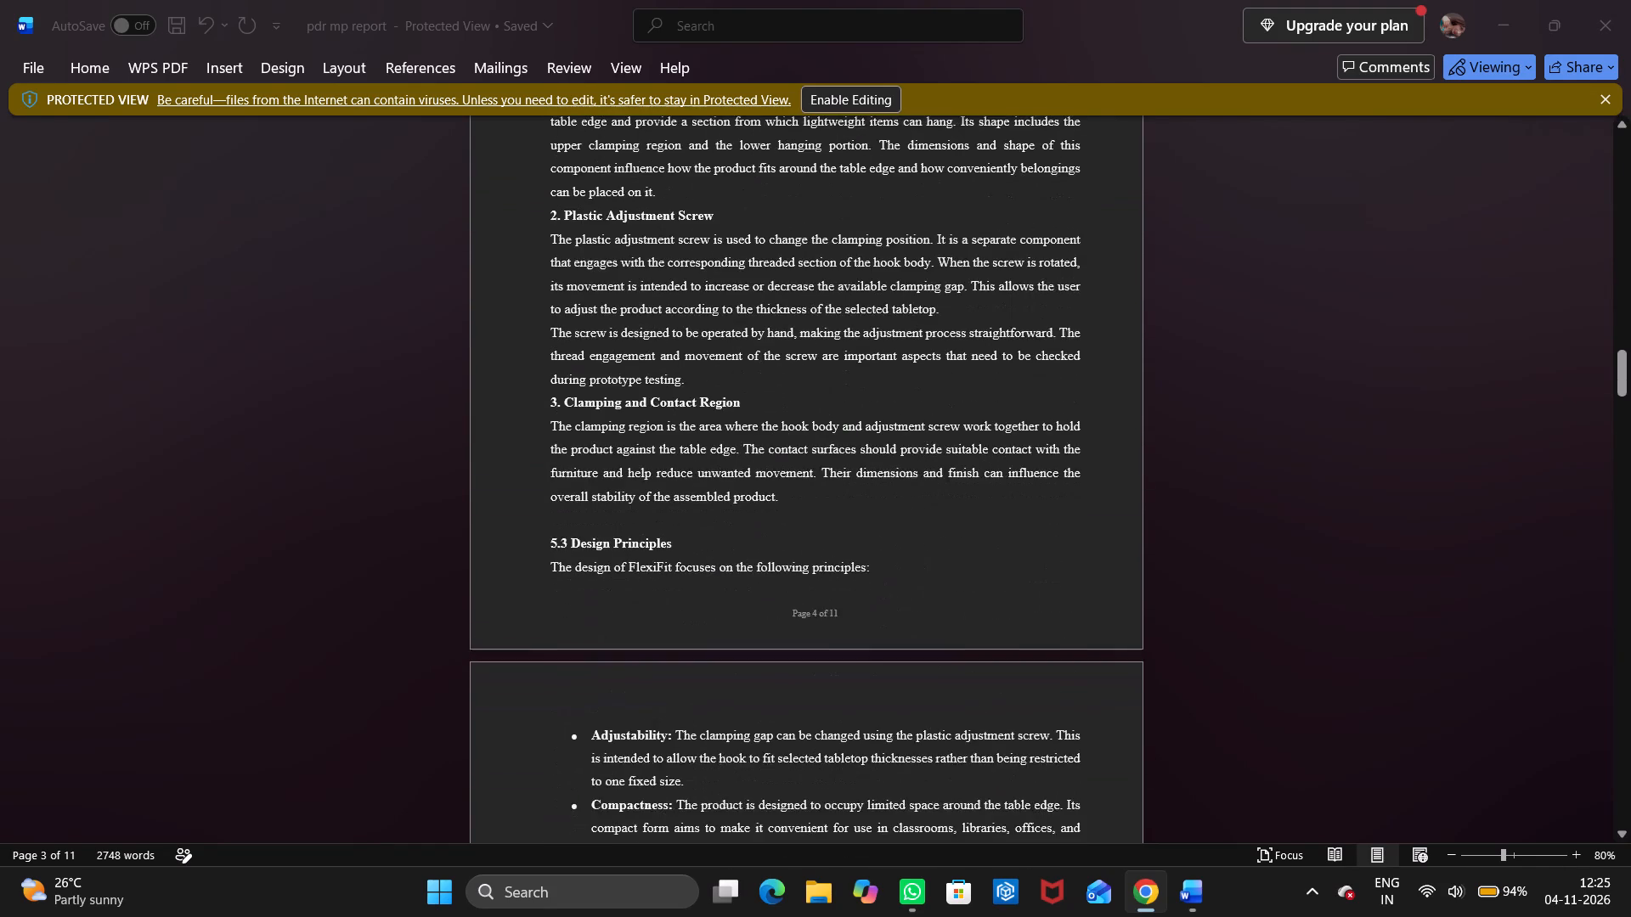
scroll(1160, 372, down, 4)
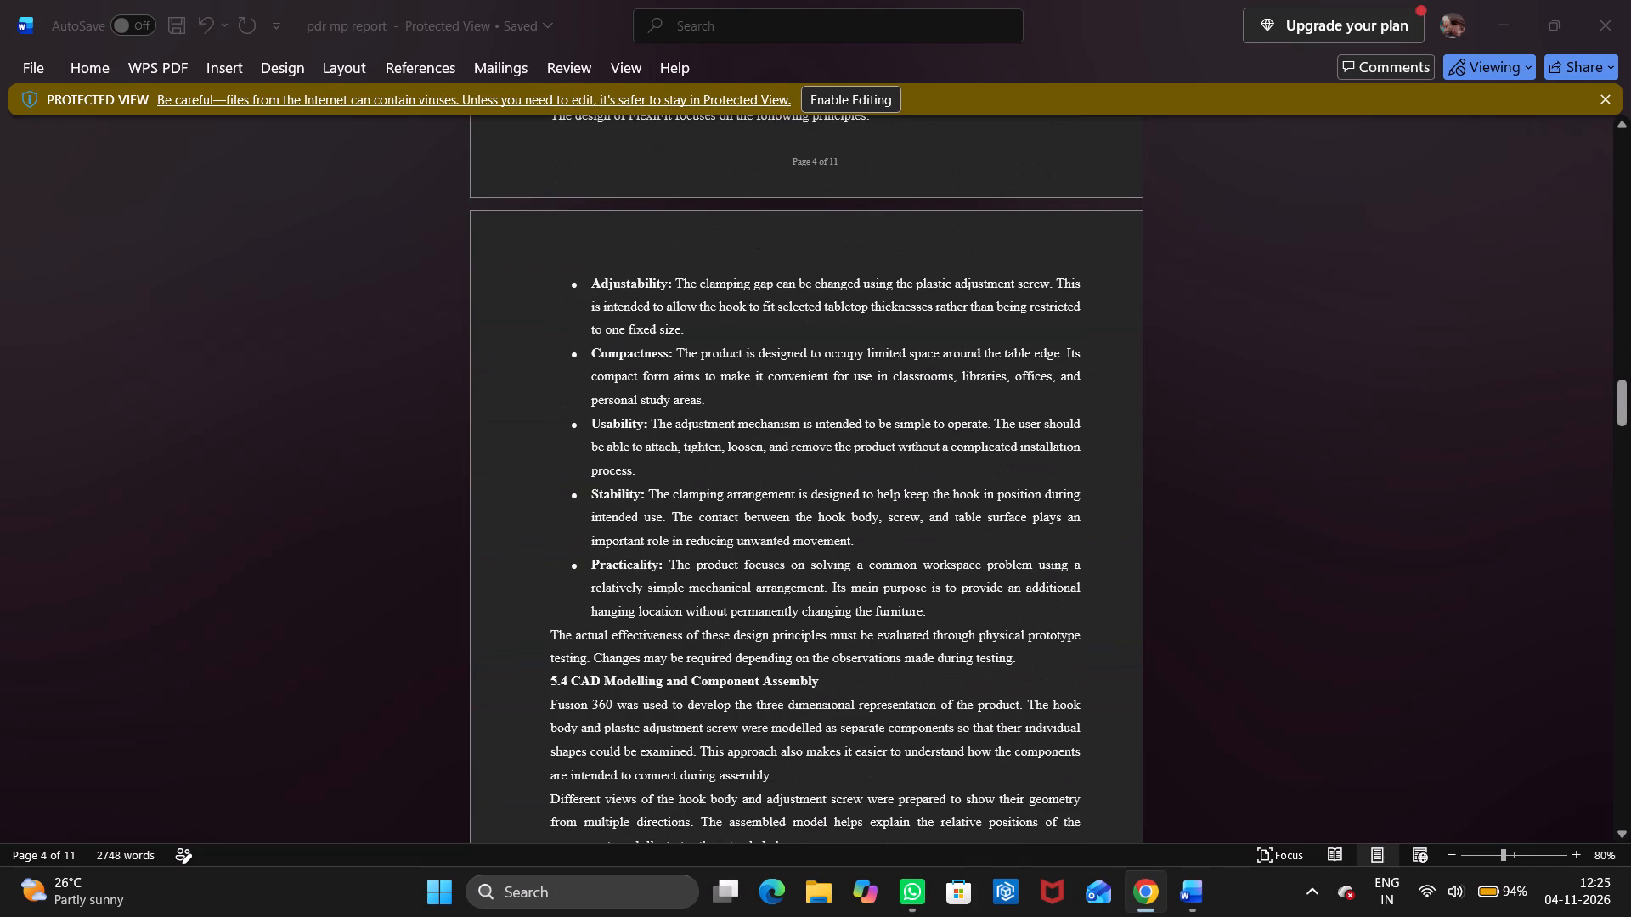
scroll(1160, 372, down, 4)
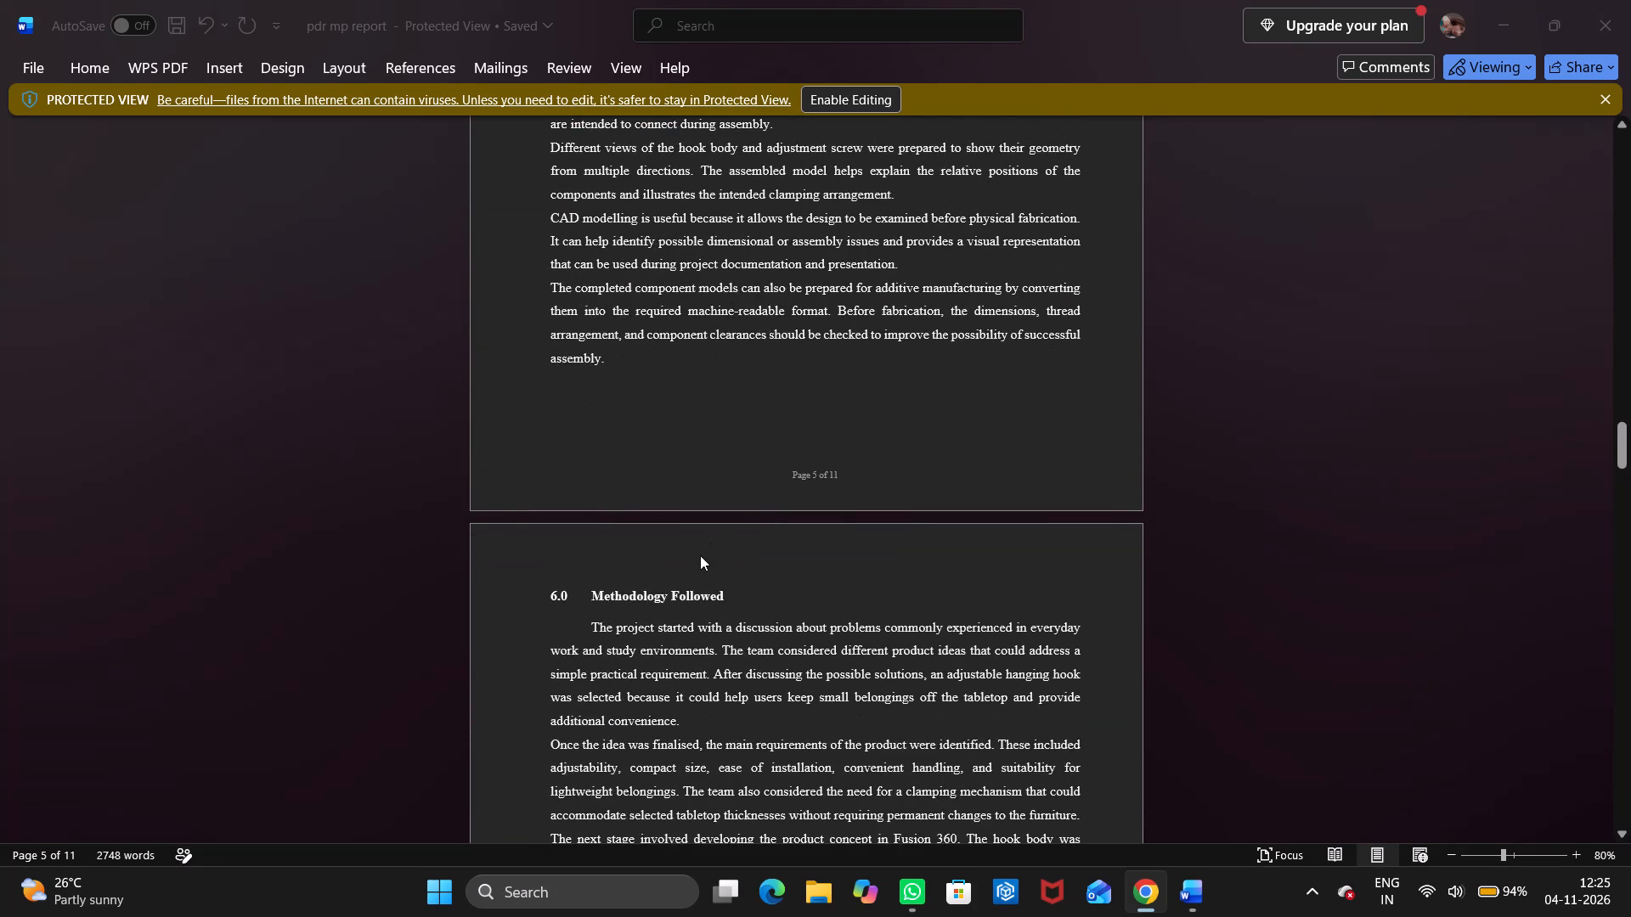
Enable editing for the report opened in Protected View.
scroll(748, 401, up, 3)
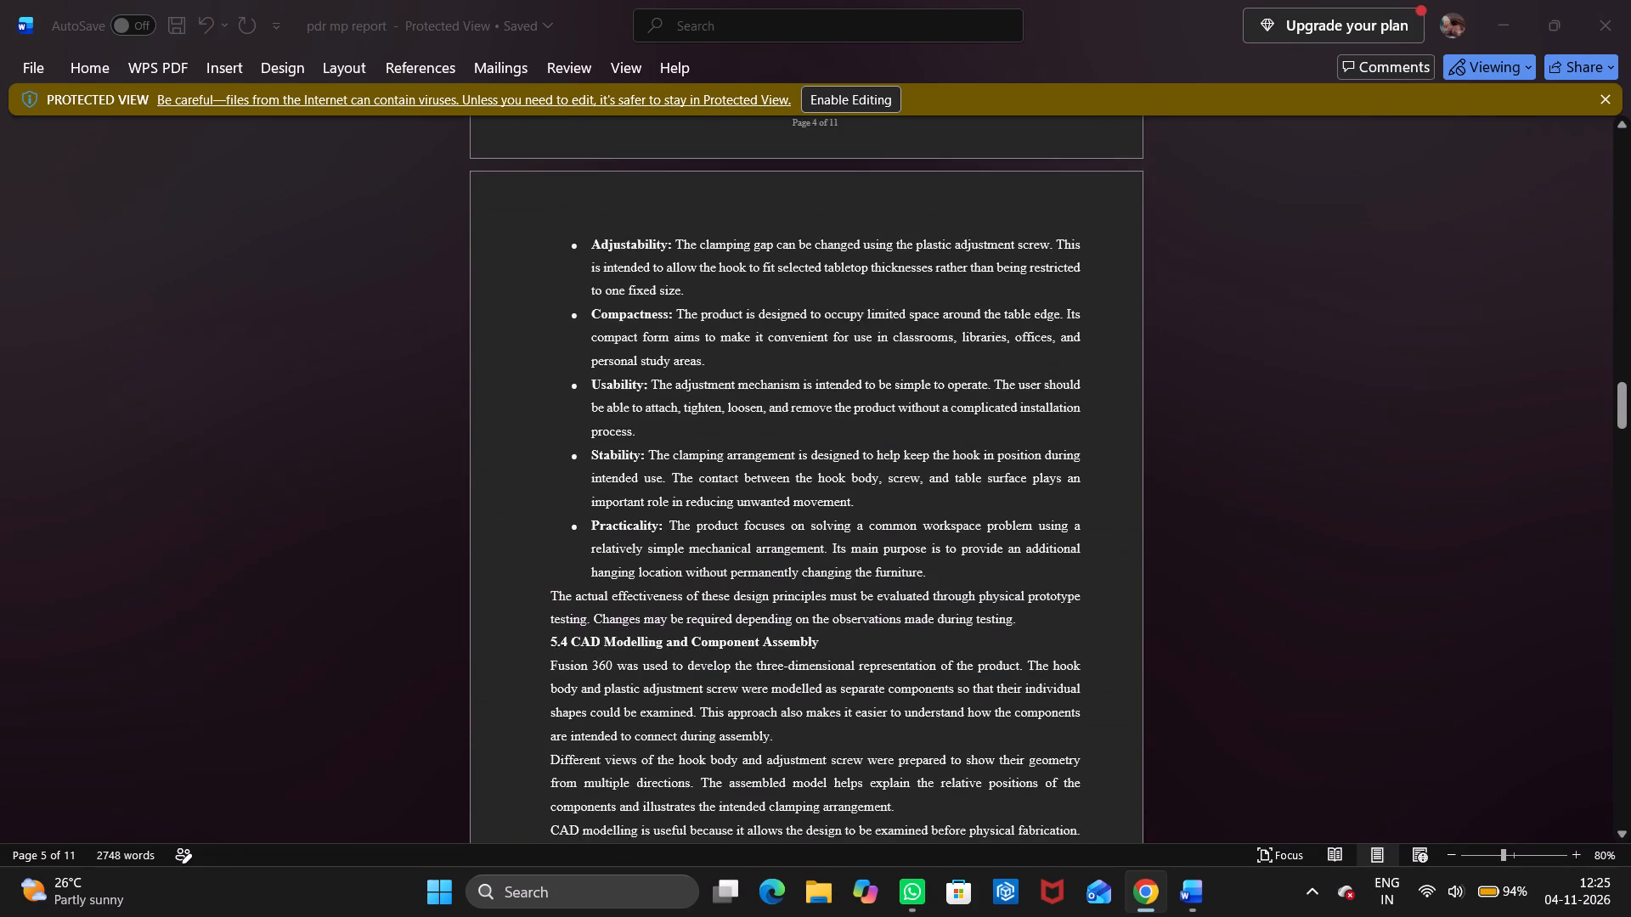
scroll(748, 401, up, 11)
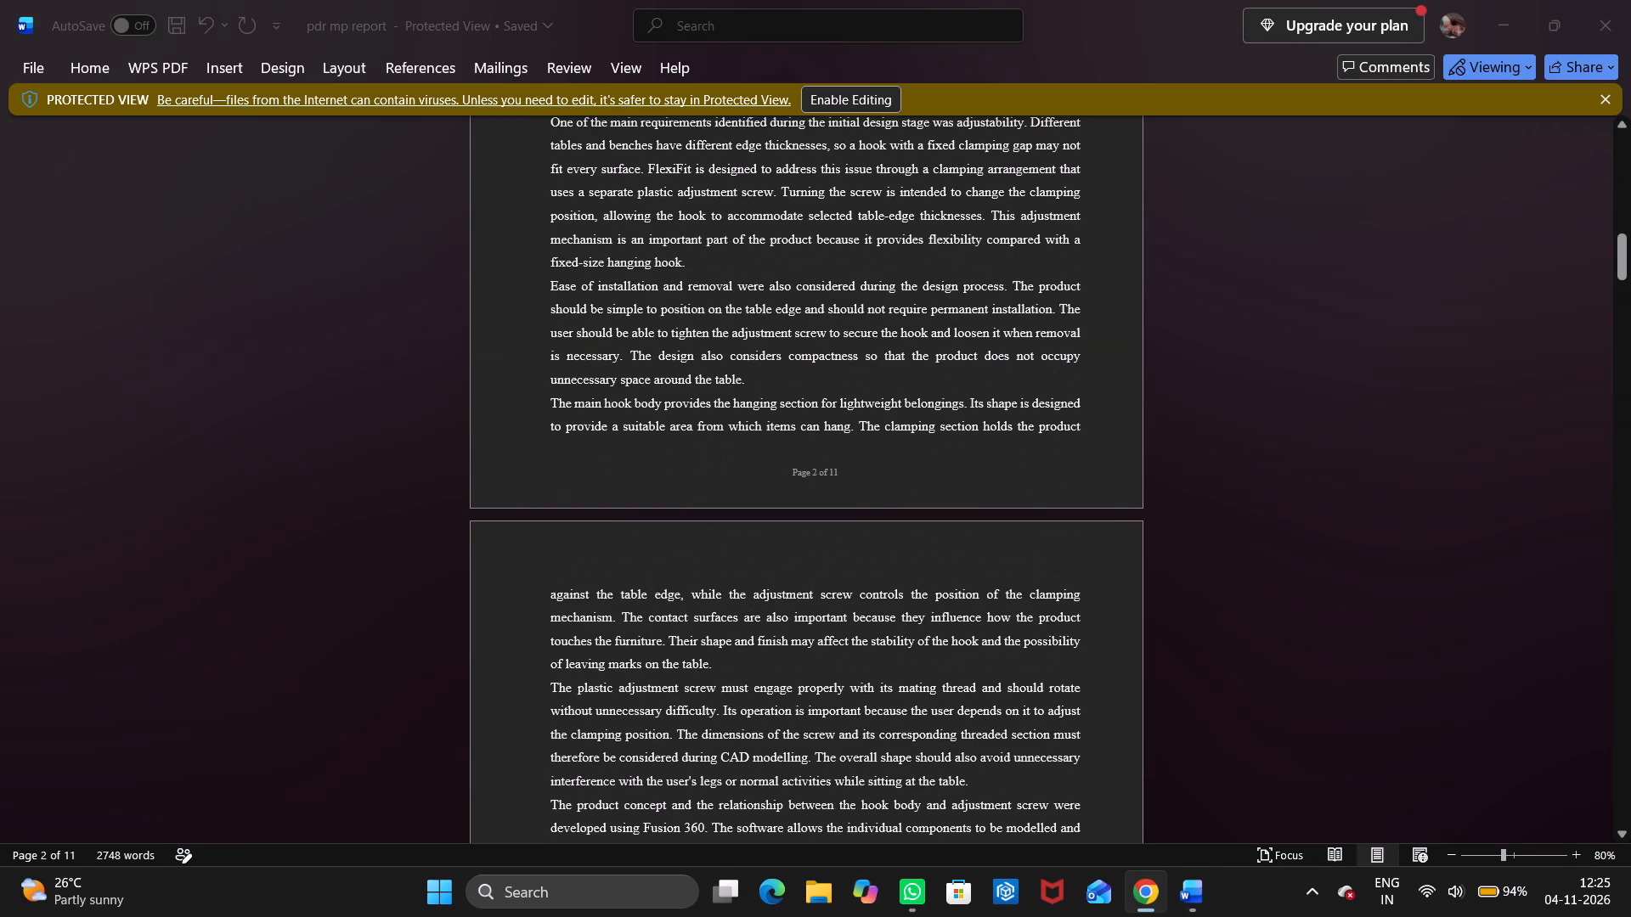
click(827, 98)
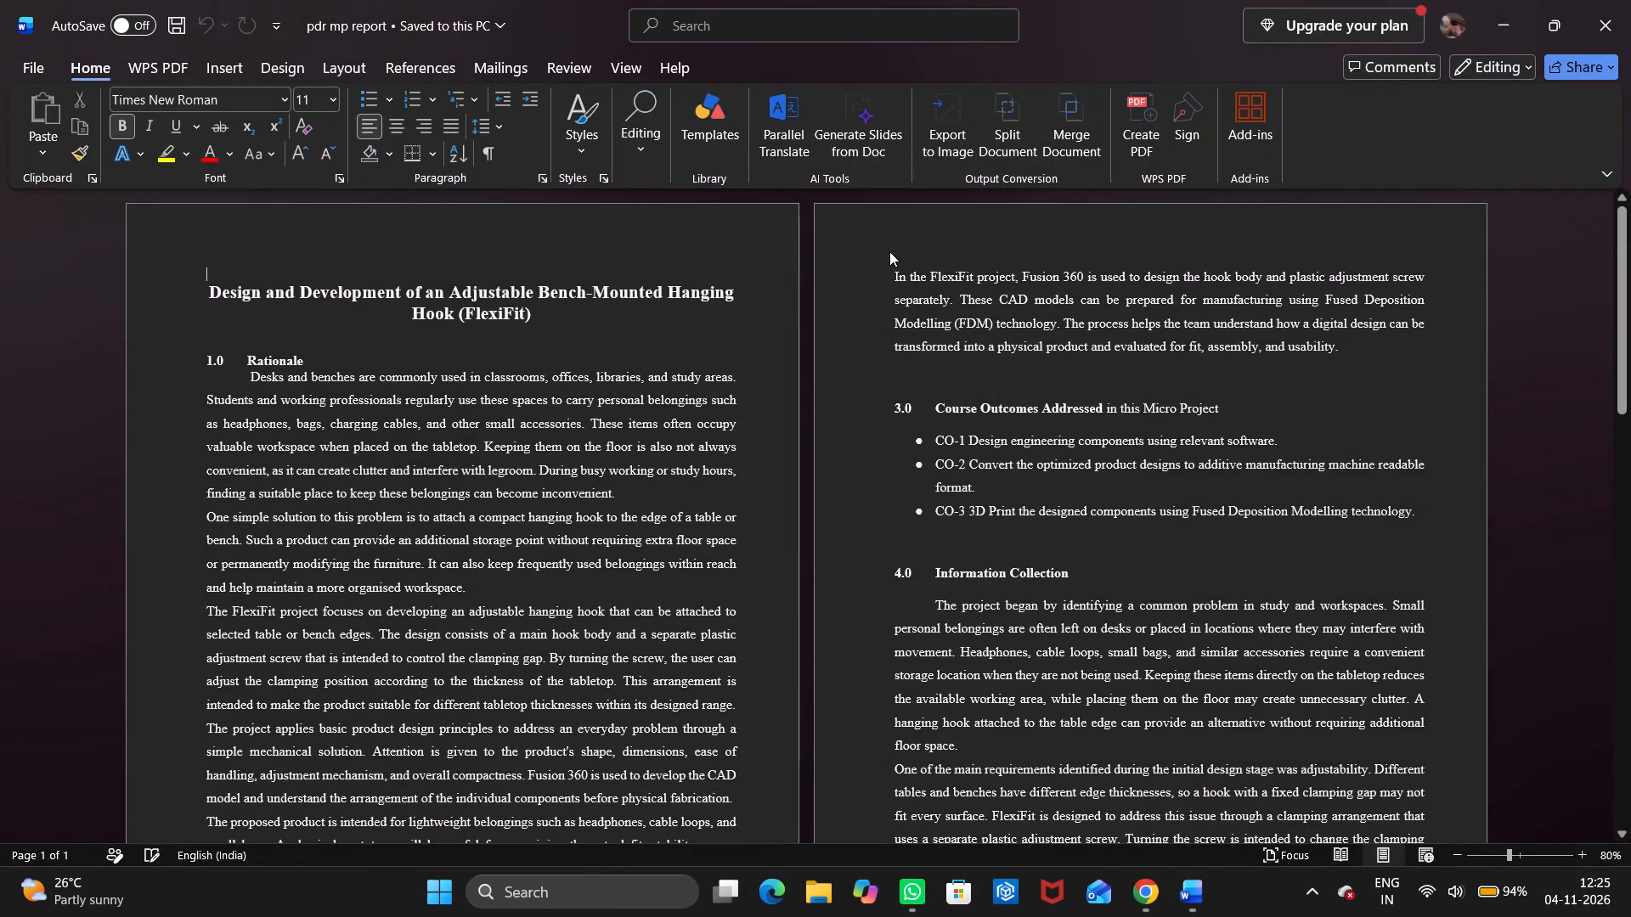
Look over the opening pages of the report in the editable document.
scroll(801, 379, down, 2)
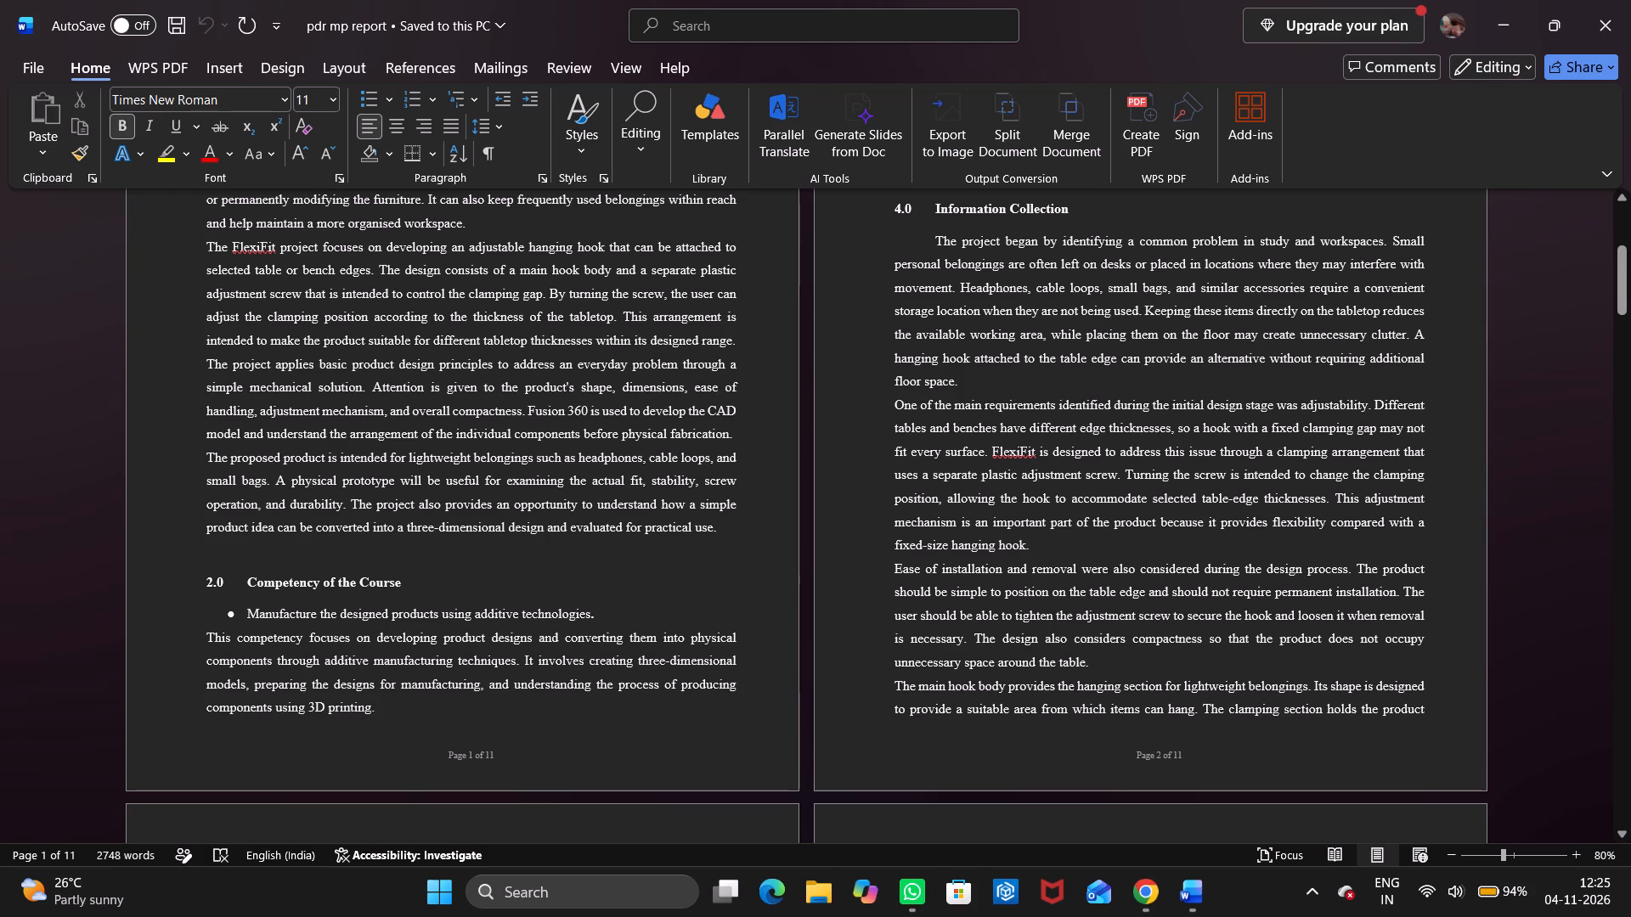
scroll(601, 559, down, 1)
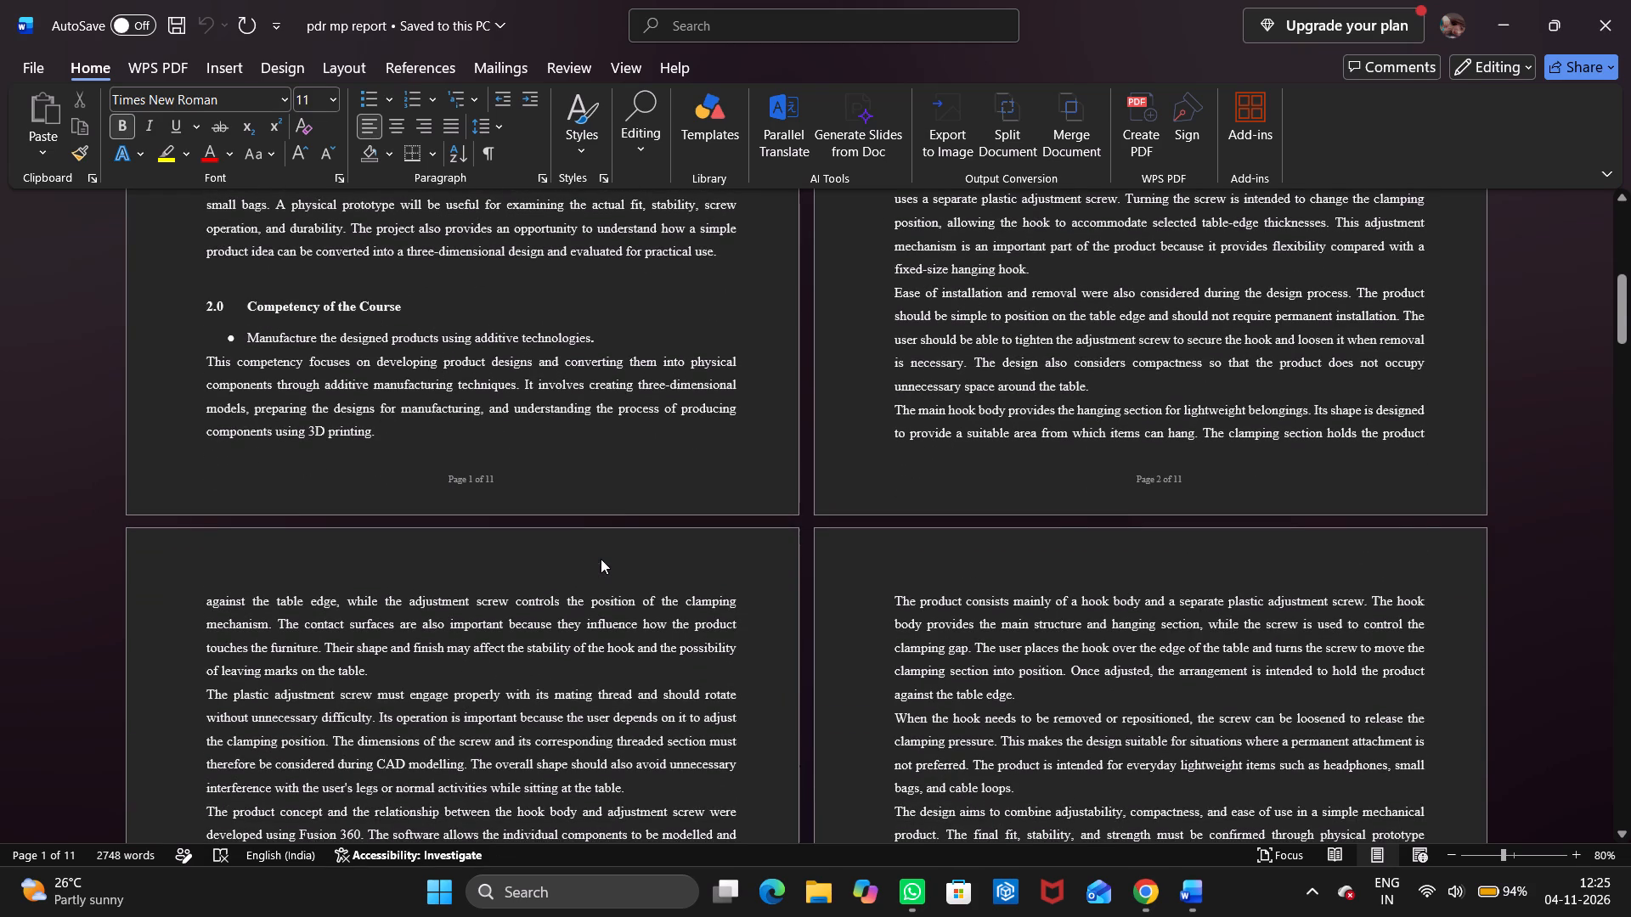
Delete the two paragraphs before section 2.0, from "The project applies basic product design principles" through "evaluated for practical use.".
scroll(601, 559, up, 3)
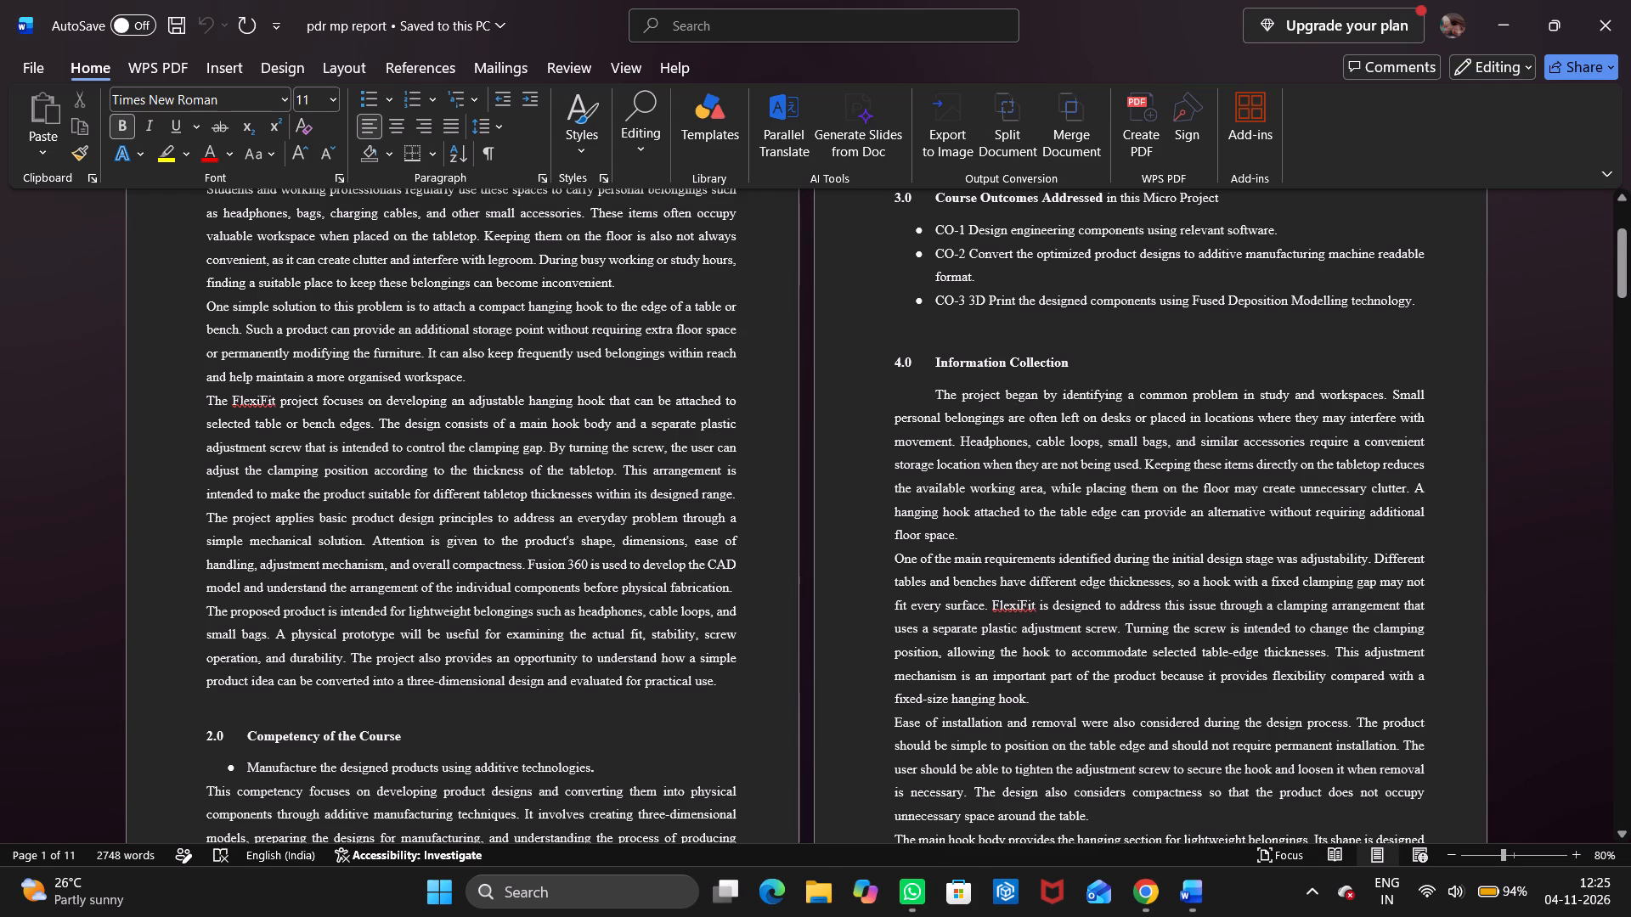
drag(207, 518, 258, 554)
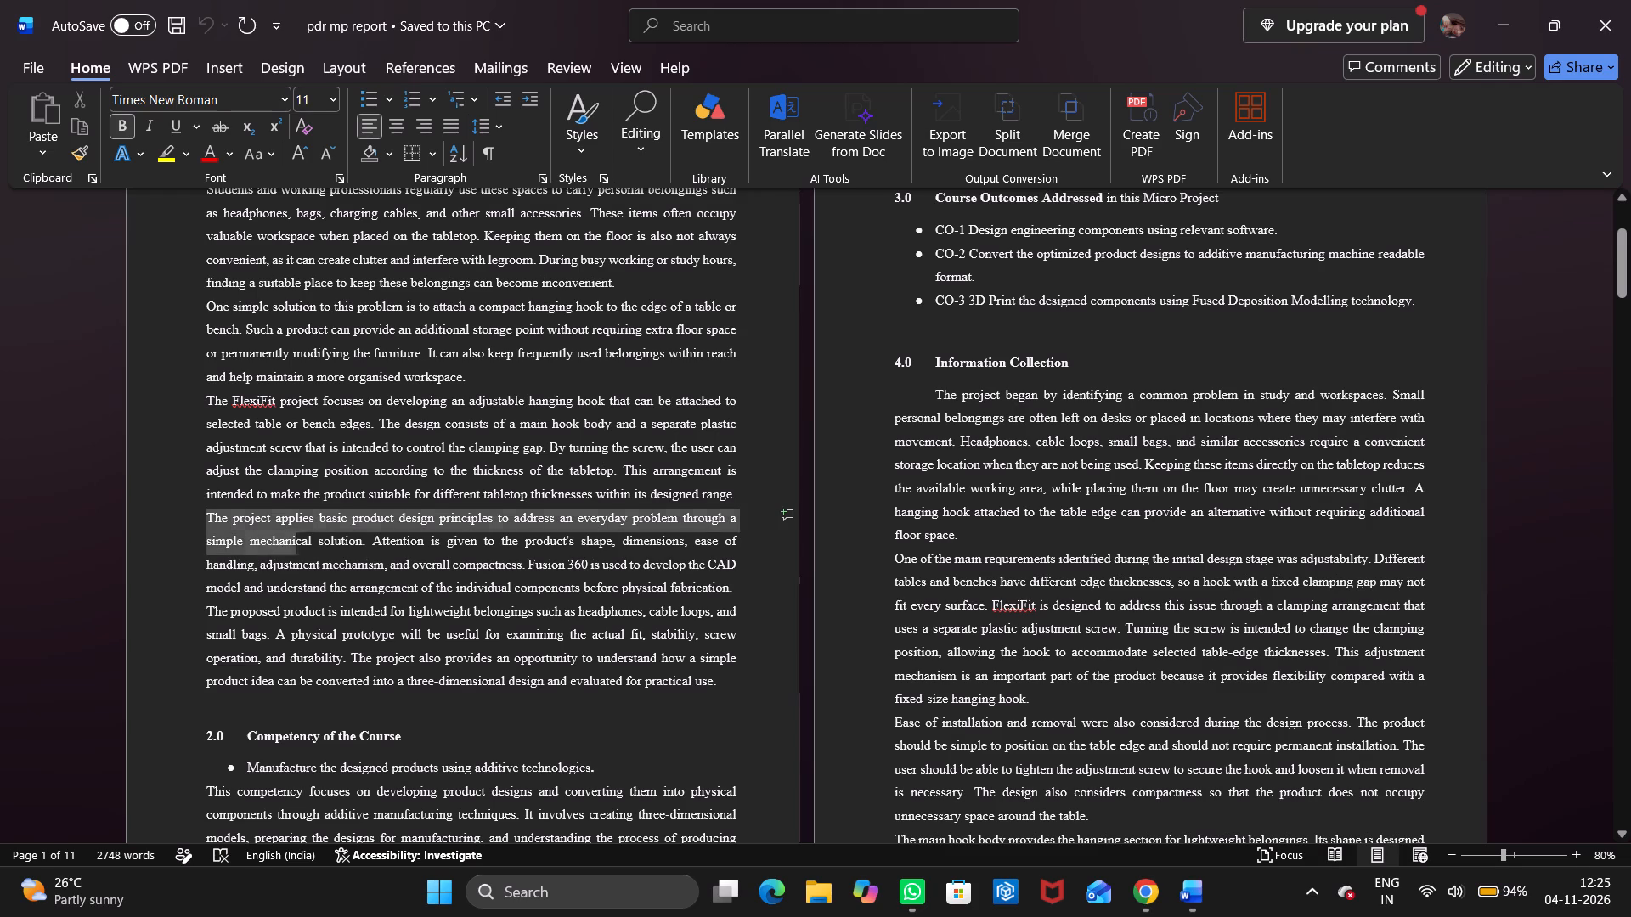
drag(258, 554, 562, 650)
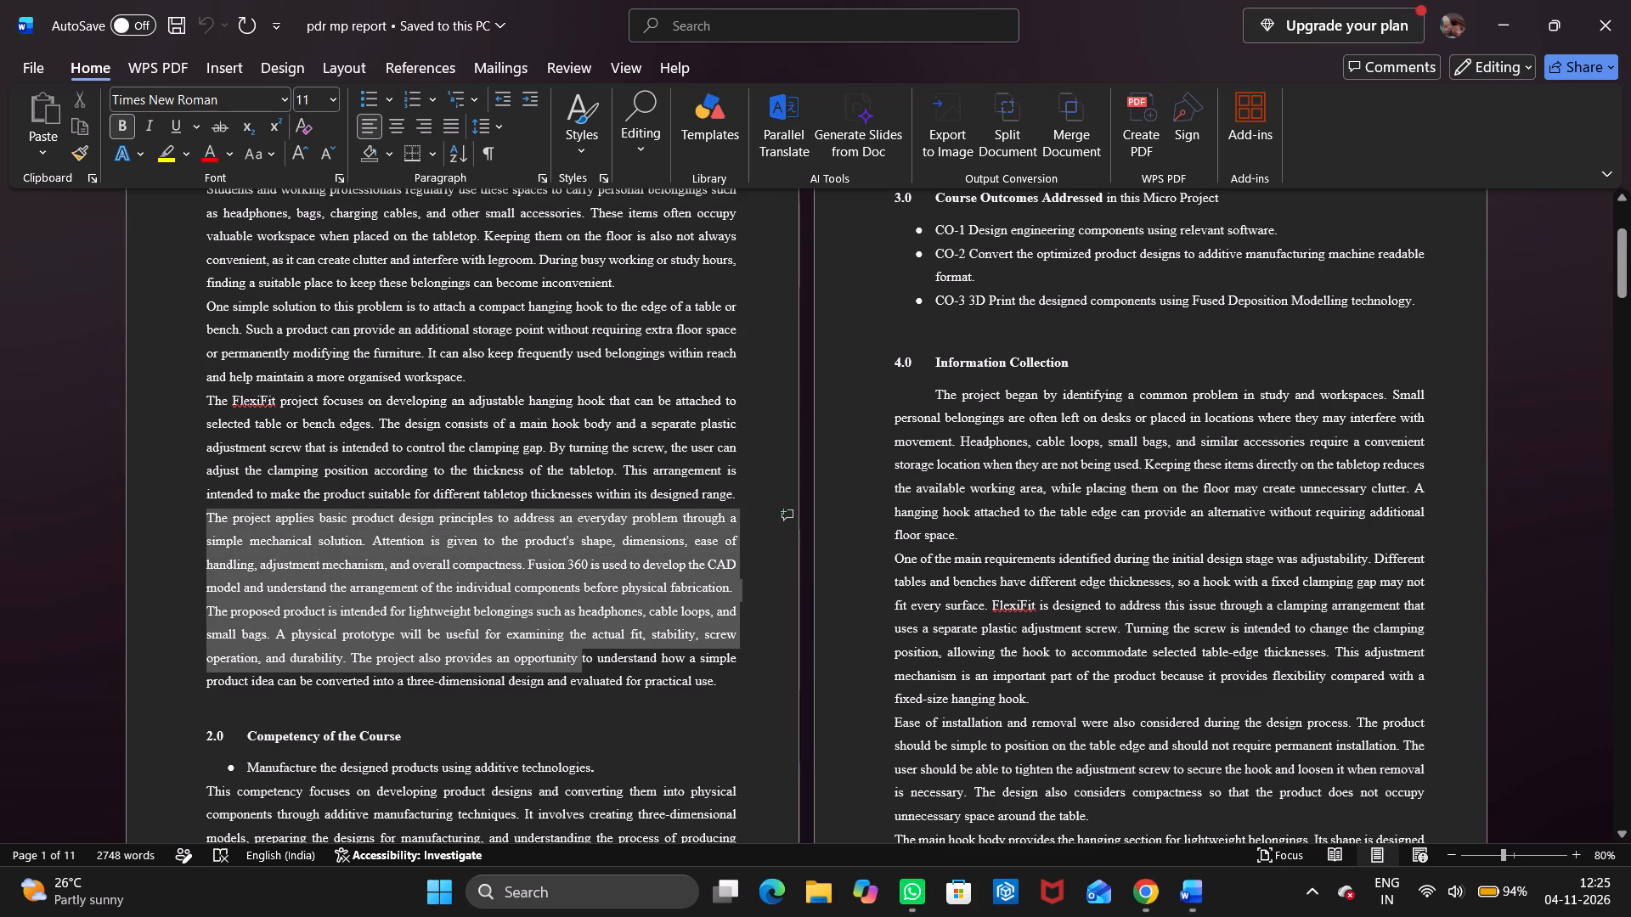
drag(562, 650, 628, 654)
drag(628, 654, 785, 674)
key(BackSpace)
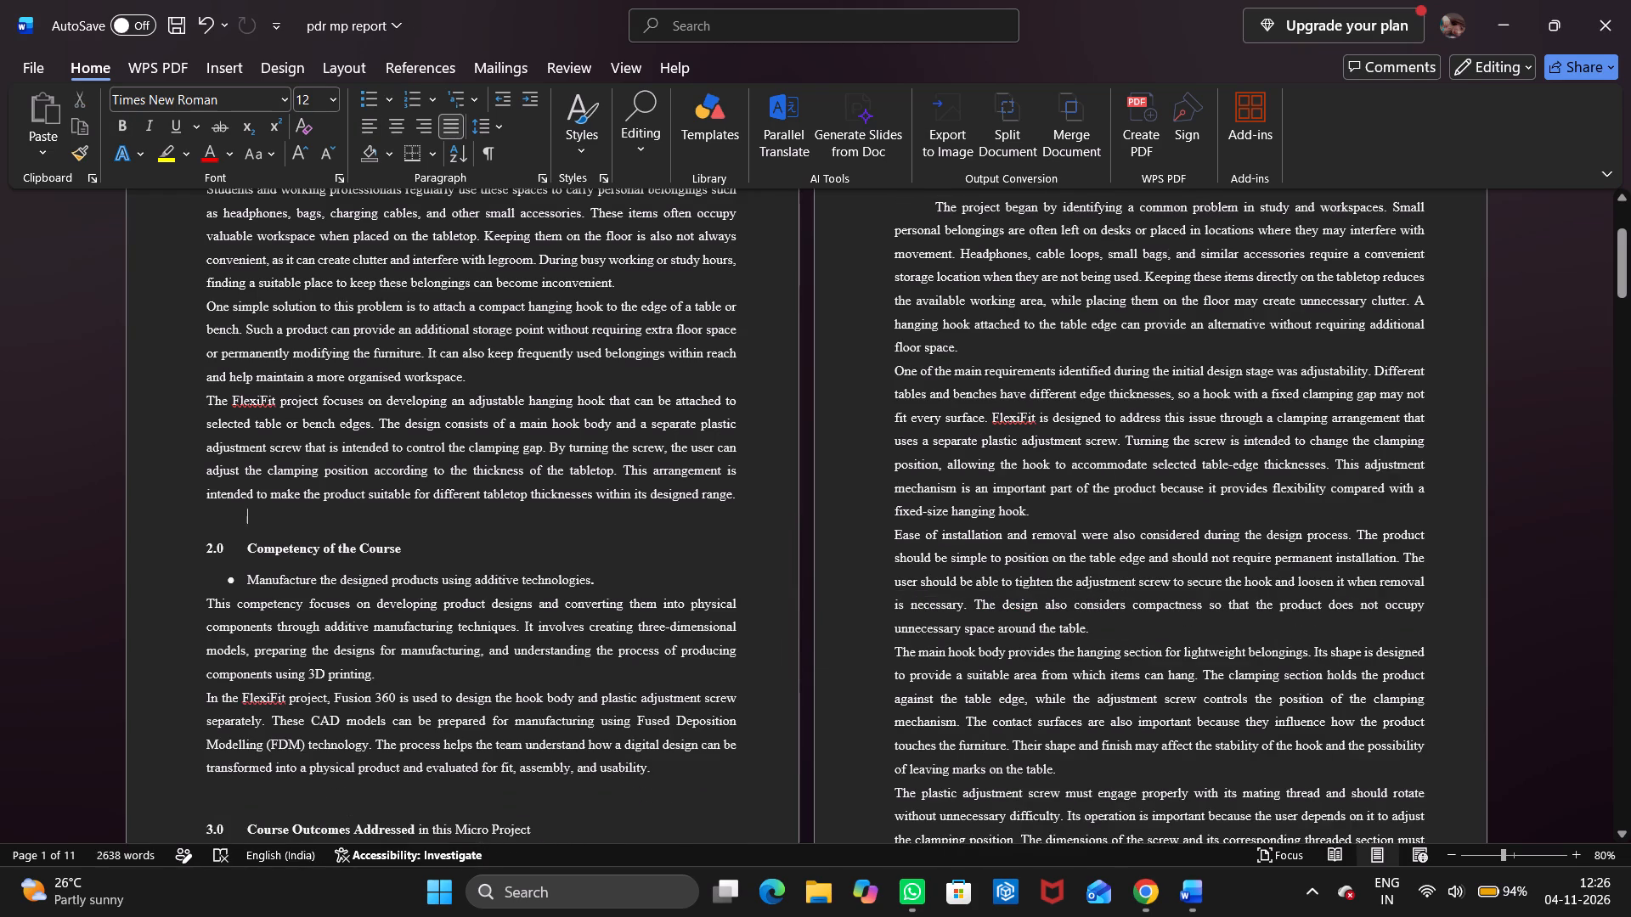
Remove the extra blank space directly above the 2.0 Competency of the Course heading.
scroll(715, 532, down, 1)
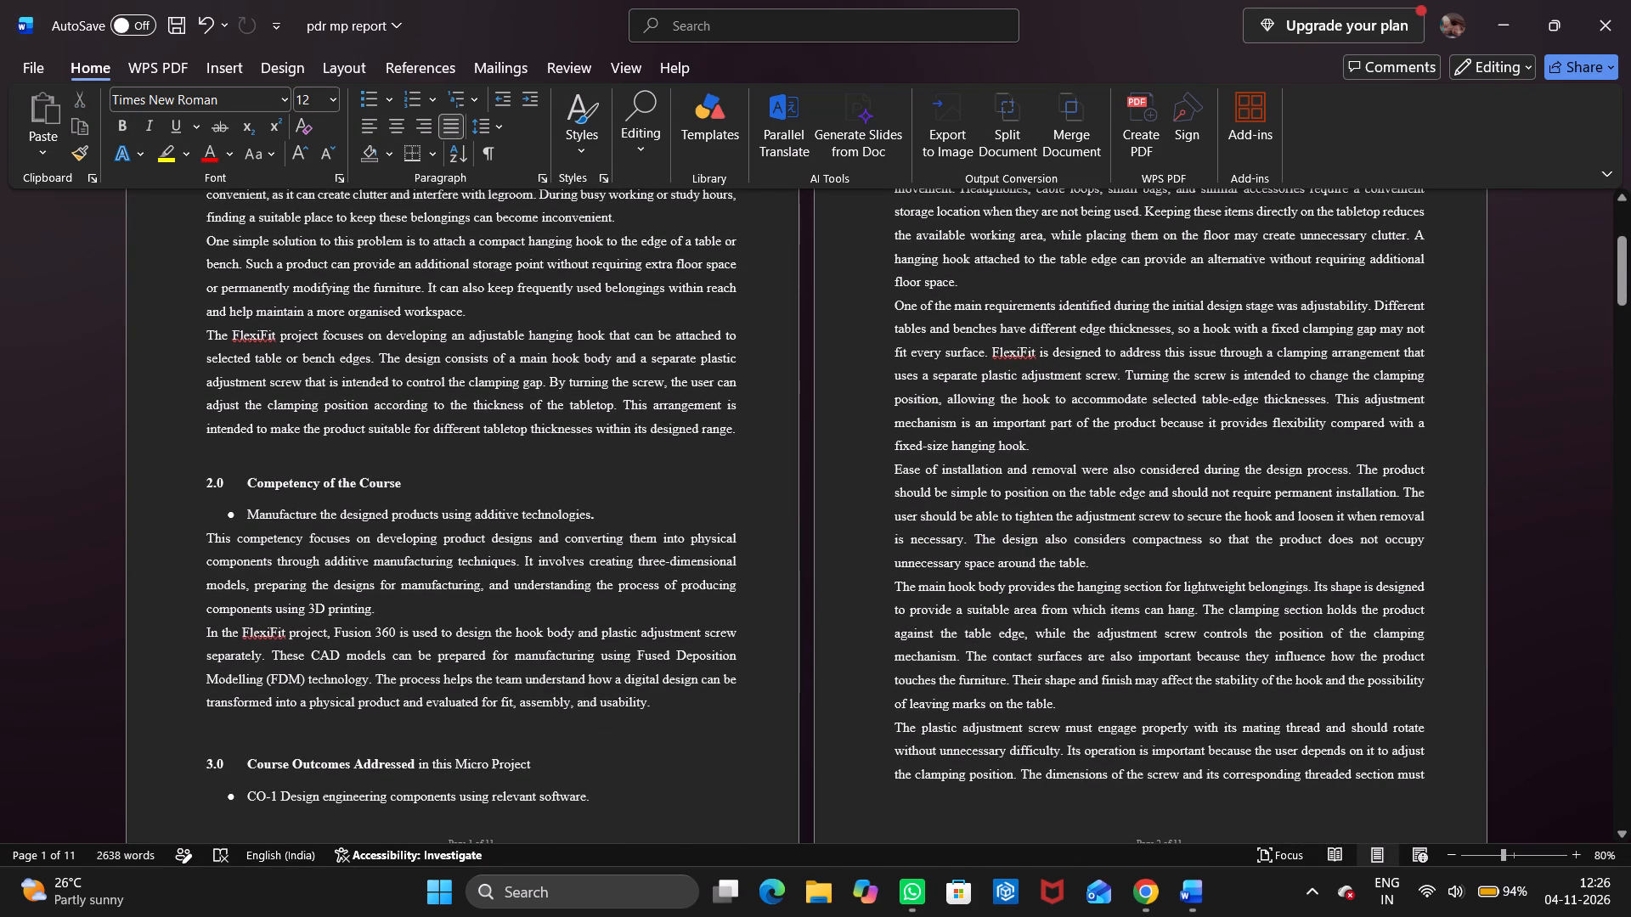
click(219, 459)
key(BackSpace)
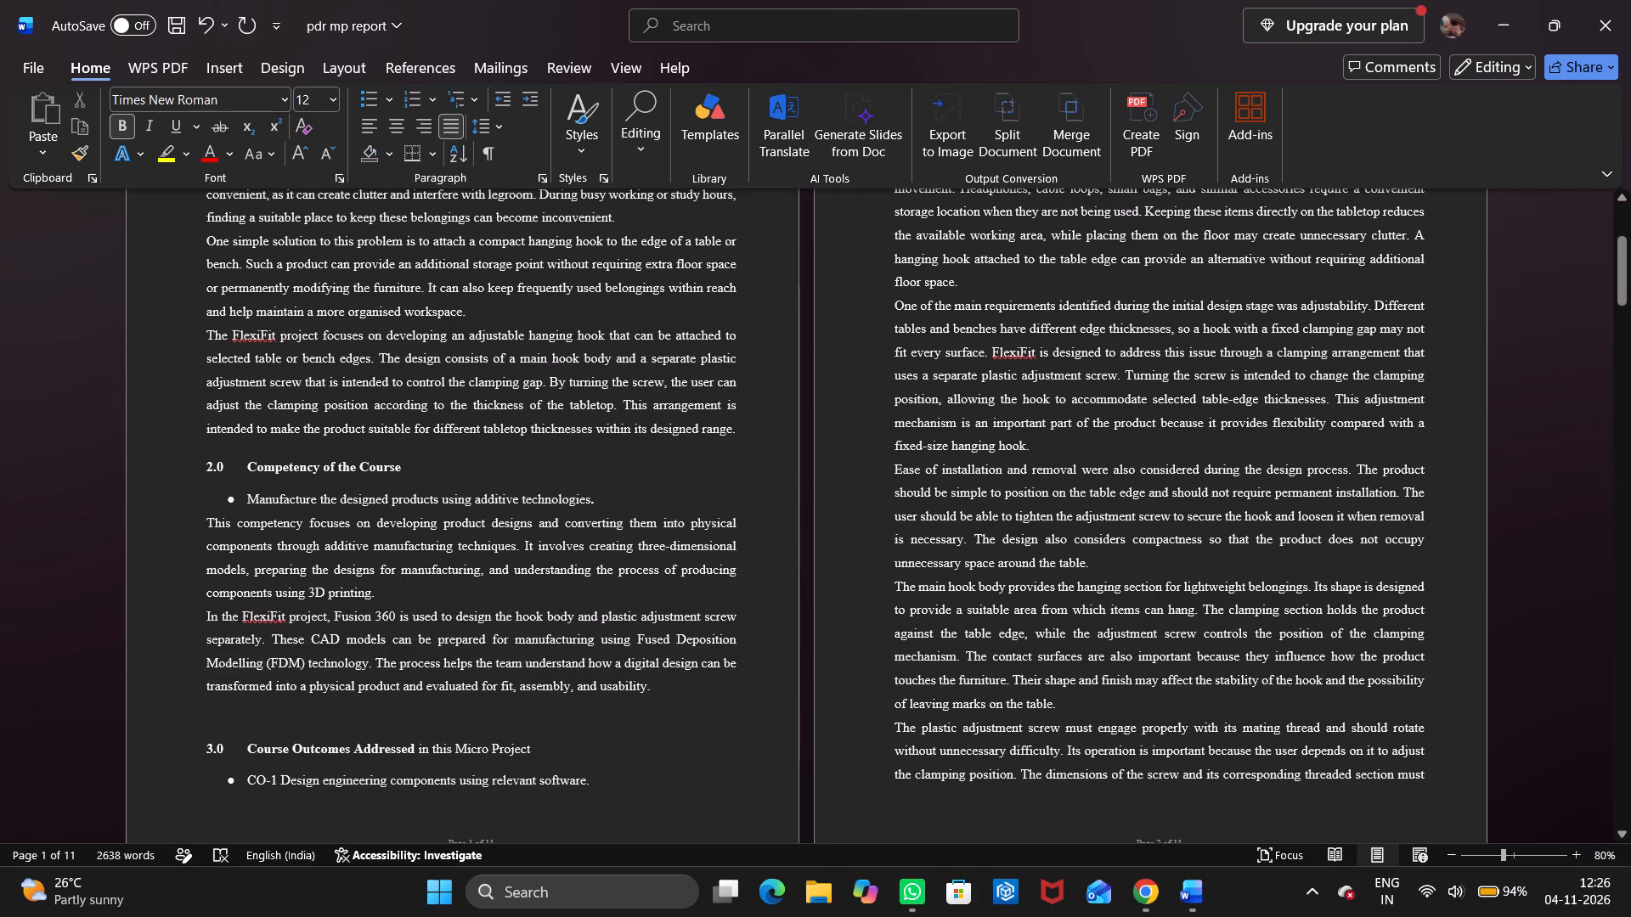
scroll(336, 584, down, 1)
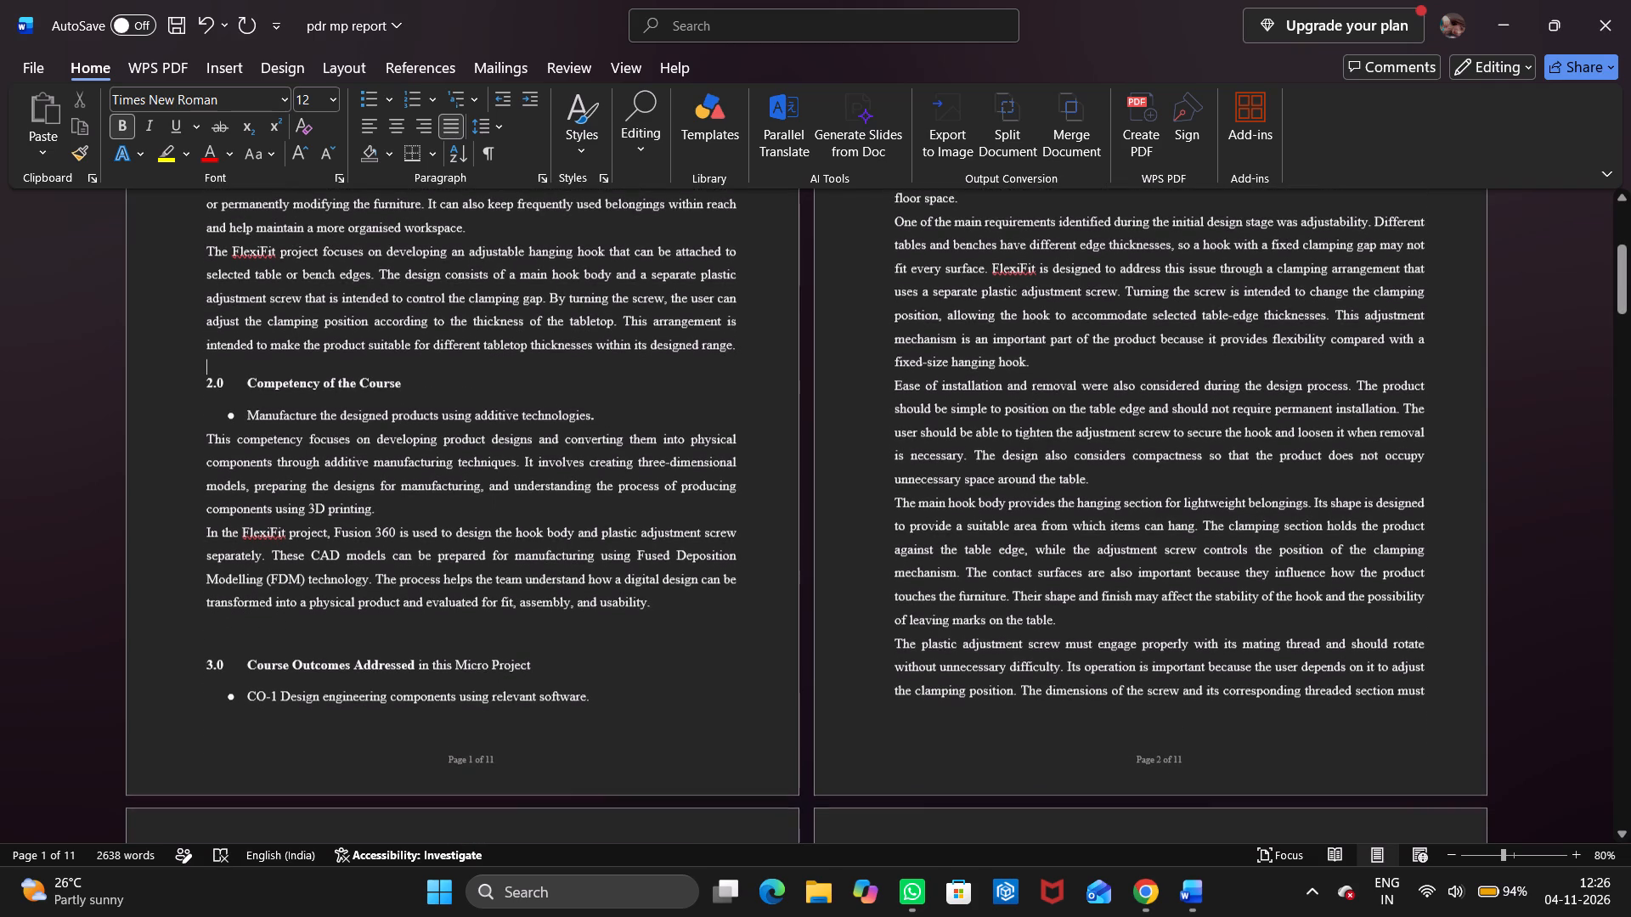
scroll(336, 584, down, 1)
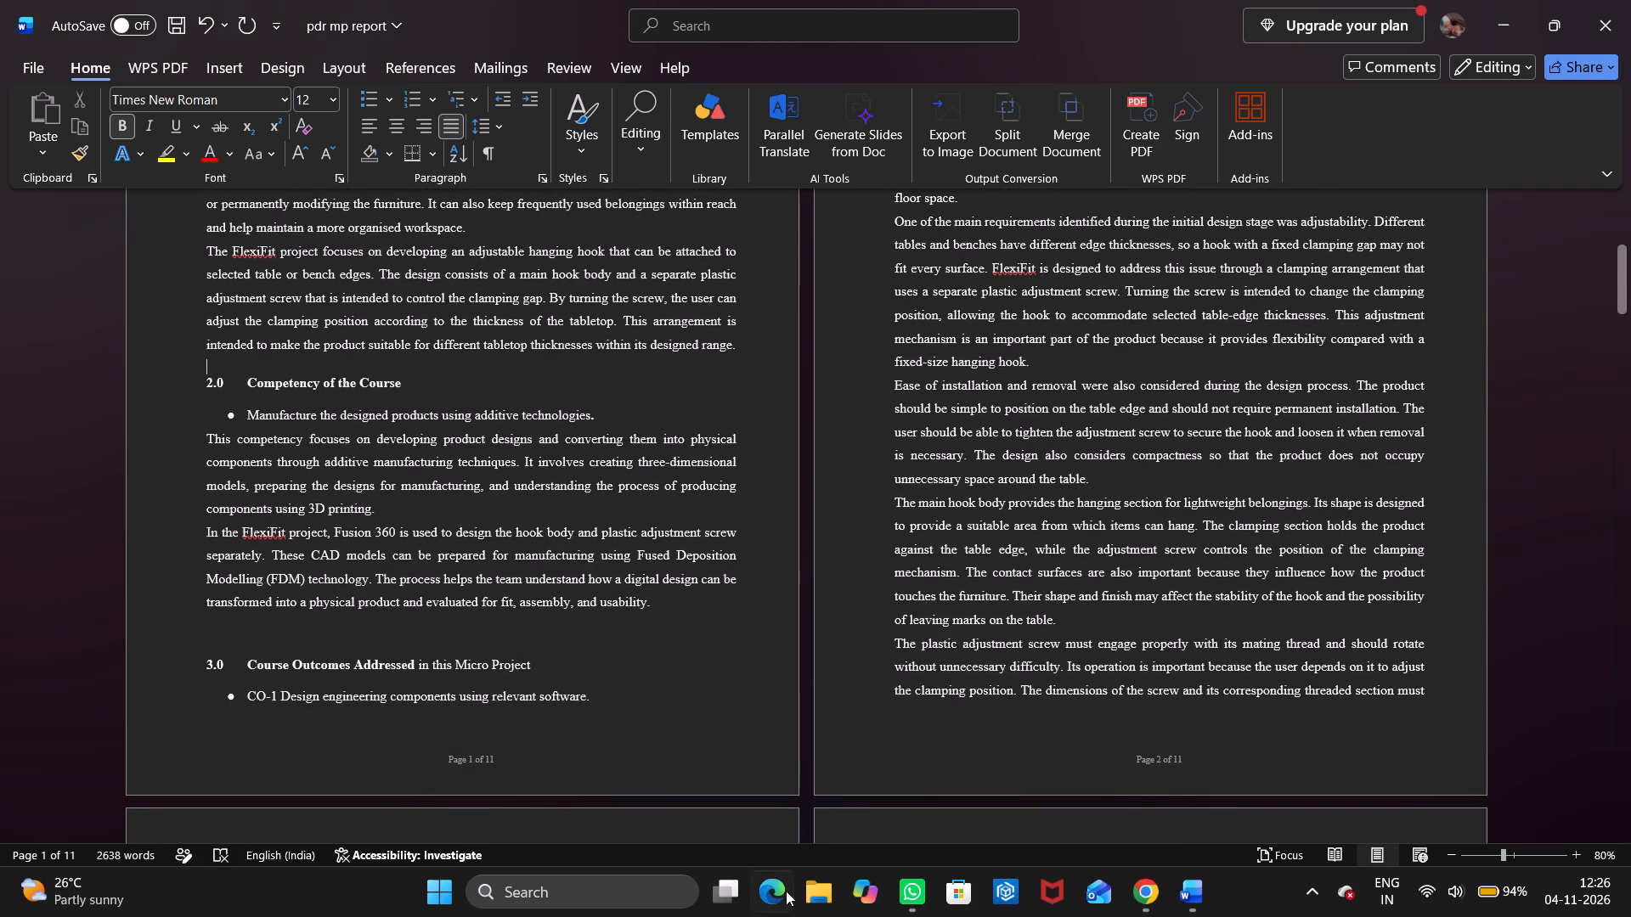
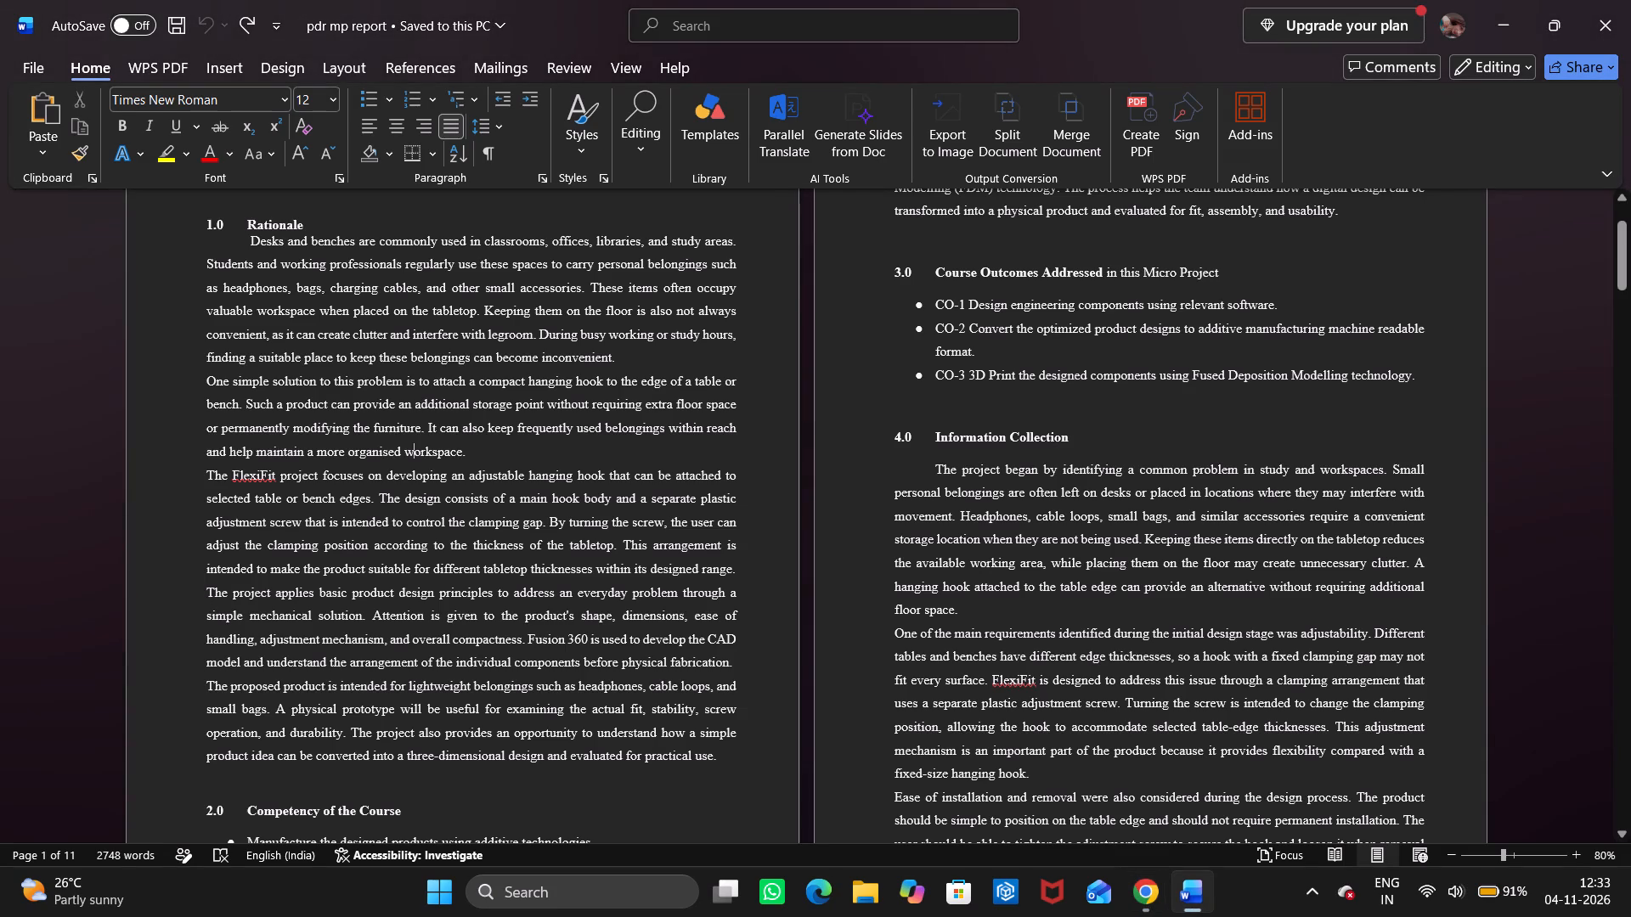
drag(206, 589, 214, 598)
drag(205, 593, 216, 598)
drag(216, 598, 224, 602)
drag(710, 757, 173, 609)
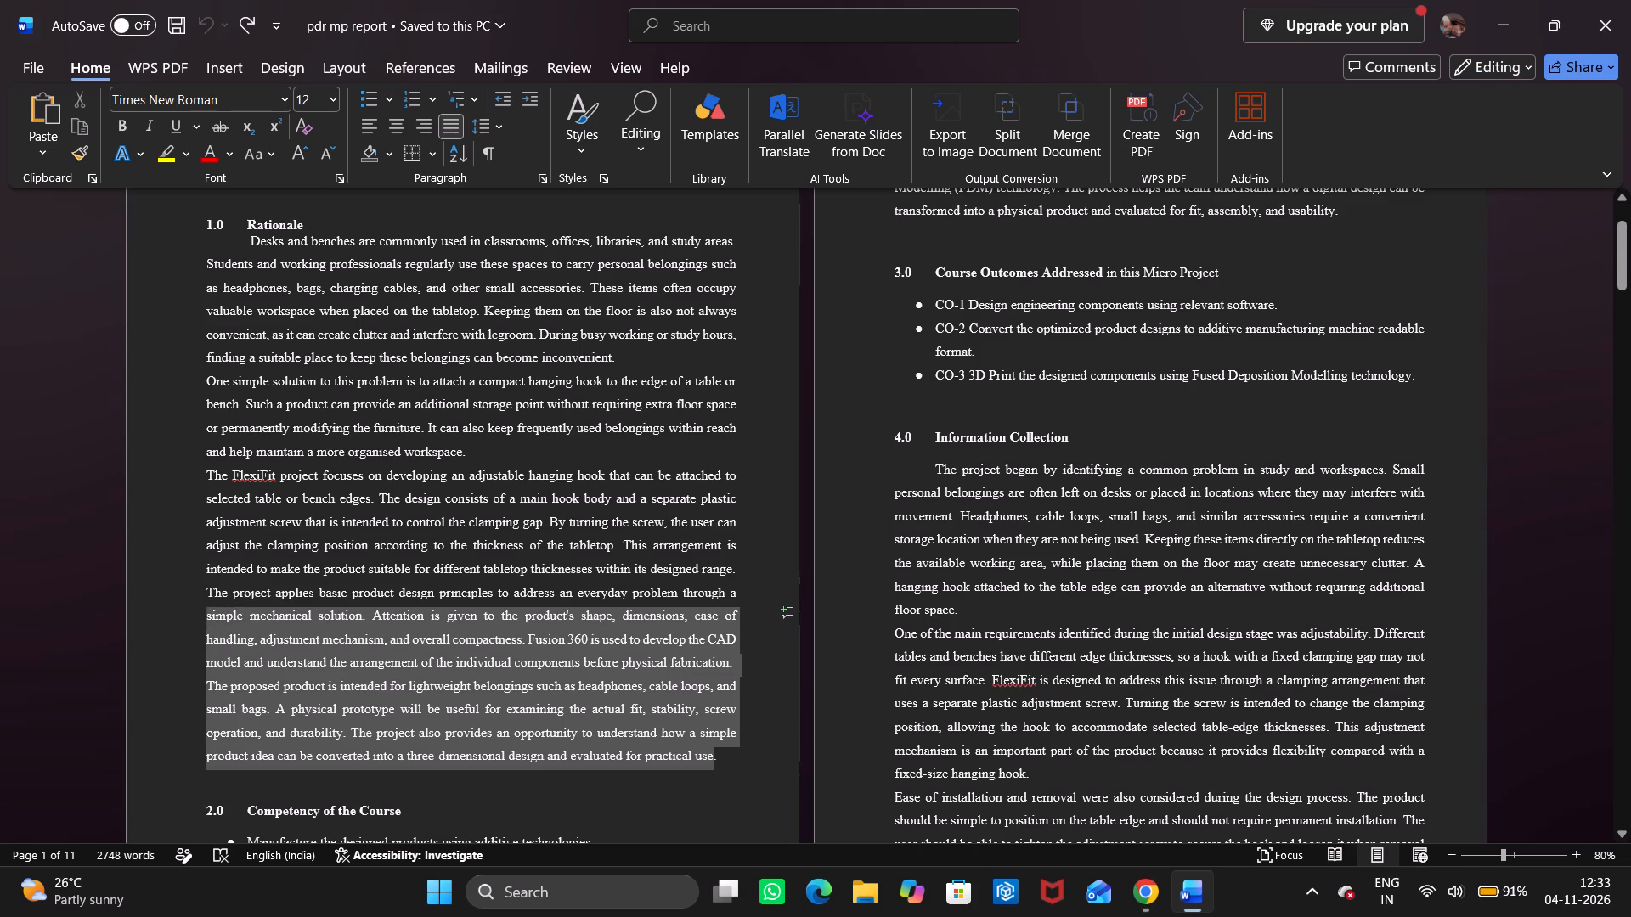
drag(173, 609, 91, 594)
key(BackSpace)
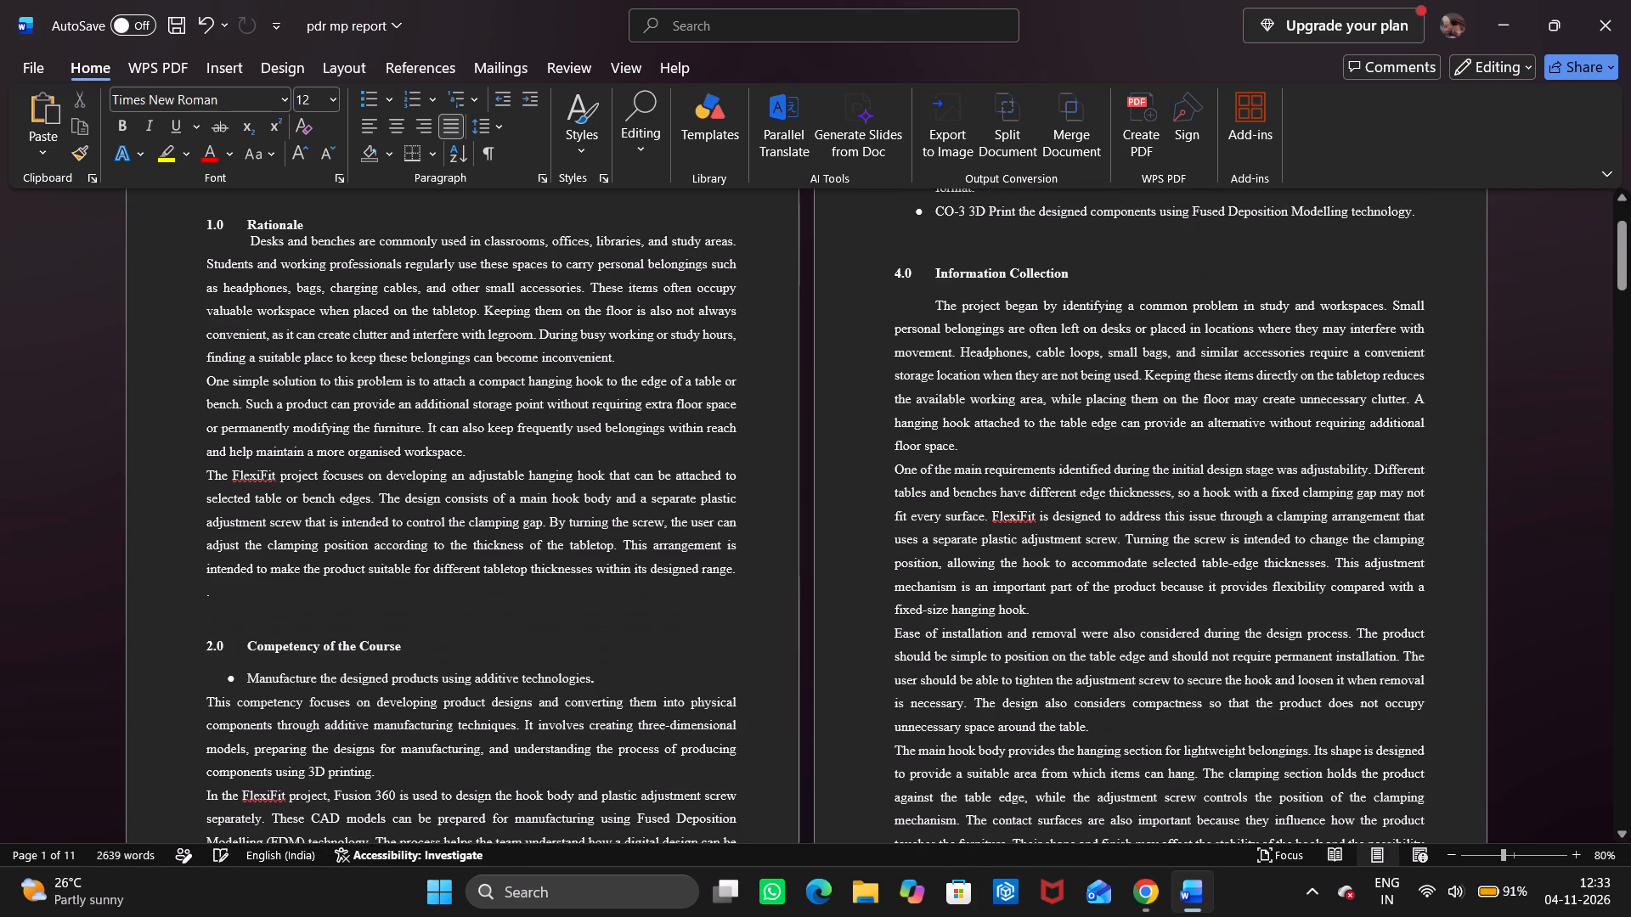
key(Right)
key(BackSpace)
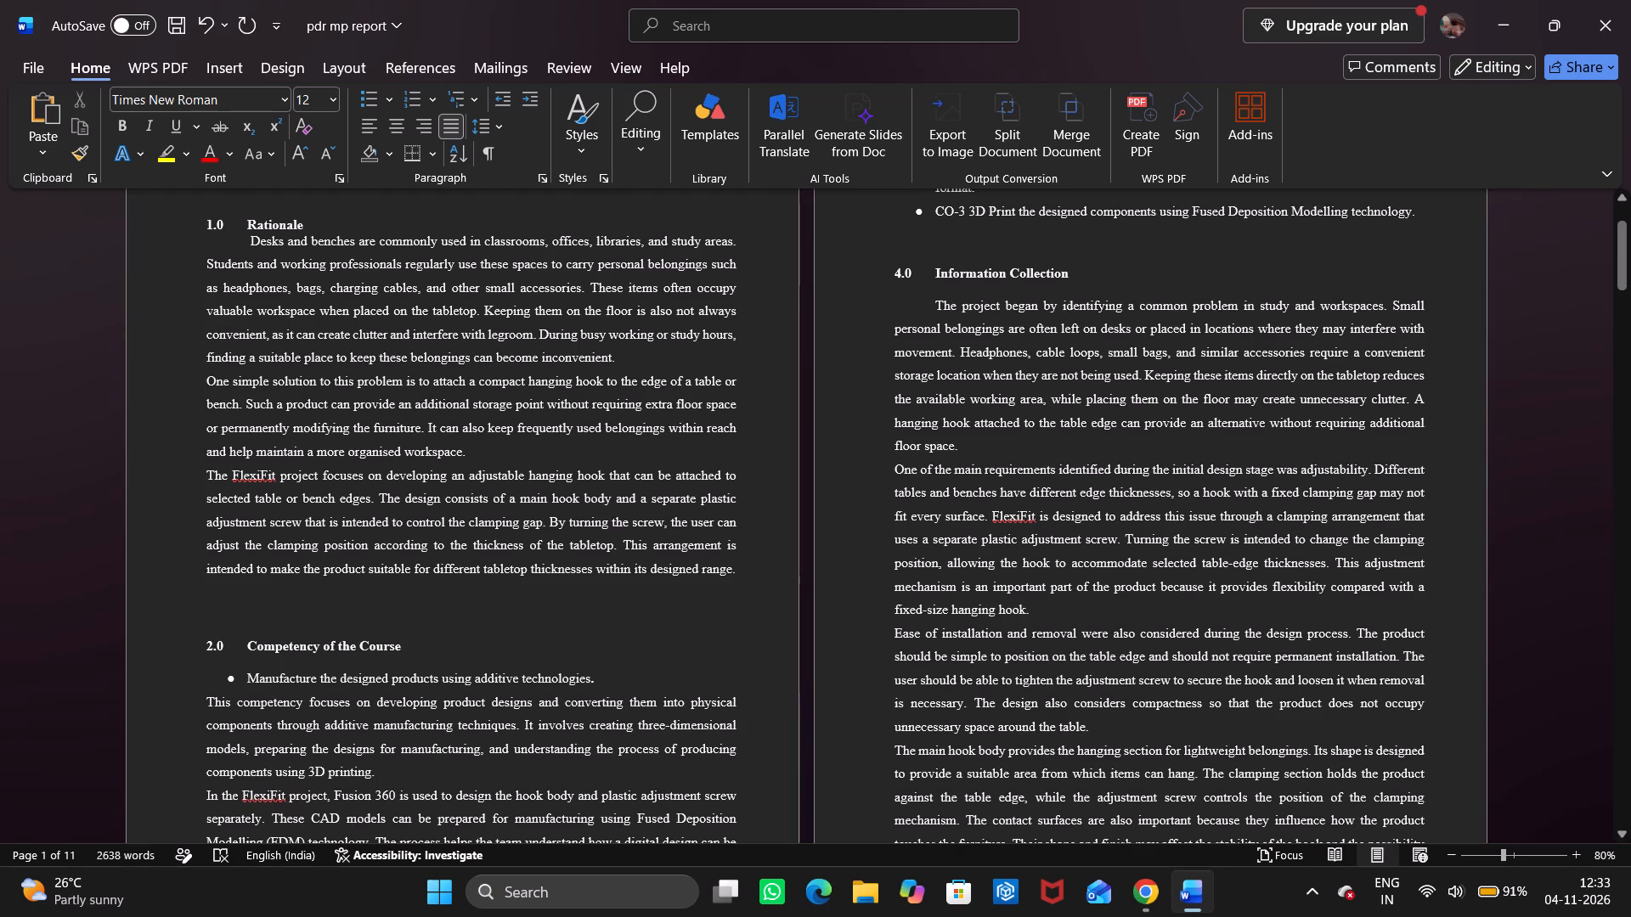
Insert a blank line before the Rationale paragraph starting "The FlexiFit project" and remove one empty line above 2.0 Competency of the Course.
click(483, 449)
key(Return)
click(279, 631)
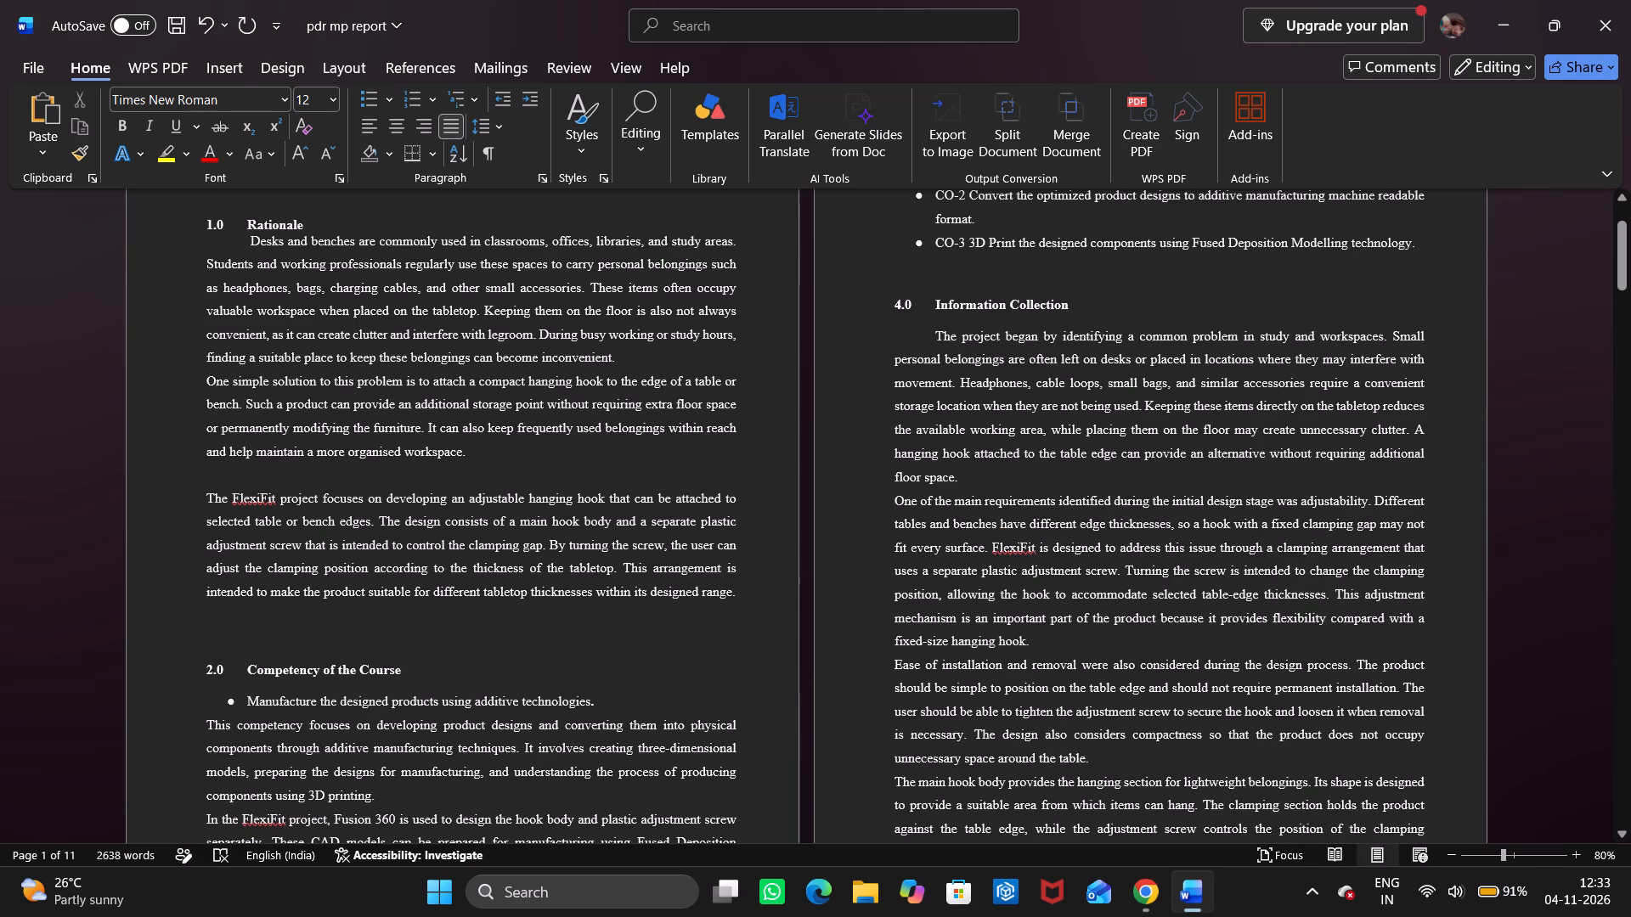
click(251, 638)
key(BackSpace)
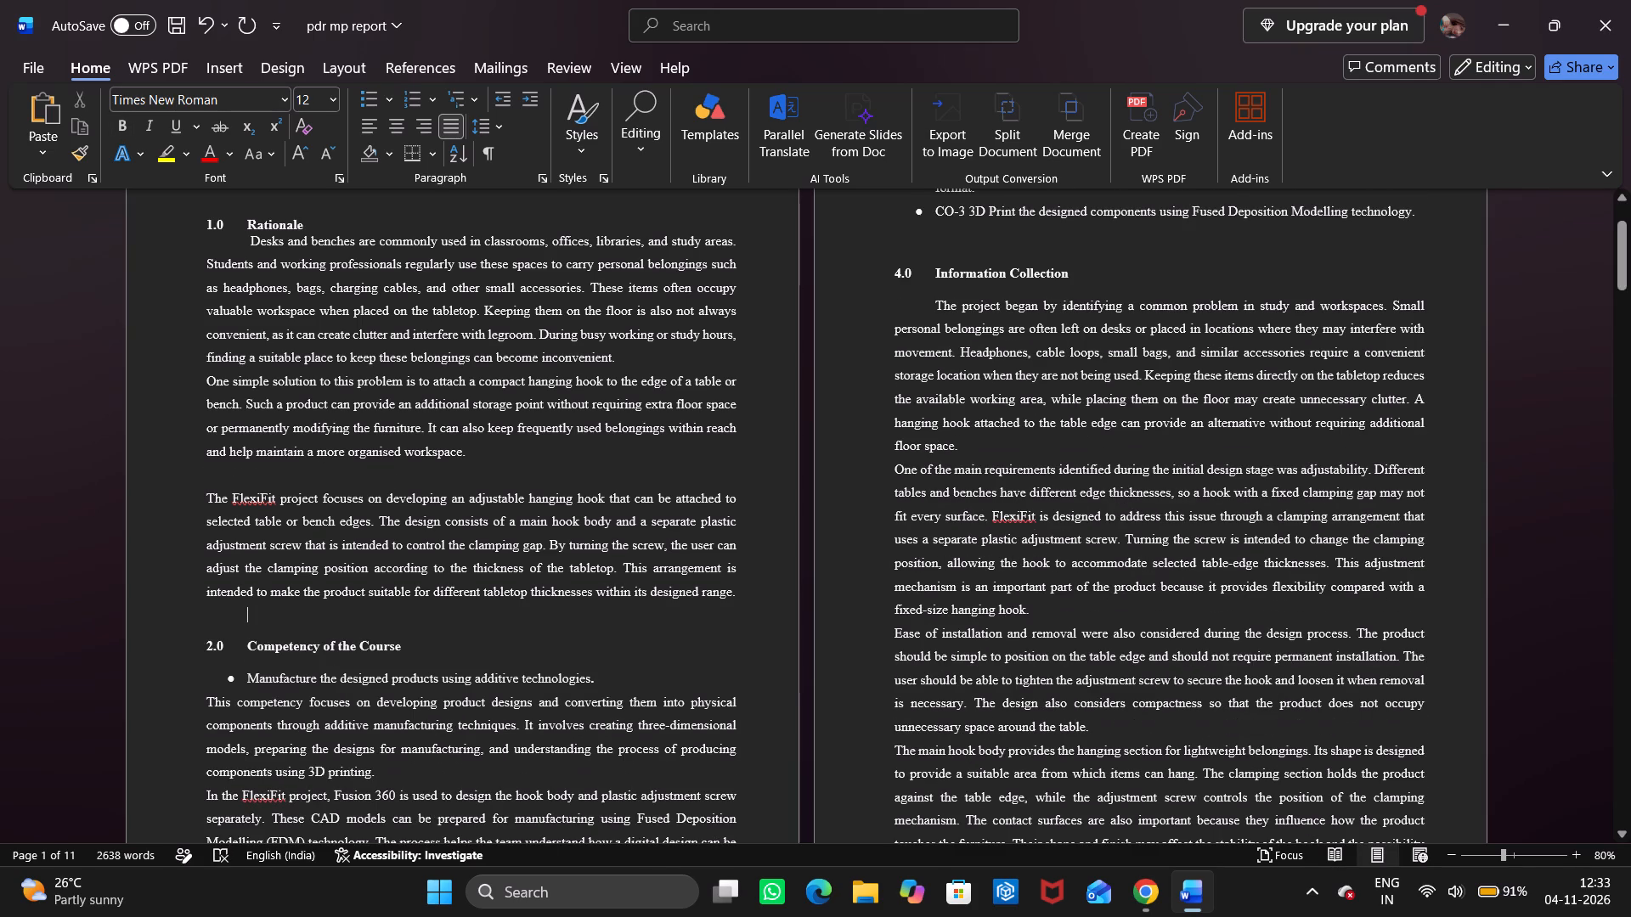
Insert one unnumbered blank line between the 1.0 Rationale heading and its first paragraph.
click(328, 226)
click(328, 226)
key(Return)
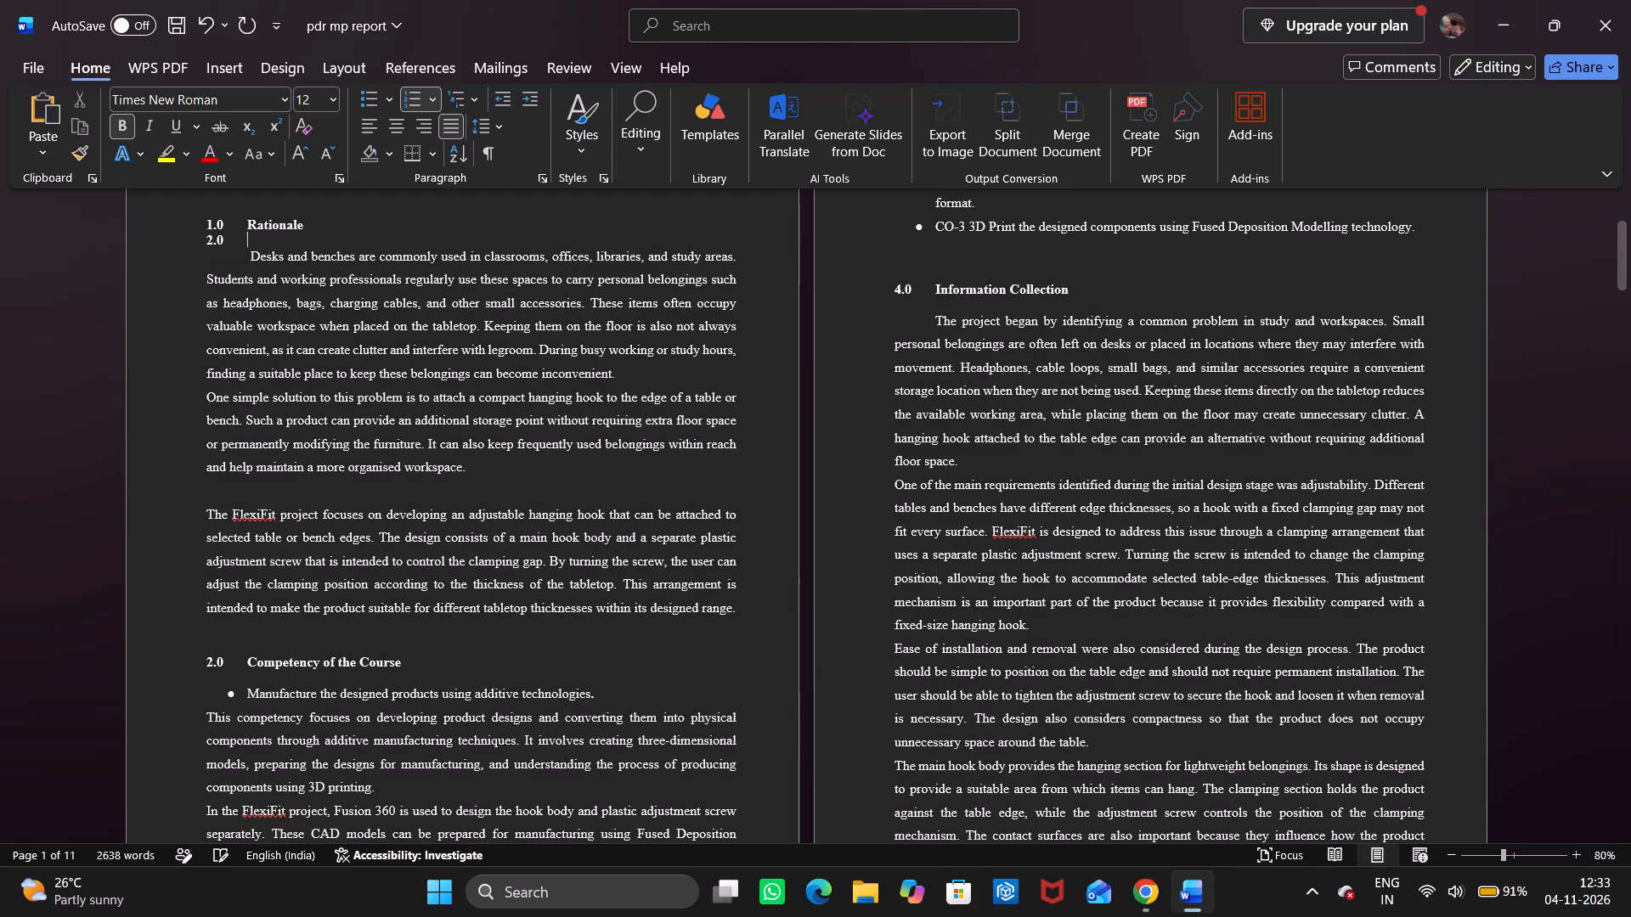
key(BackSpace)
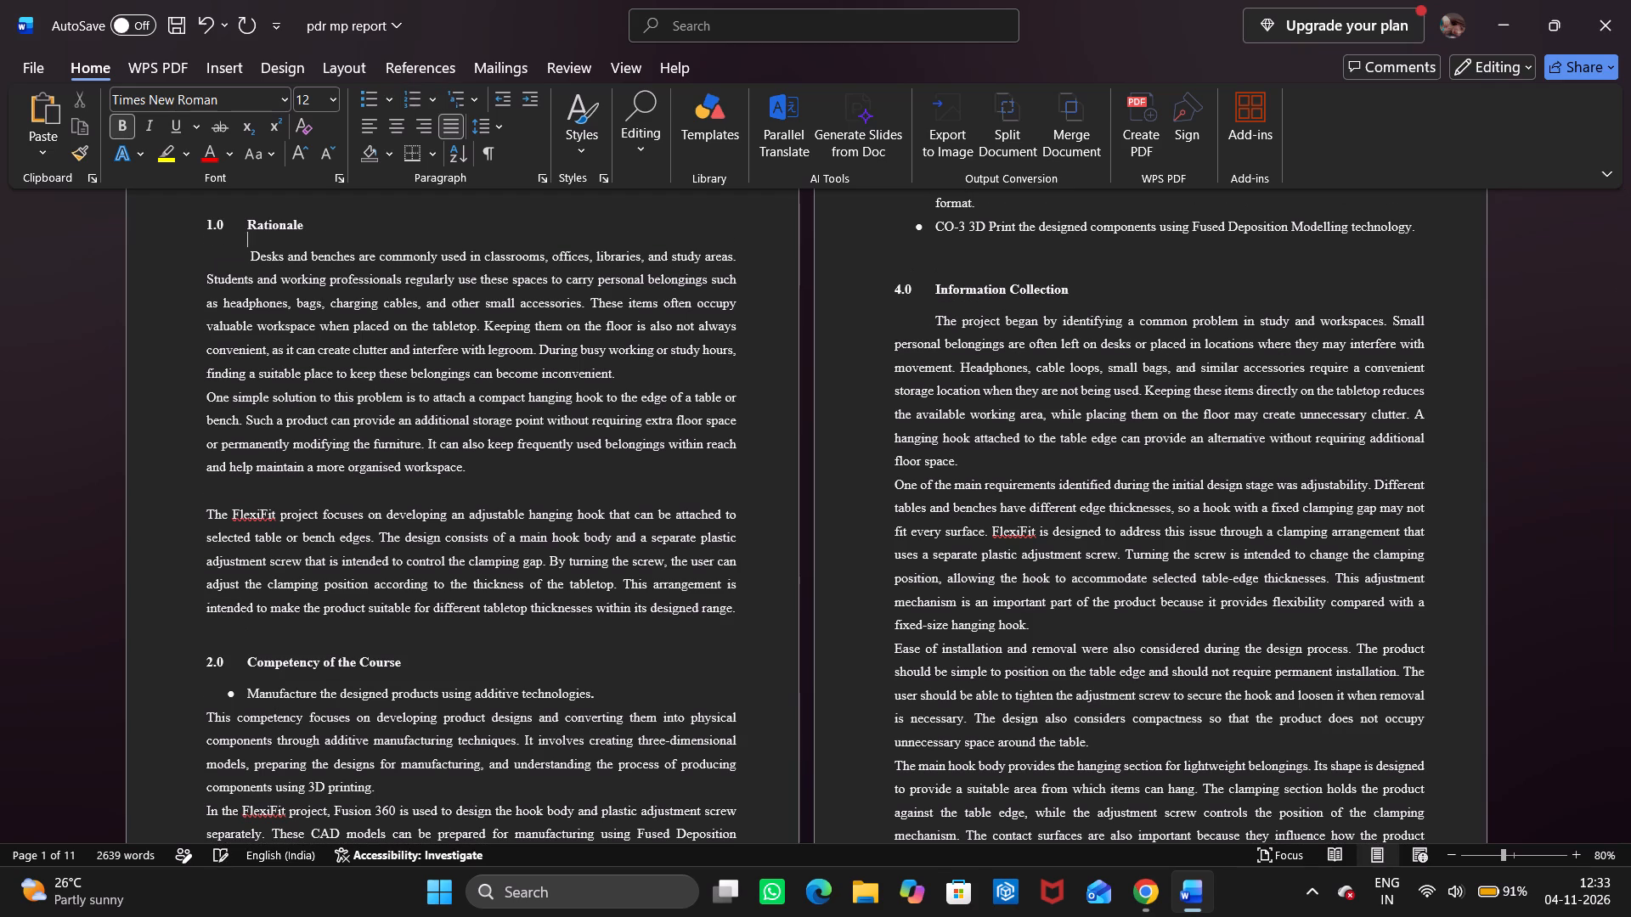
key(Return)
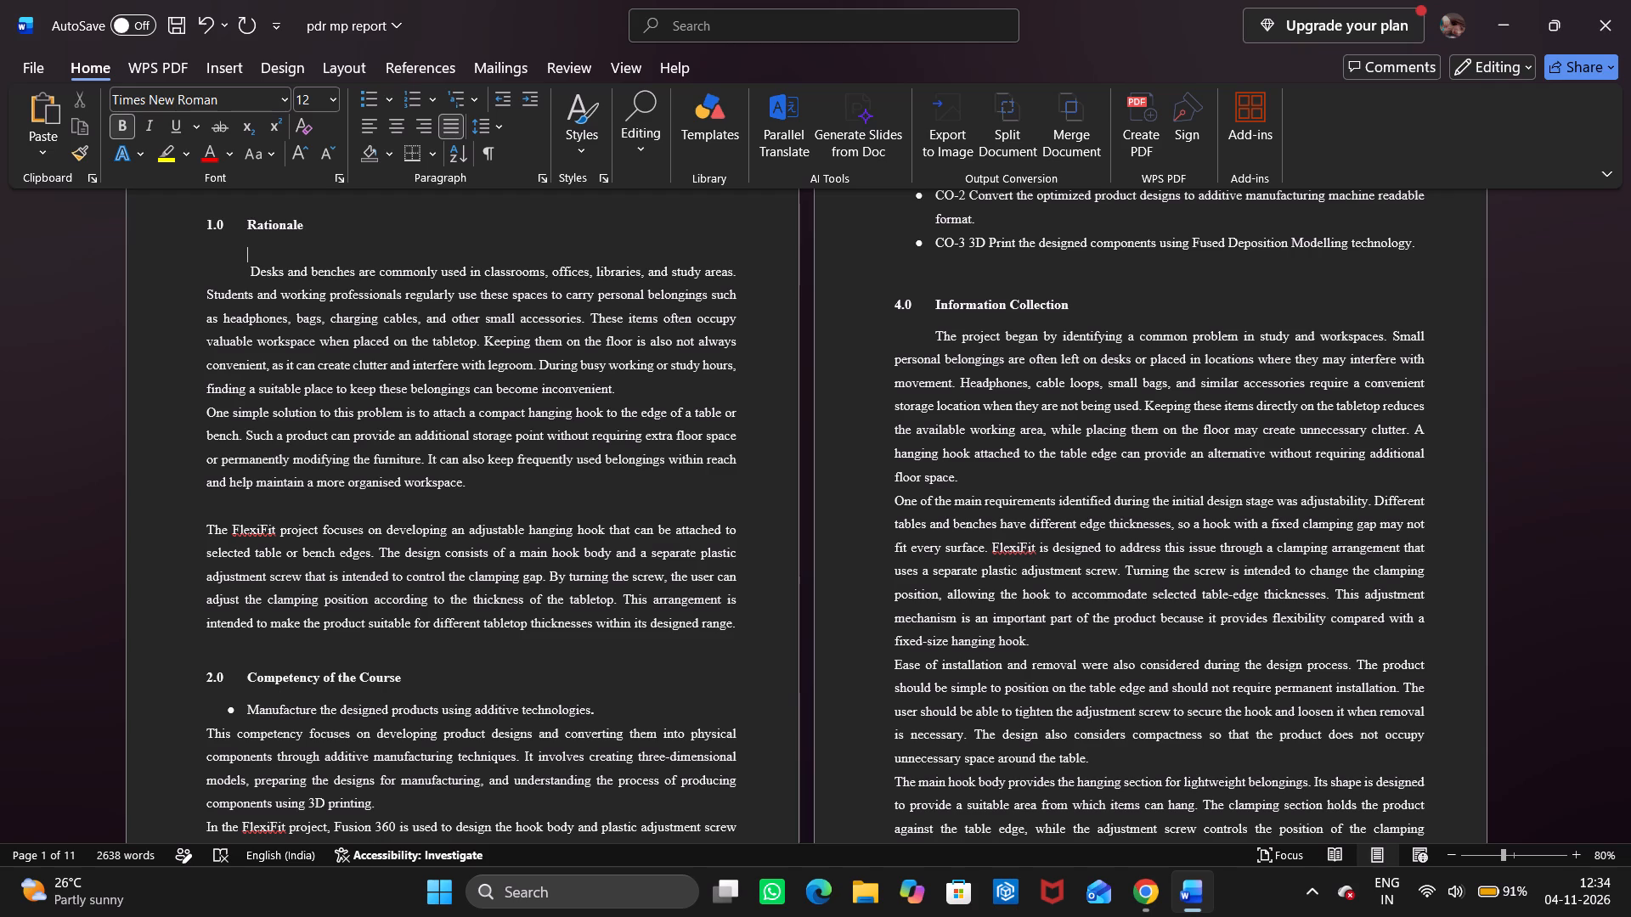
key(BackSpace)
key(BackSpace)
key(BackSpace)
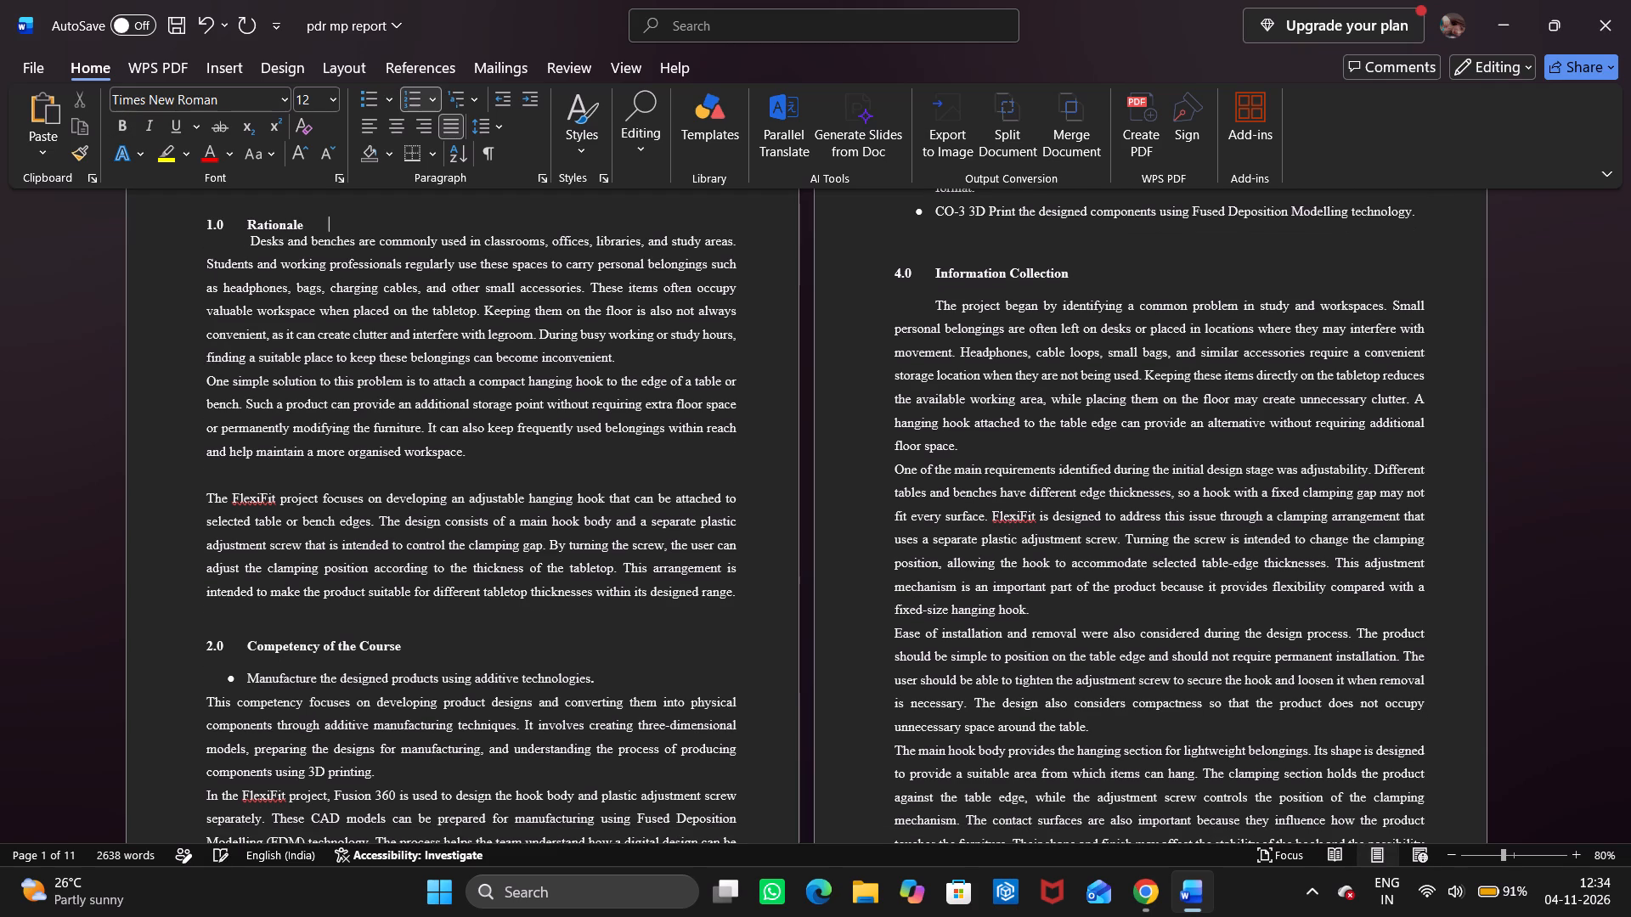
key(Return)
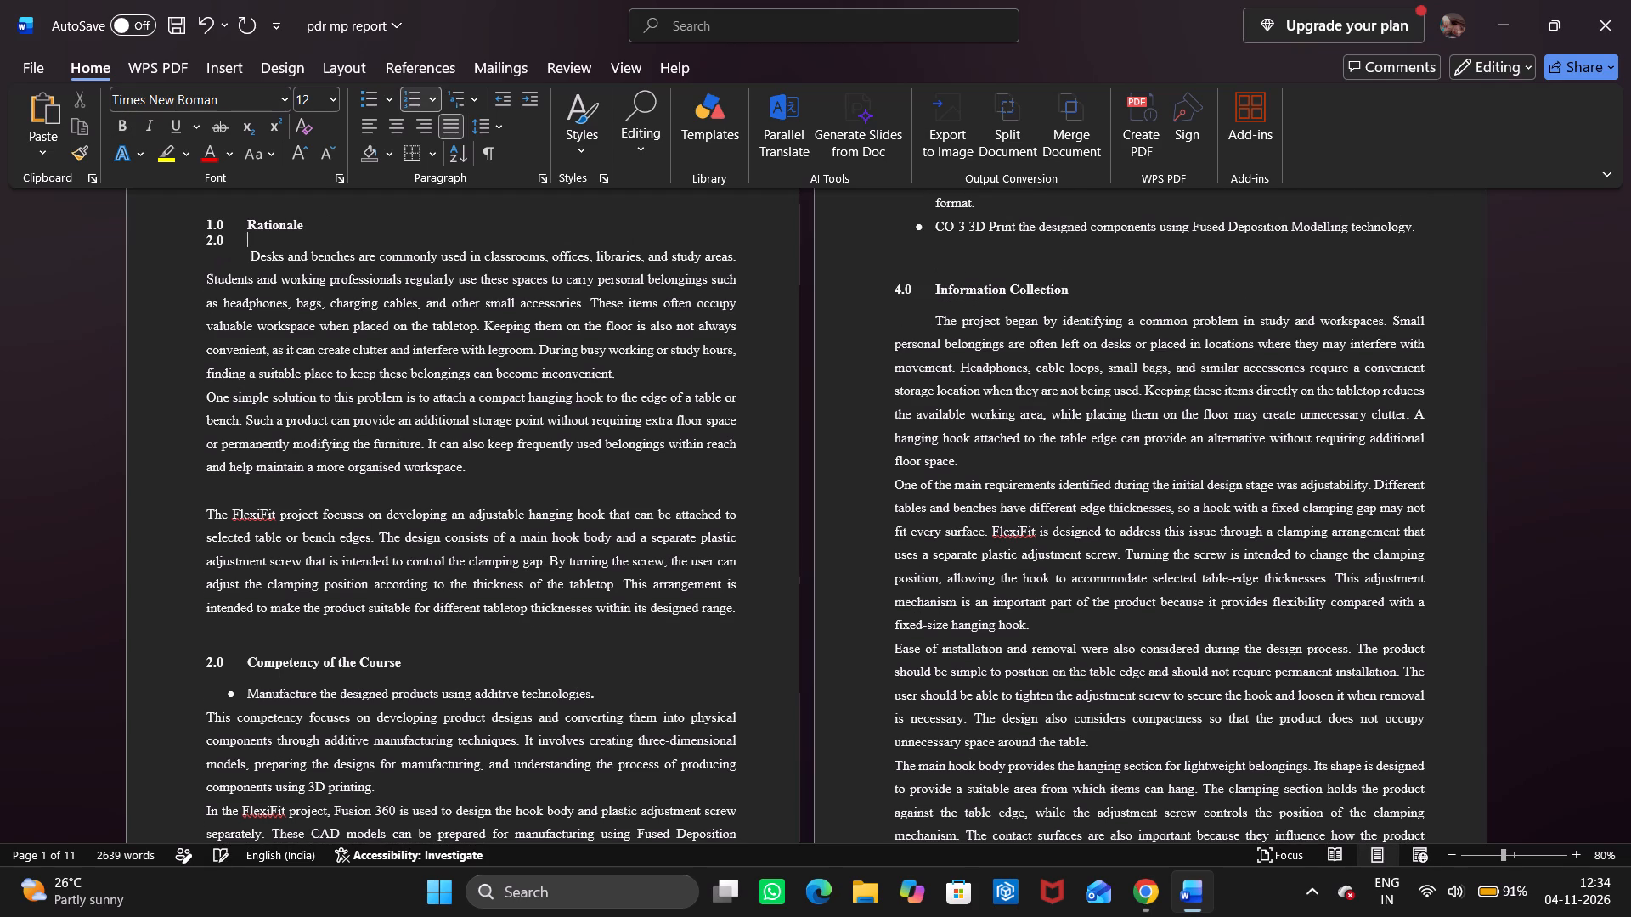
key(BackSpace)
Remove the blank line above the Rationale paragraph starting "The FlexiFit project" and indent that paragraph's first line.
click(203, 516)
key(BackSpace)
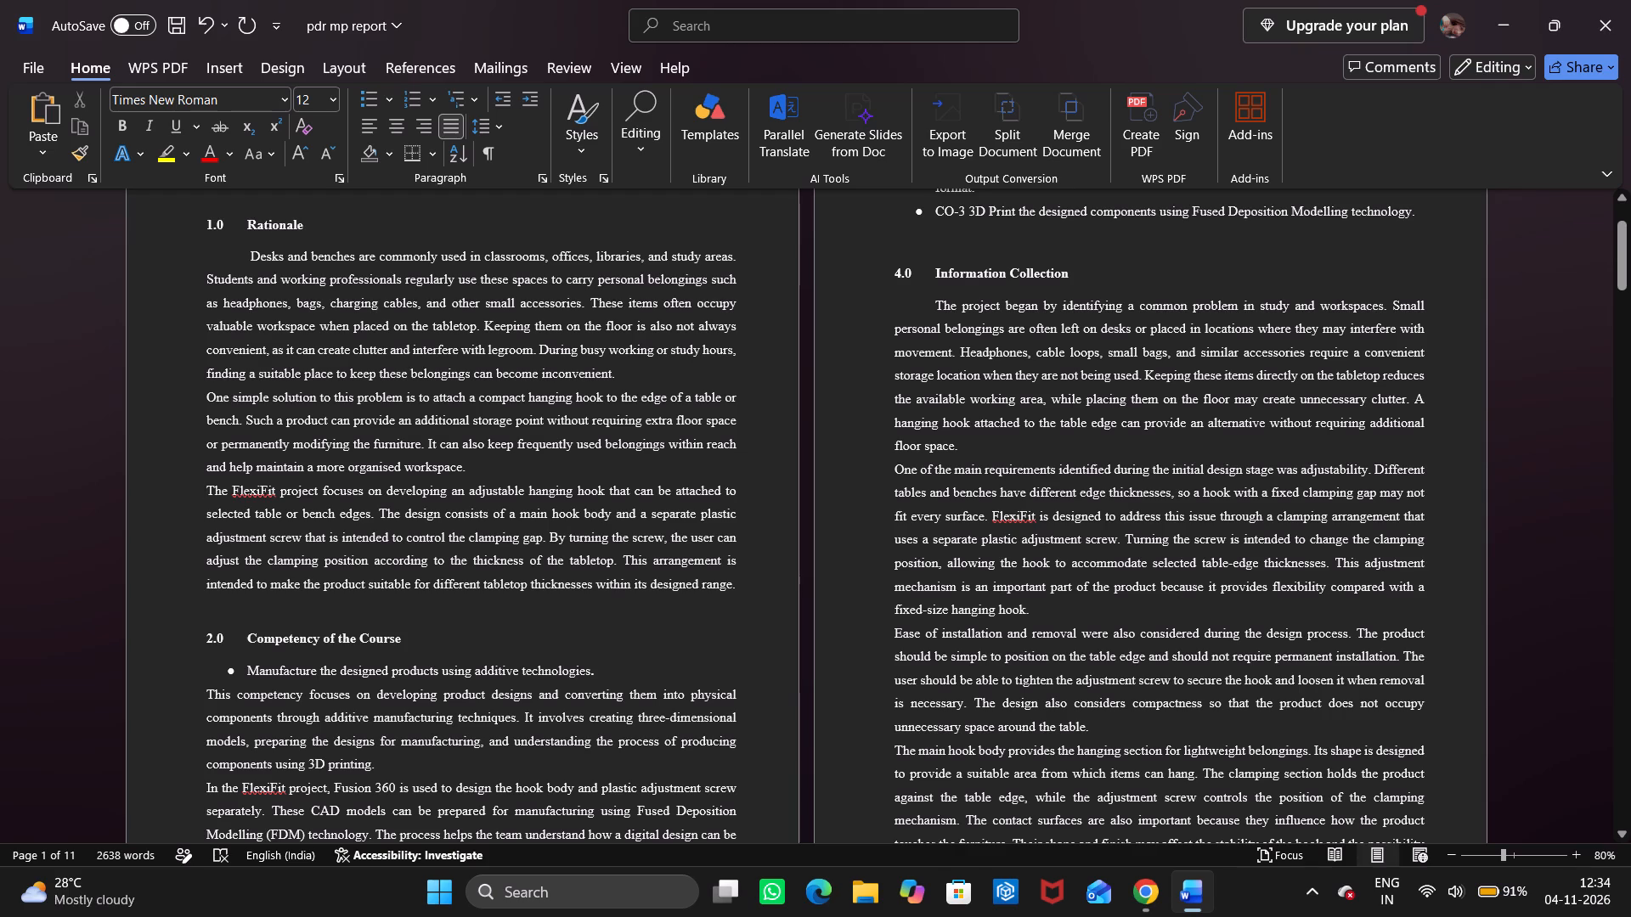
key(Tab)
click(183, 470)
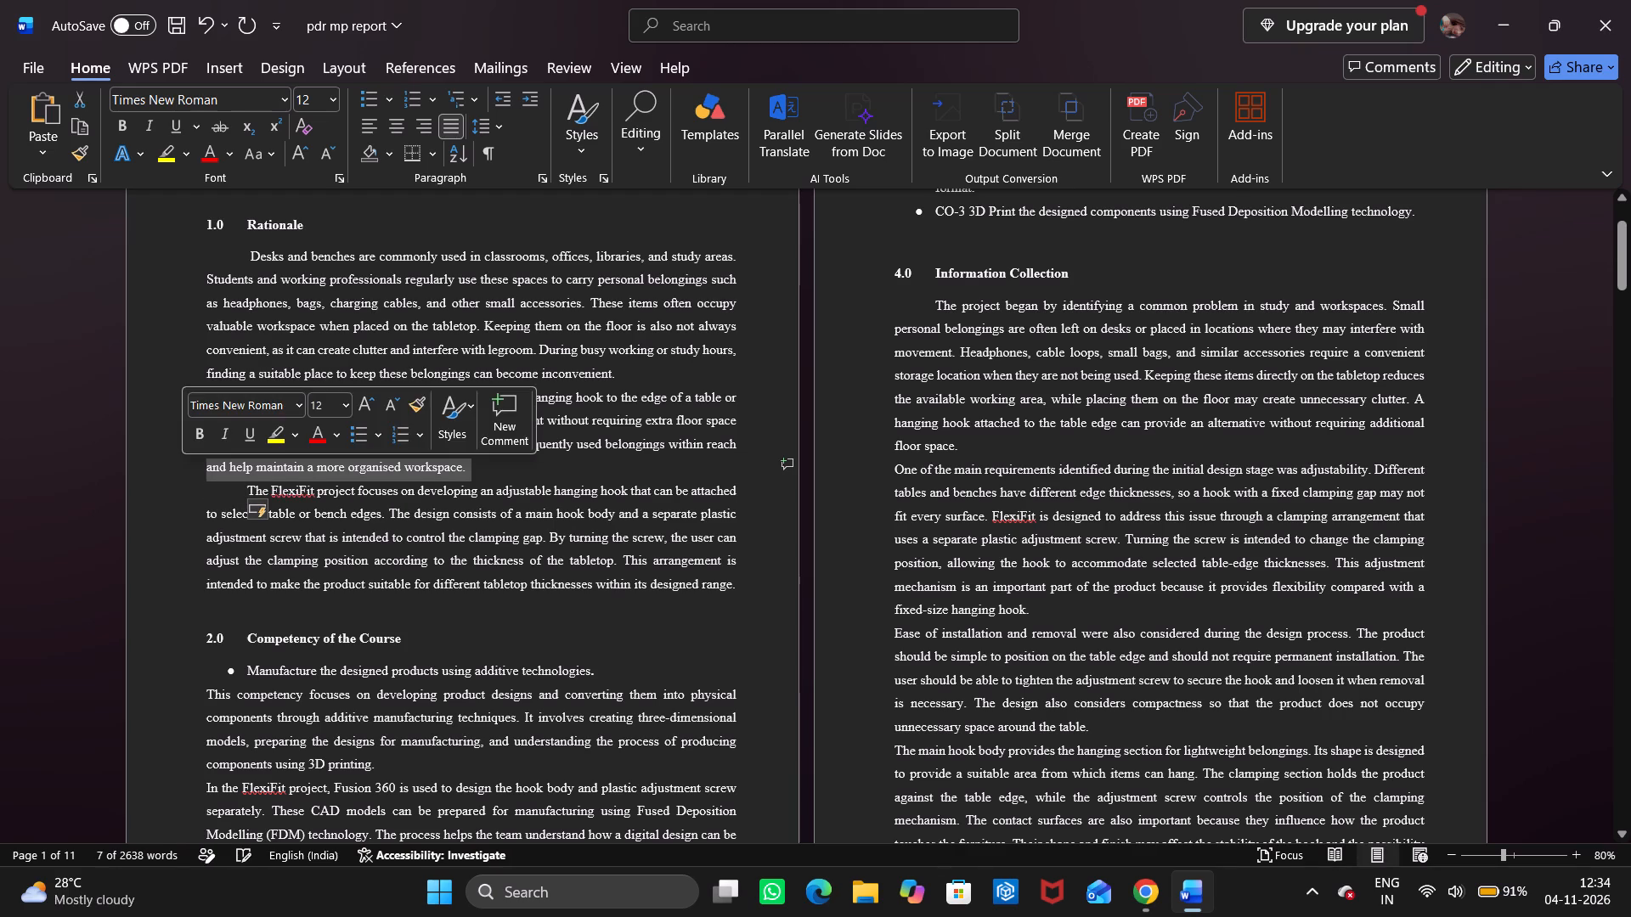
click(478, 548)
scroll(478, 548, down, 1)
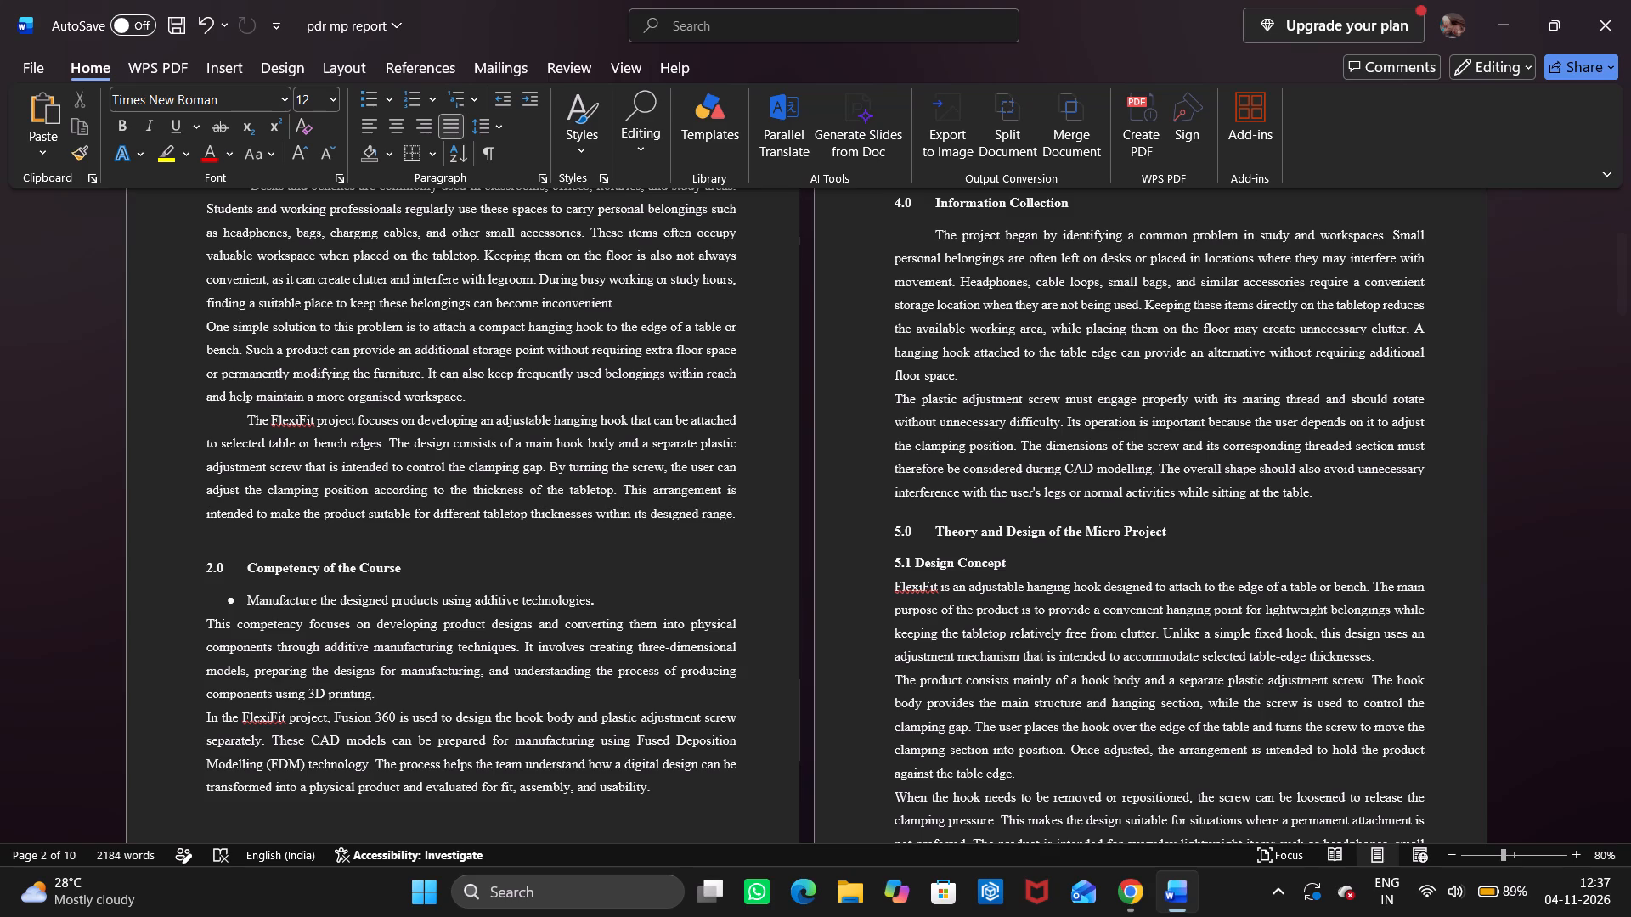
click(1119, 644)
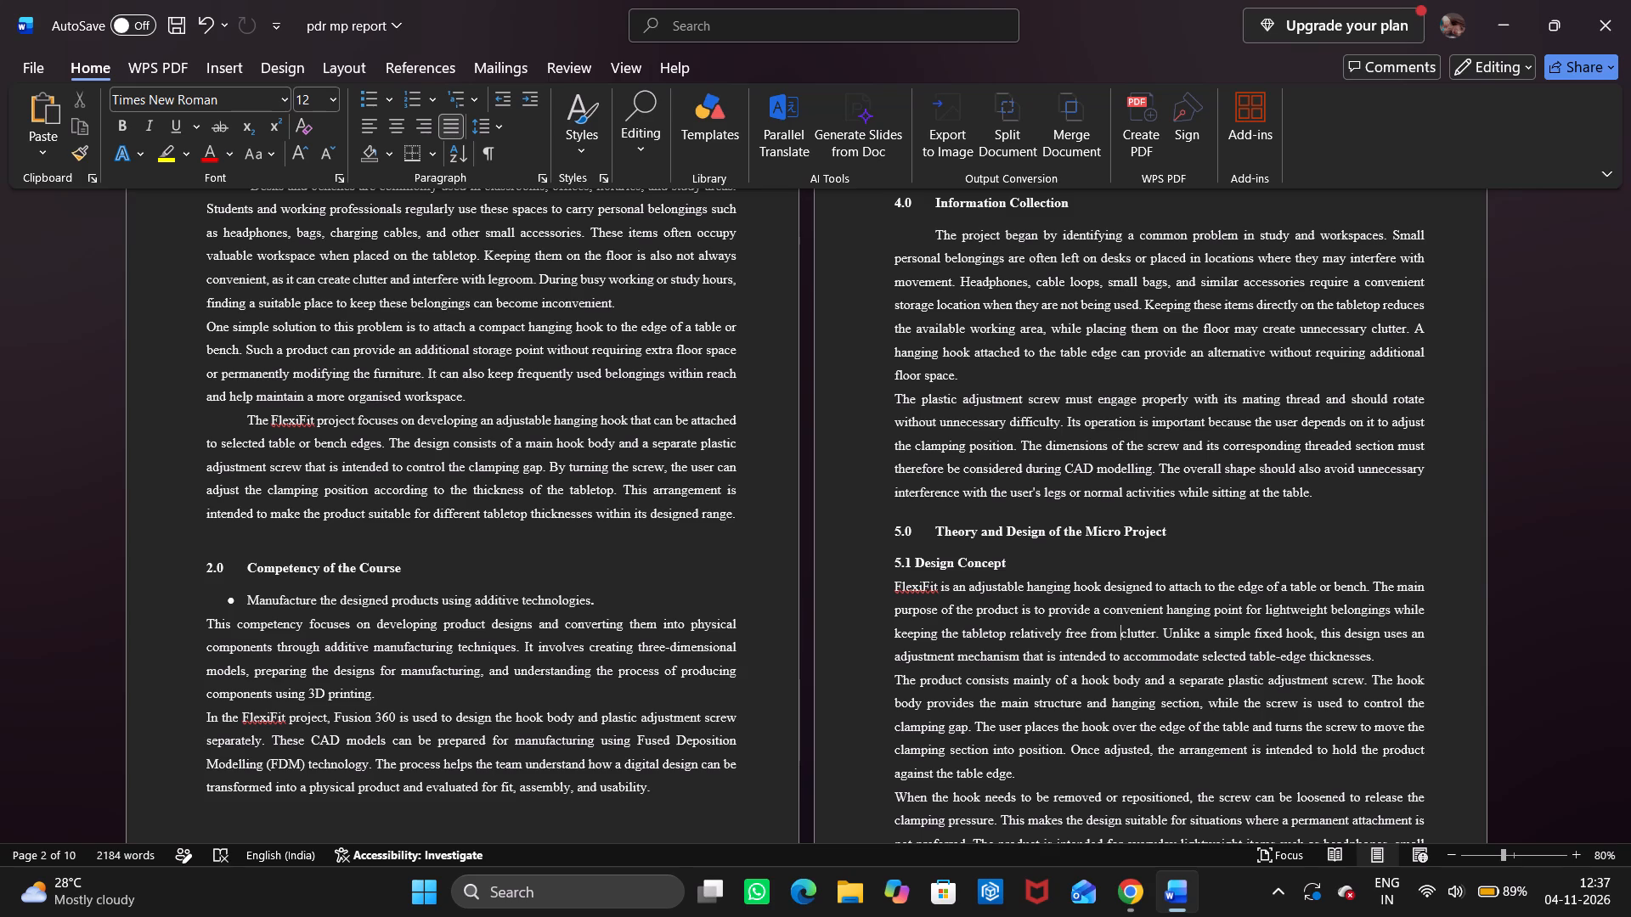
click(1119, 644)
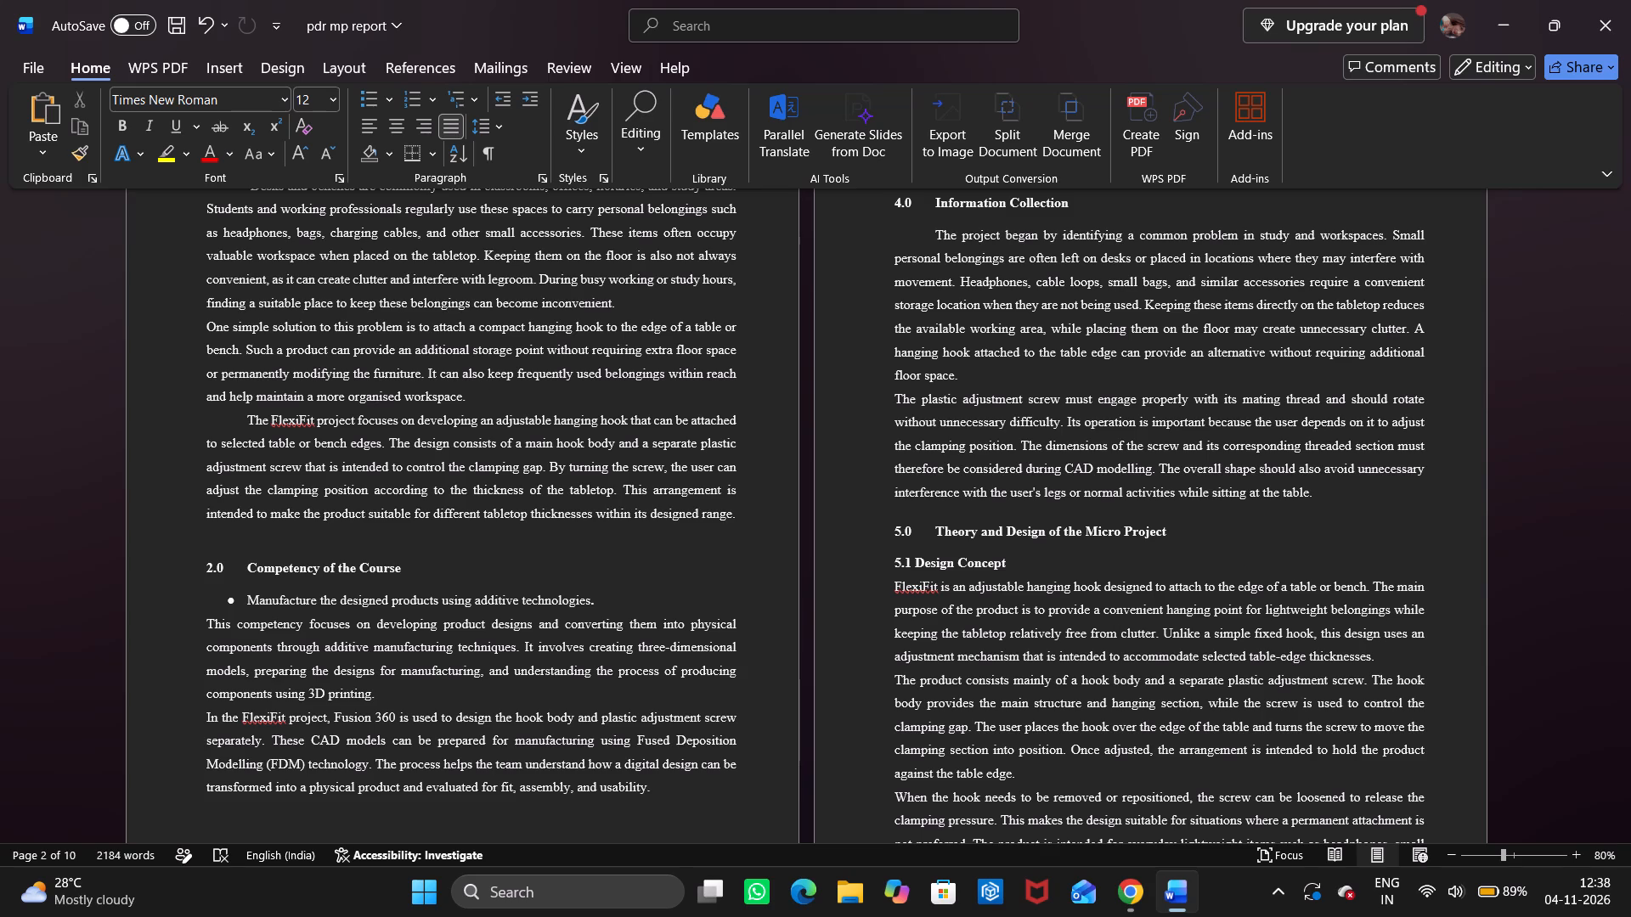
double_click(1119, 644)
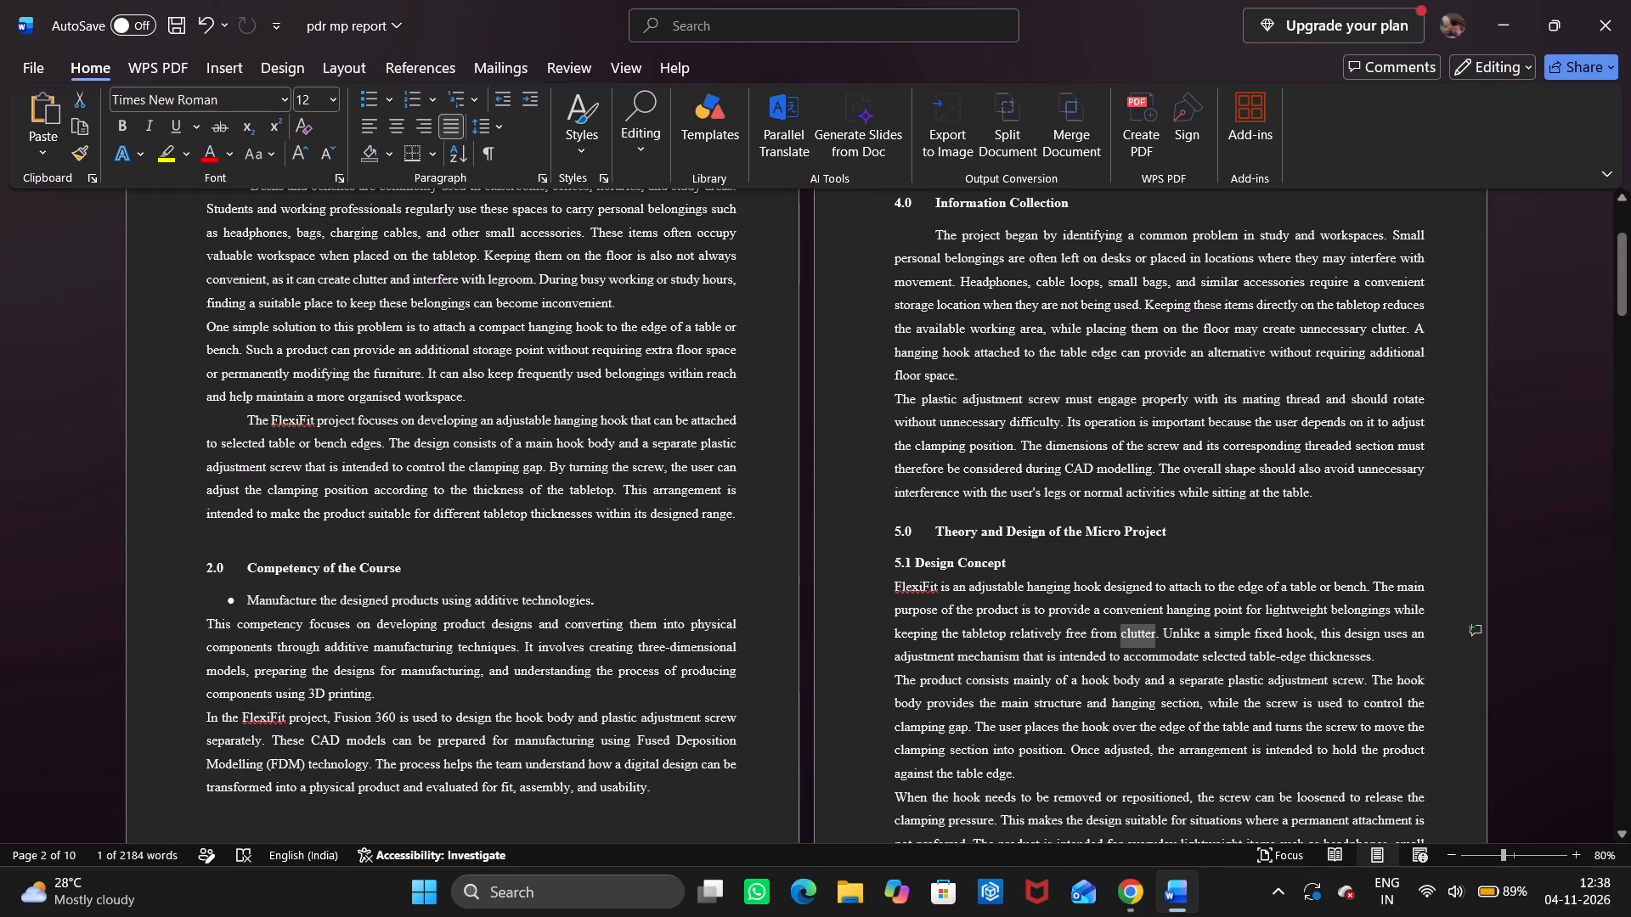
Review the report from the Rationale through the start of Methodology Followed for further text to cut.
scroll(206, 623, up, 3)
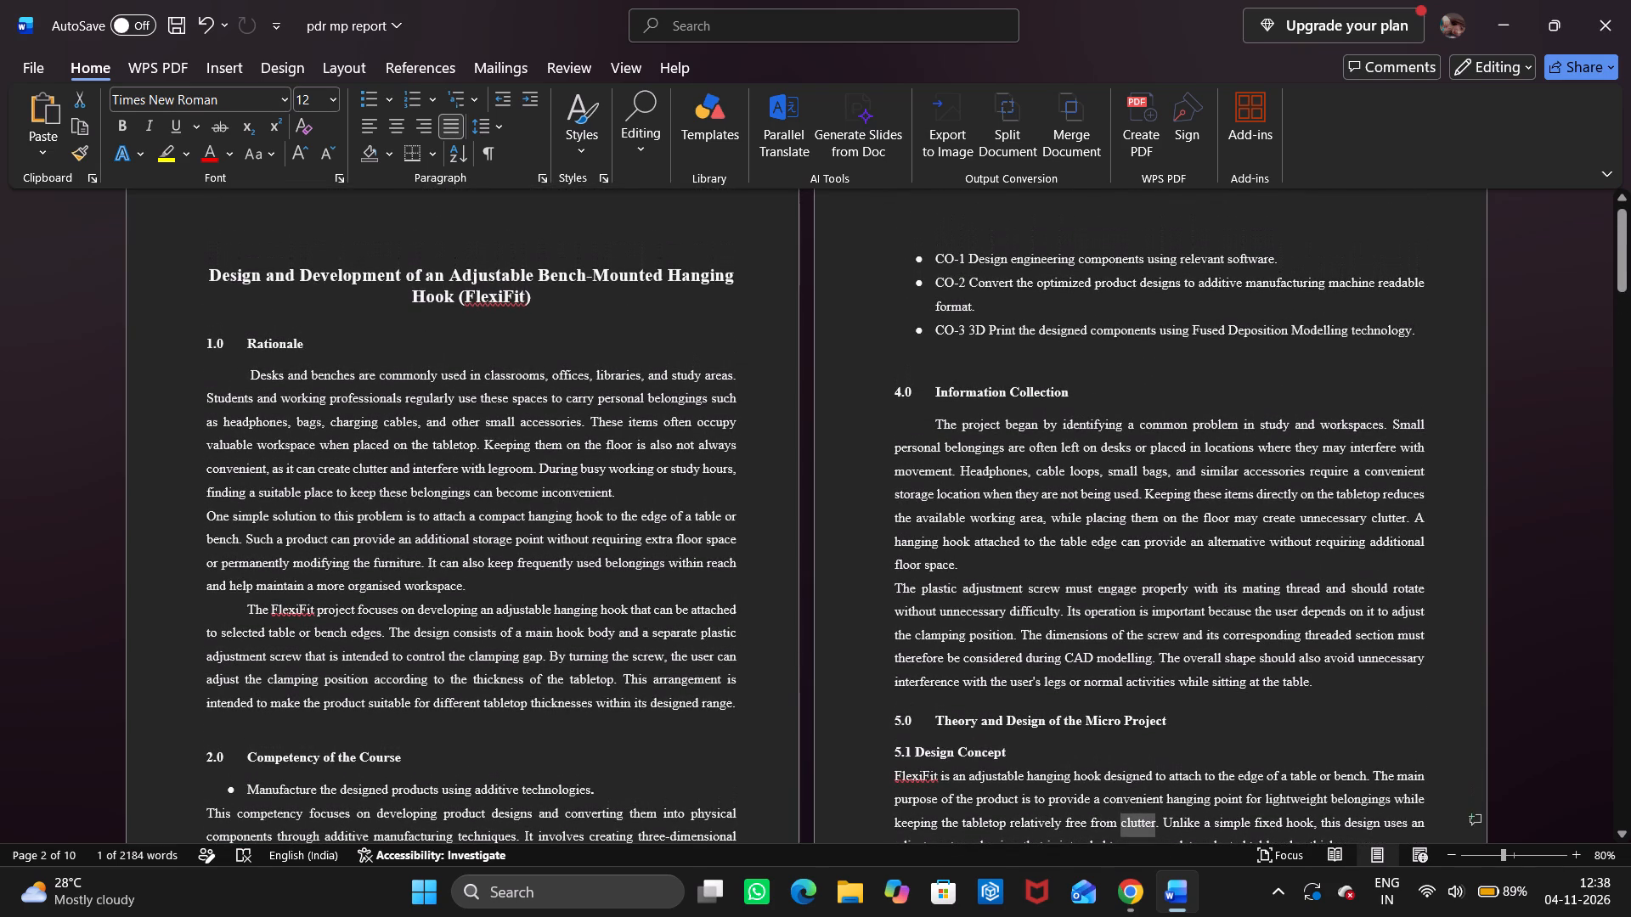
scroll(206, 623, up, 3)
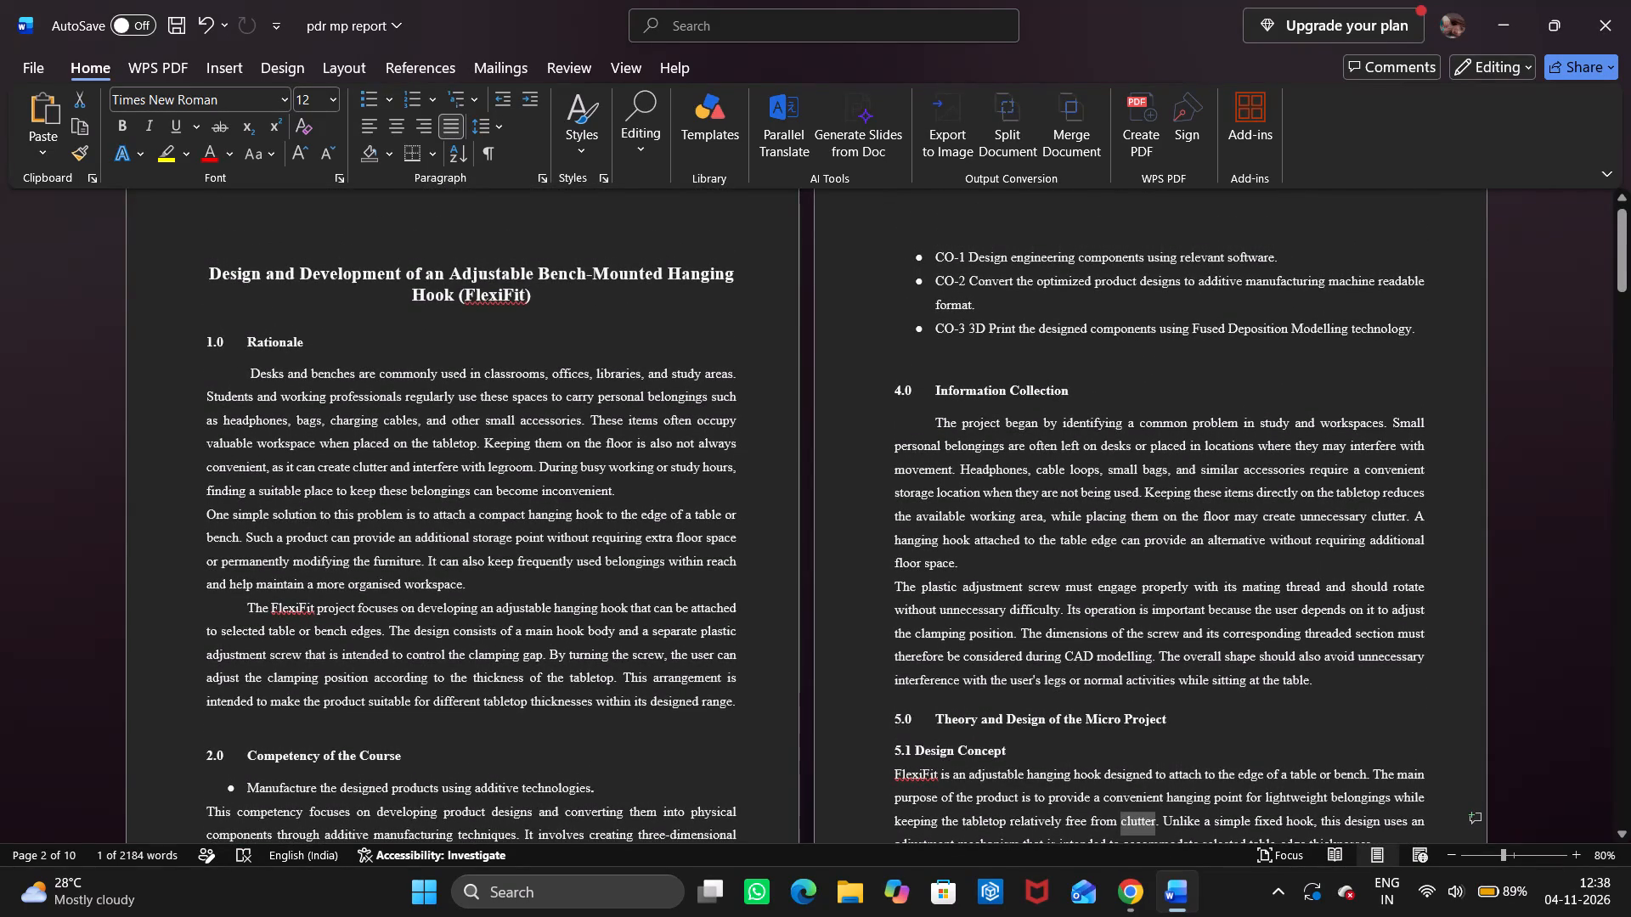
scroll(206, 623, up, 1)
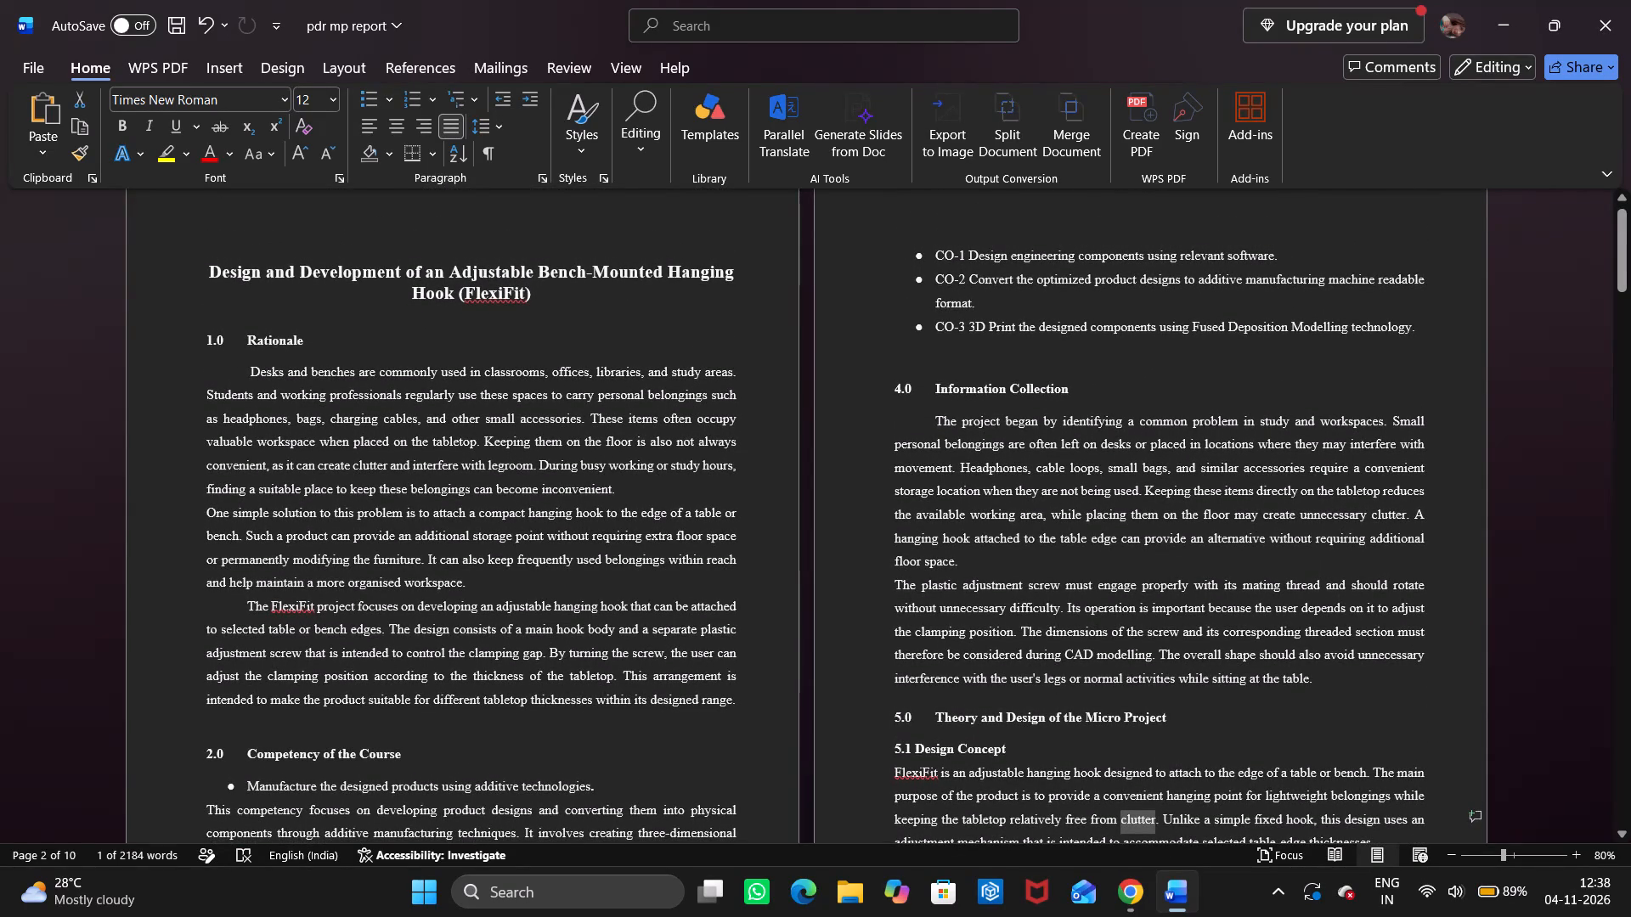
scroll(206, 623, up, 1)
scroll(431, 566, down, 1)
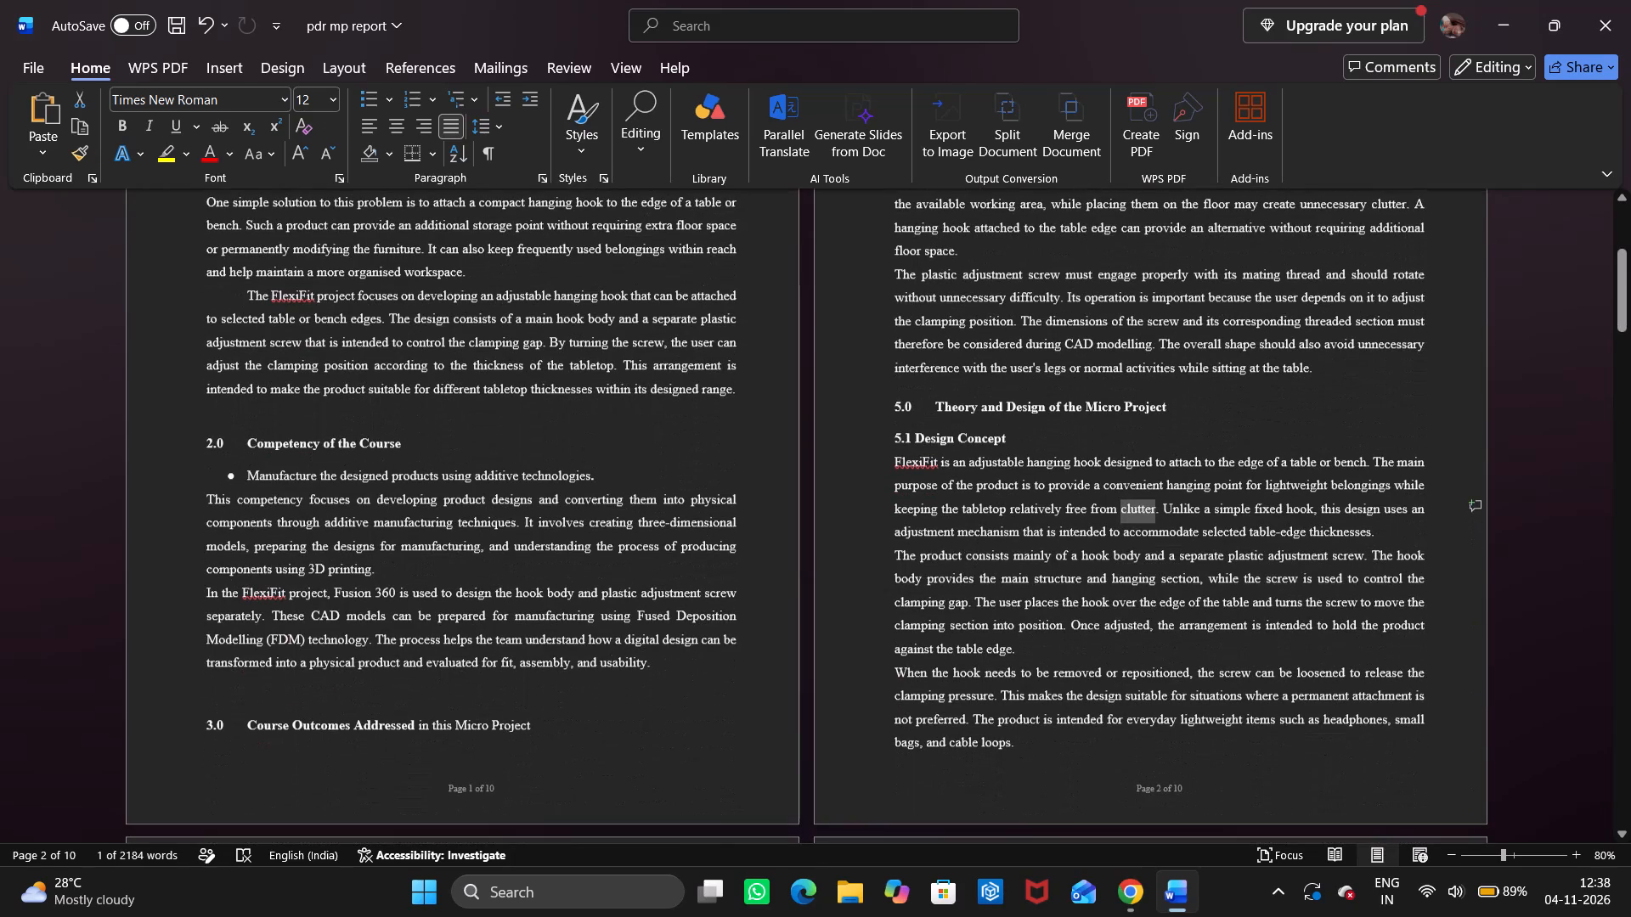
scroll(431, 566, down, 1)
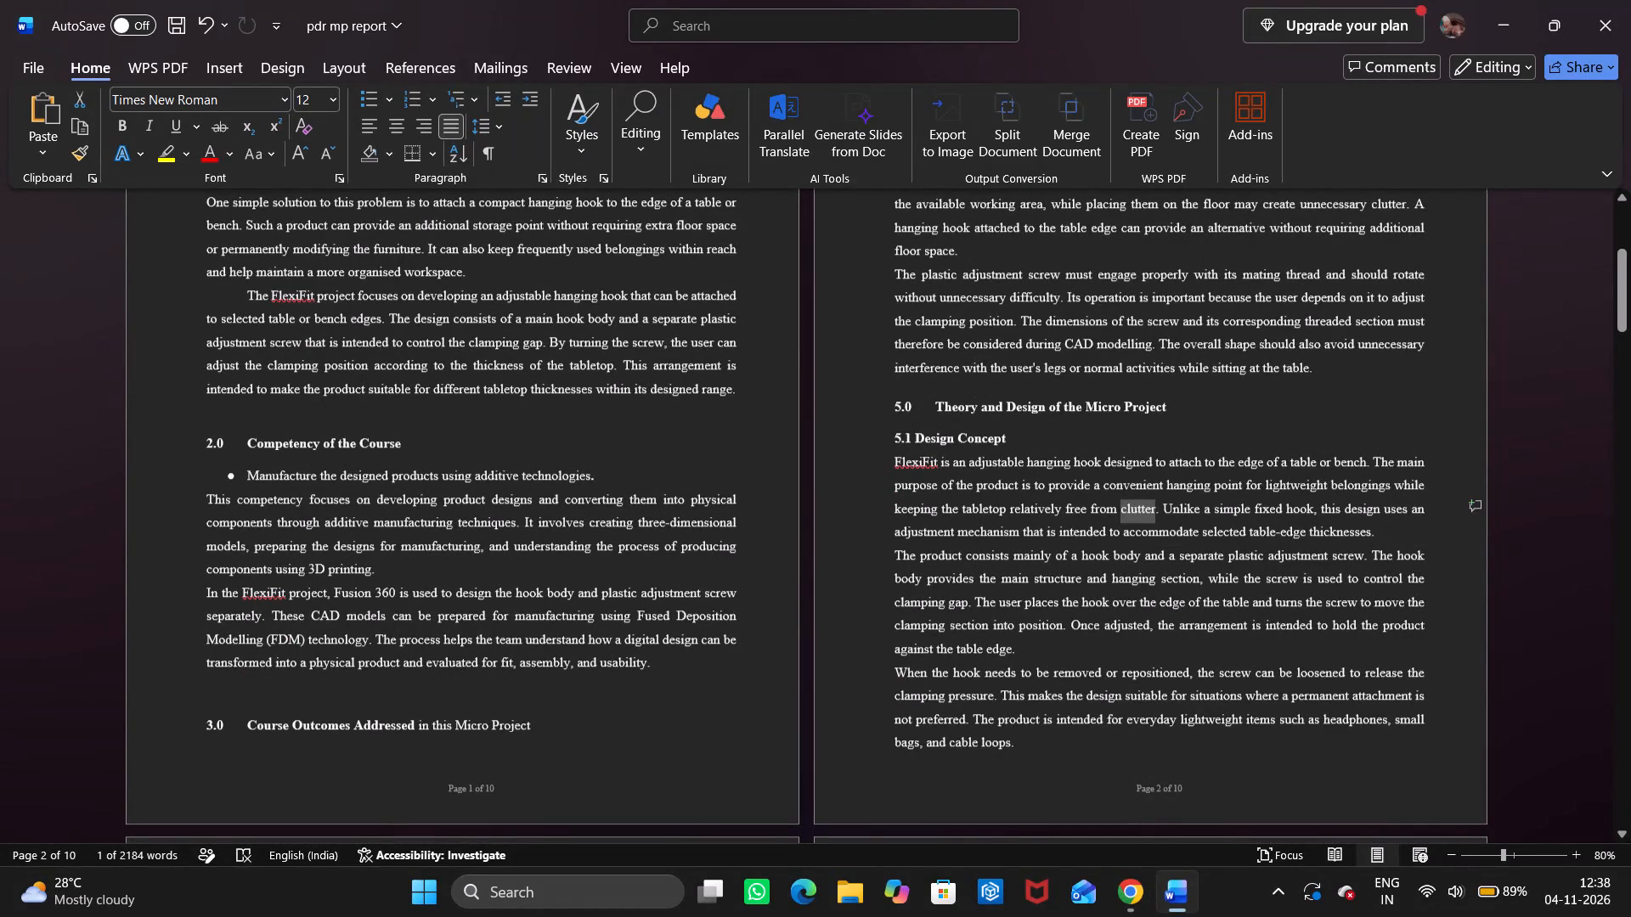
scroll(220, 477, down, 3)
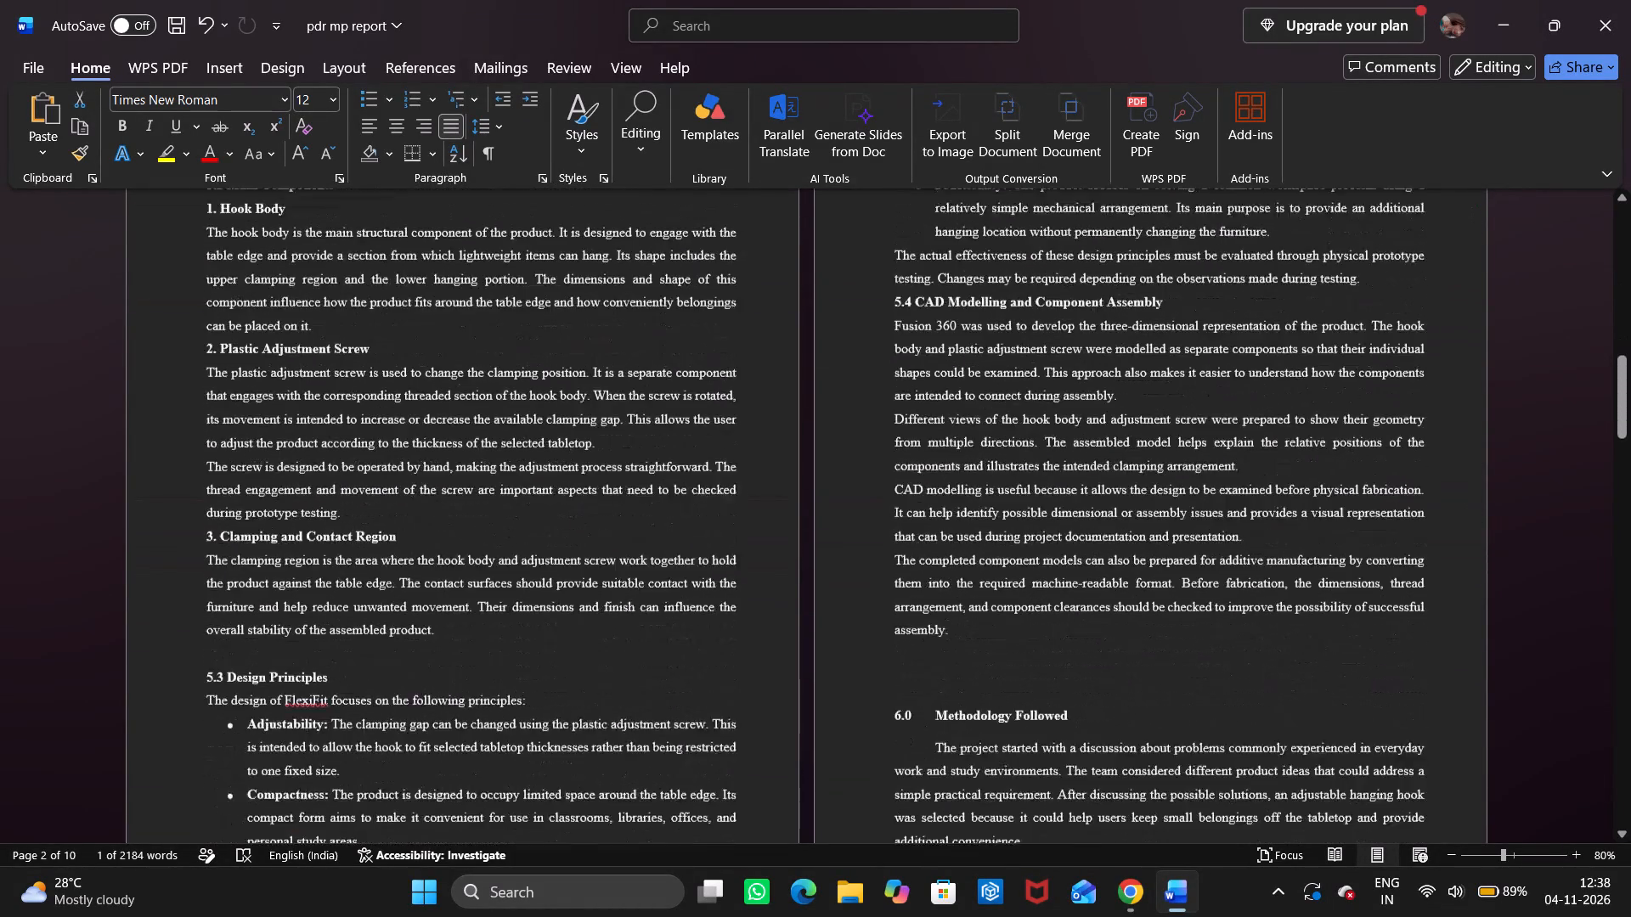
scroll(220, 477, down, 2)
scroll(220, 477, up, 1)
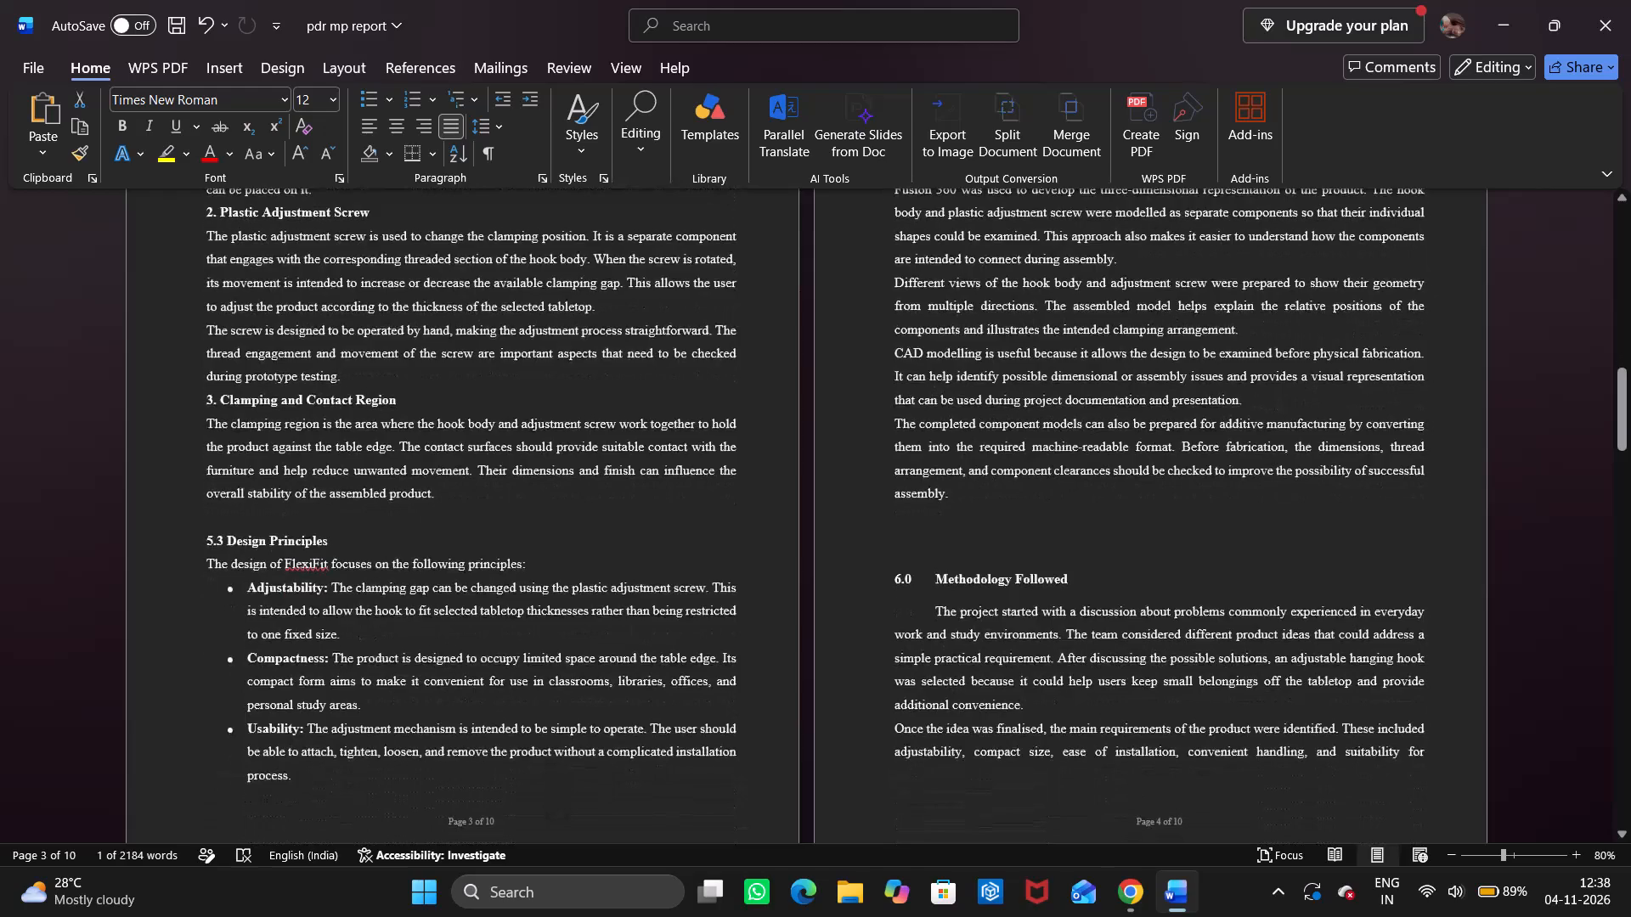
scroll(220, 477, up, 3)
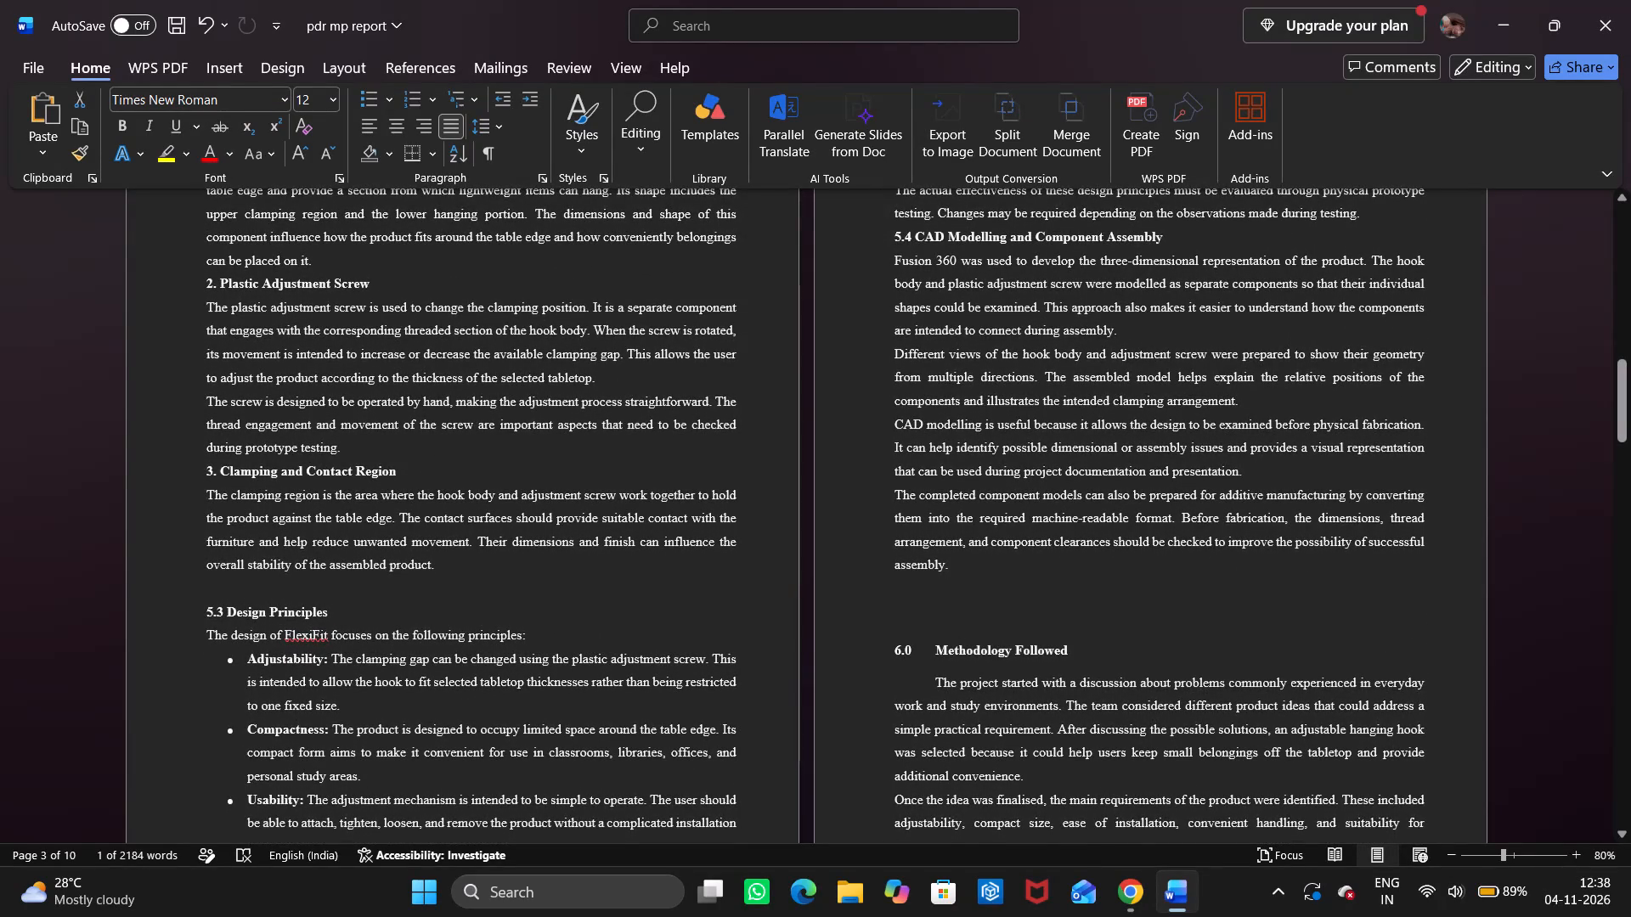
scroll(220, 477, up, 3)
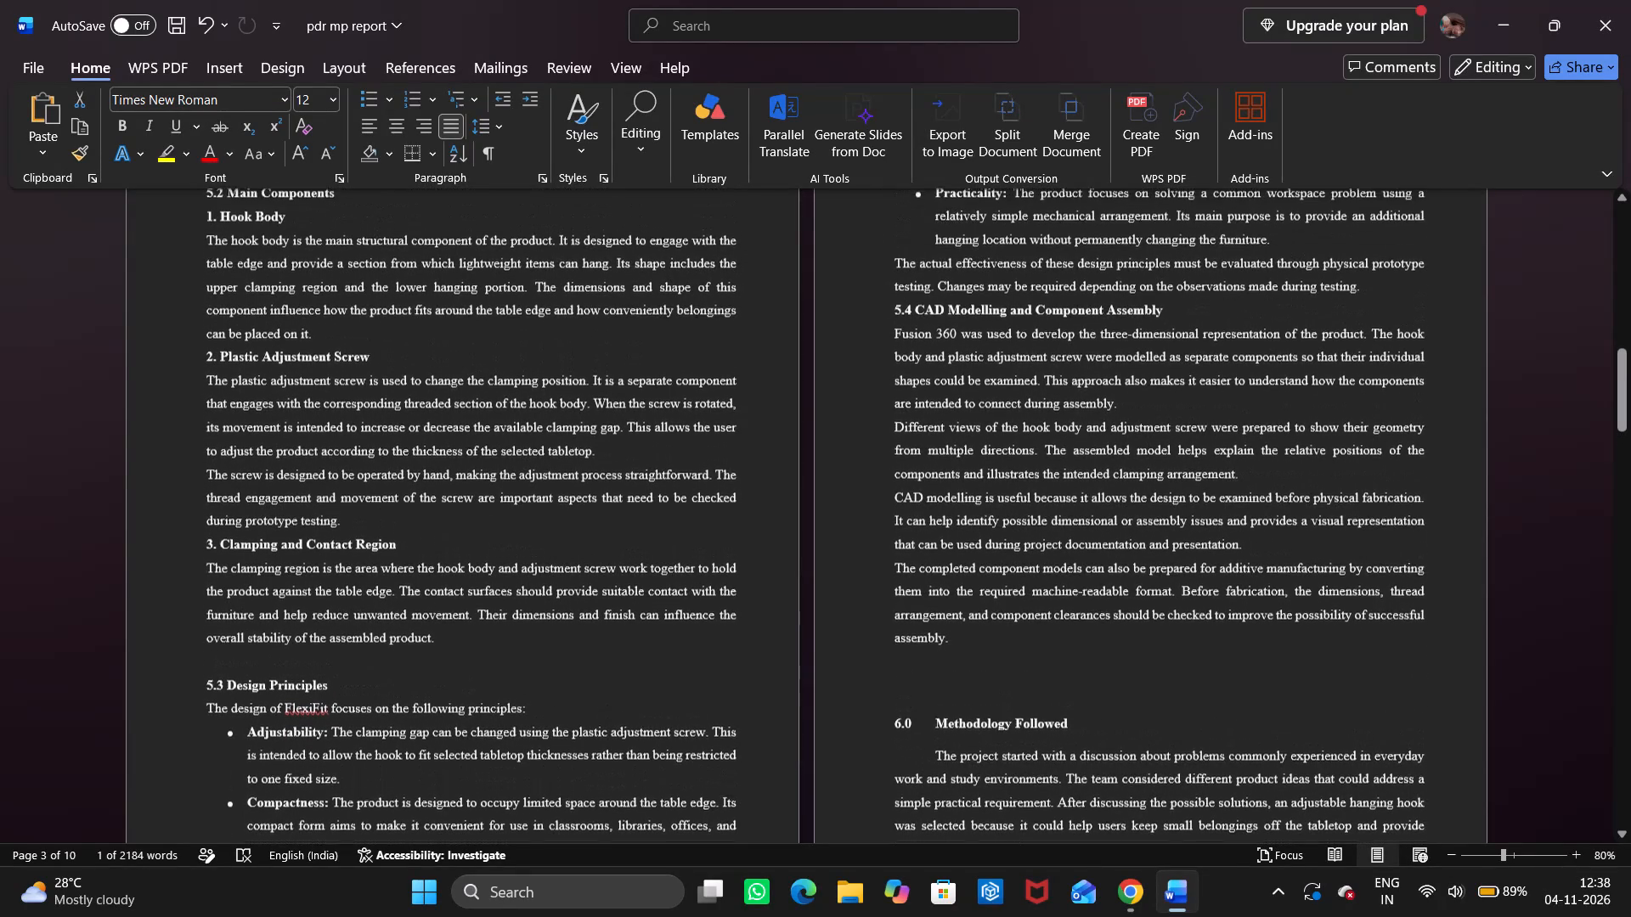
scroll(220, 477, up, 1)
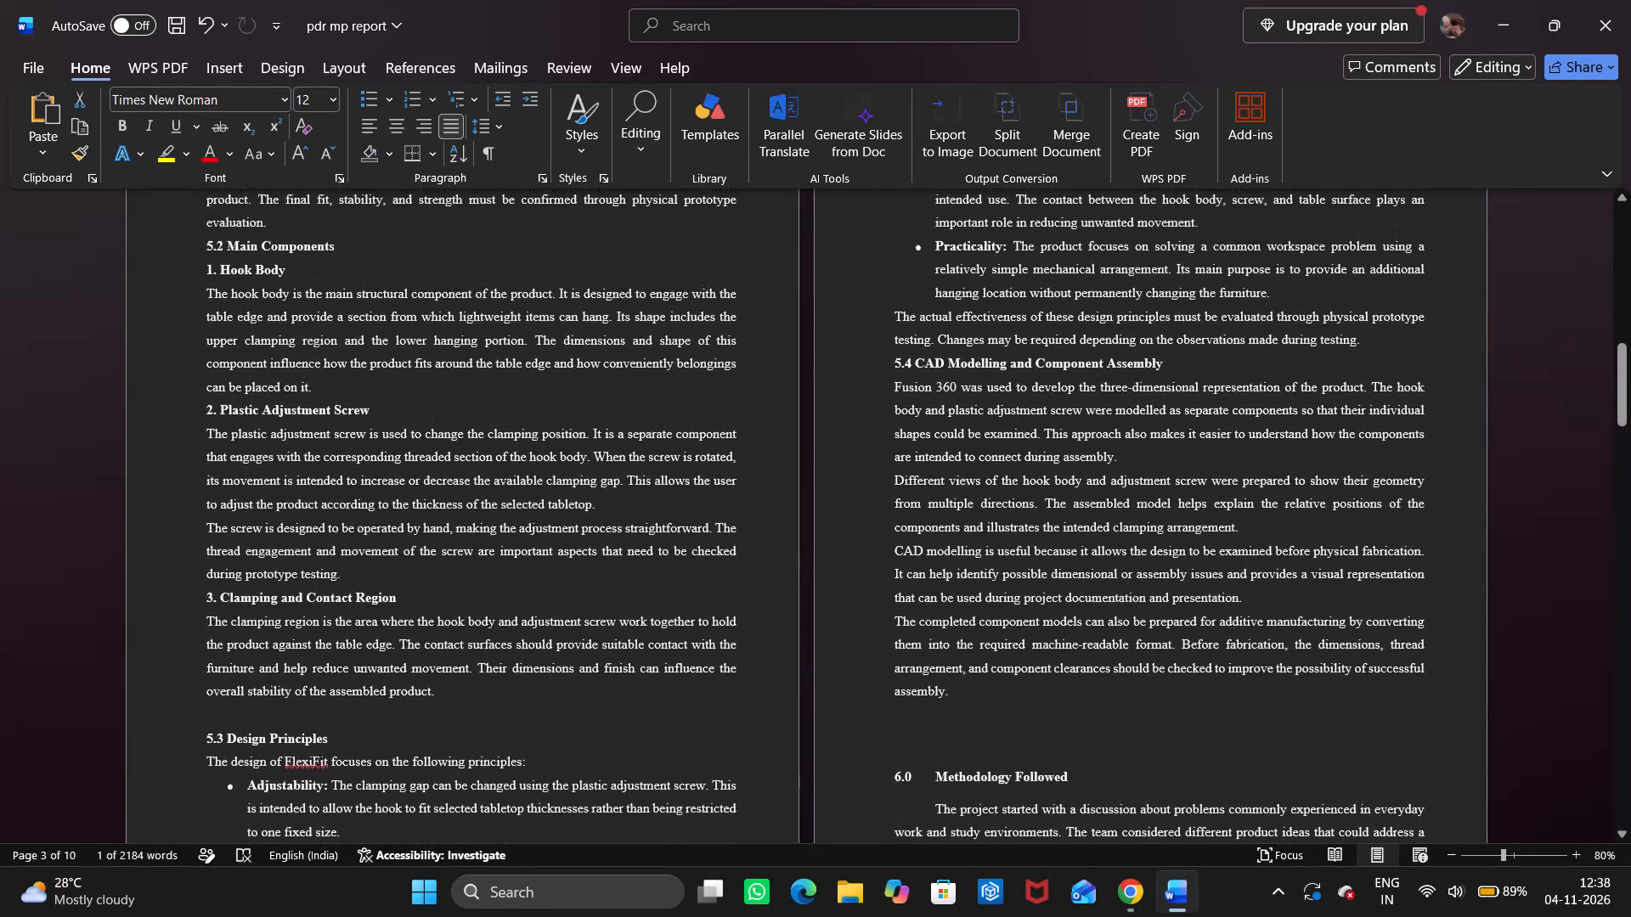
scroll(220, 477, up, 3)
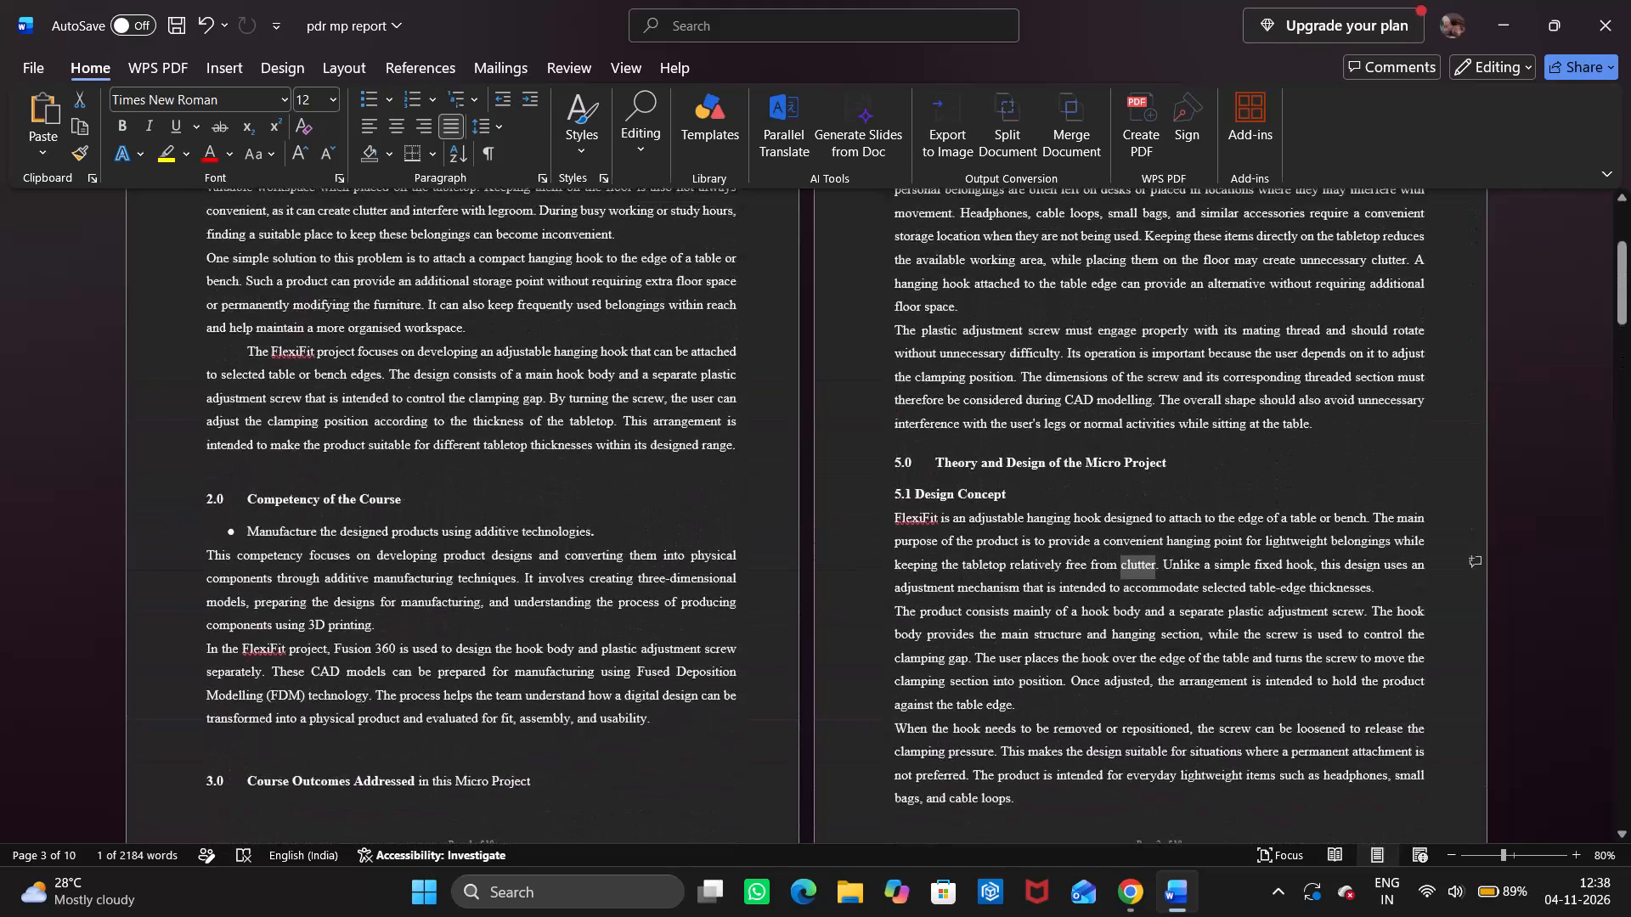
scroll(220, 477, up, 1)
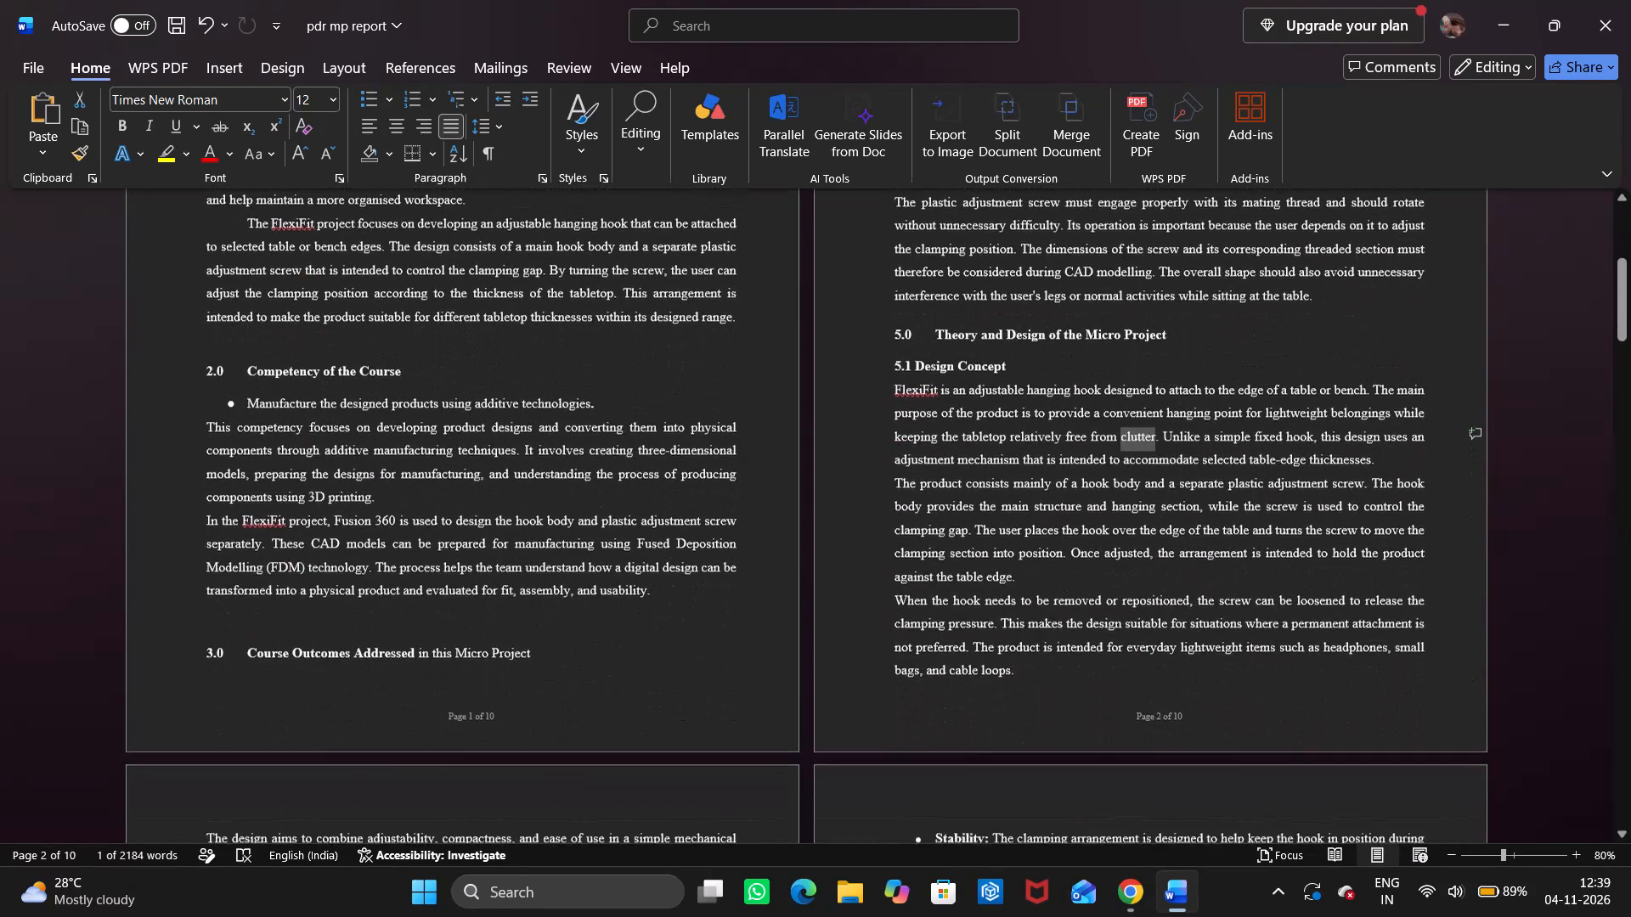
scroll(1030, 514, down, 2)
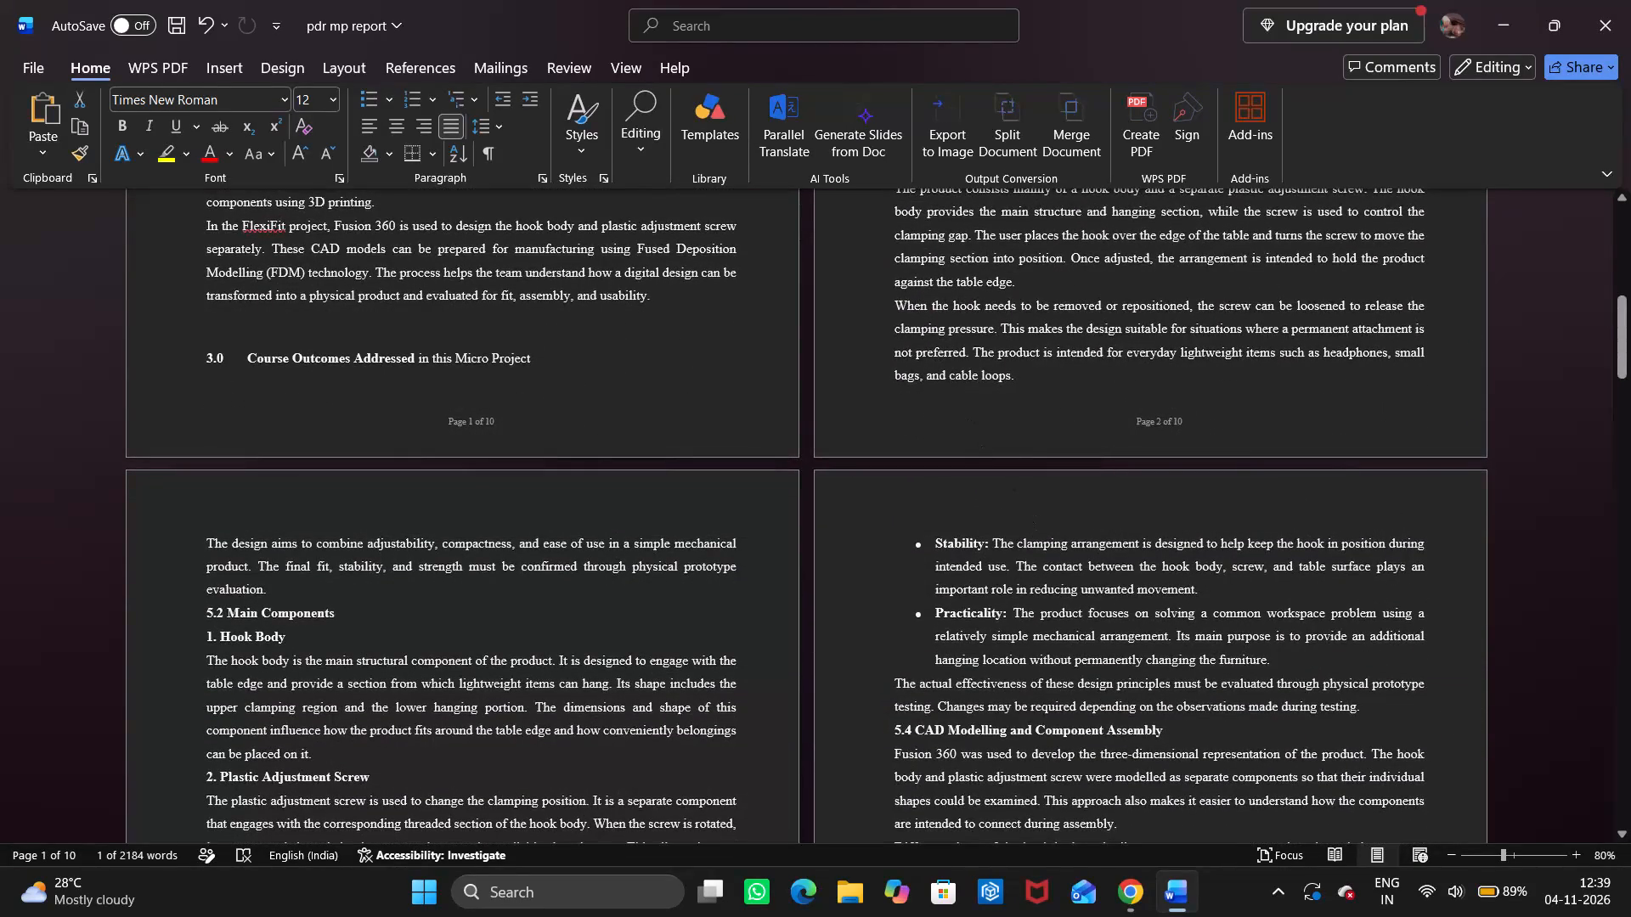
scroll(902, 323, up, 2)
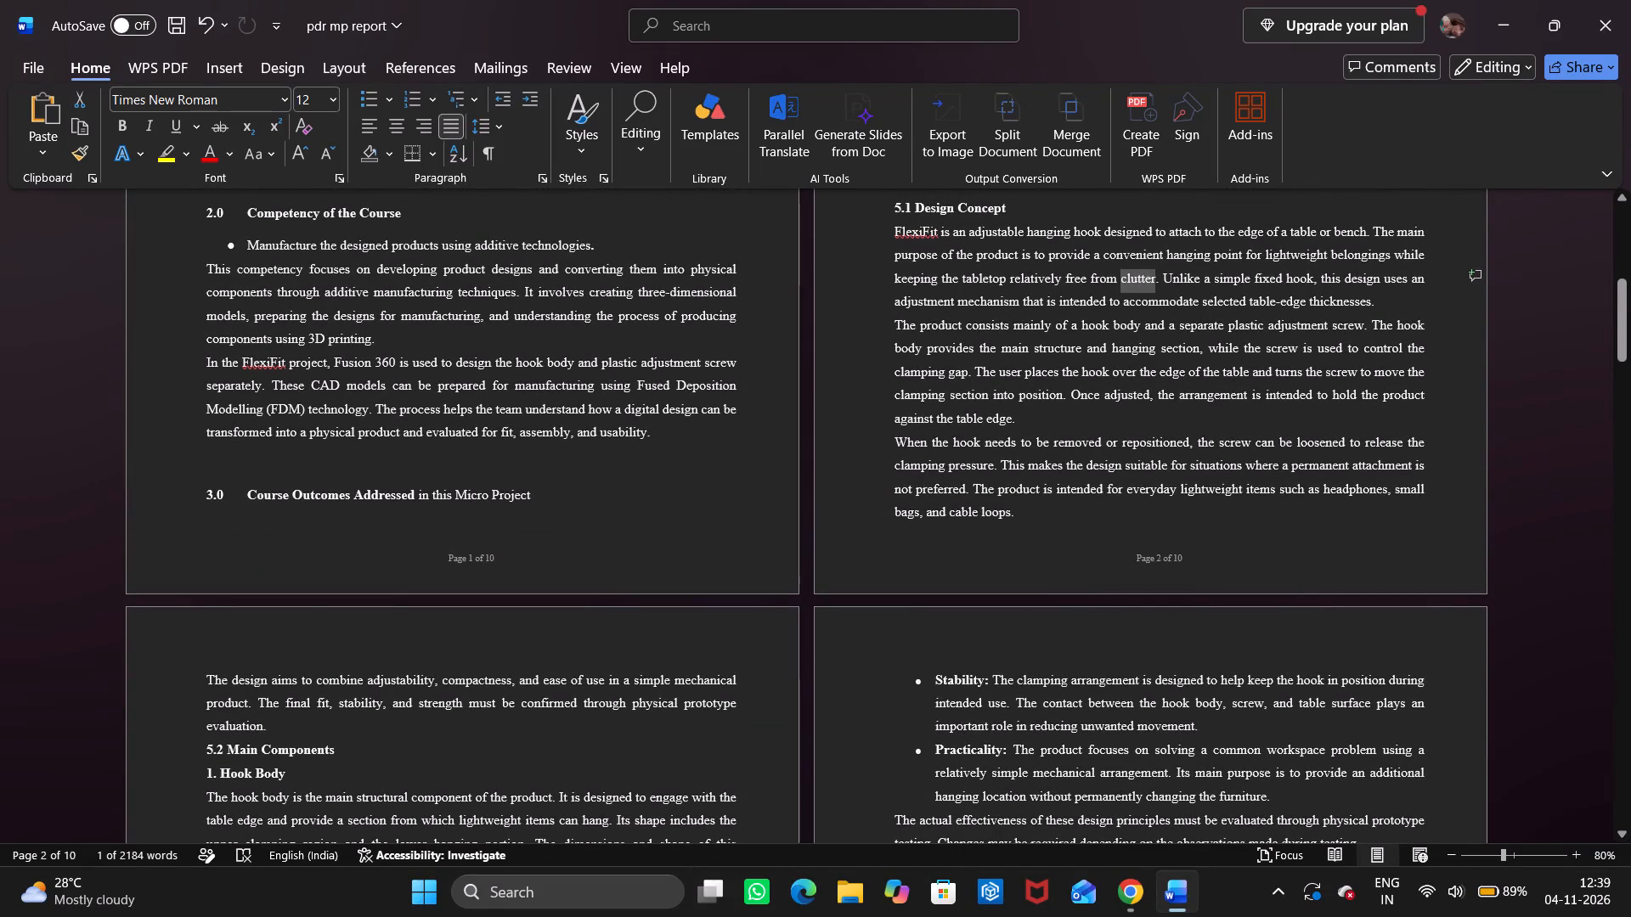
scroll(893, 434, up, 2)
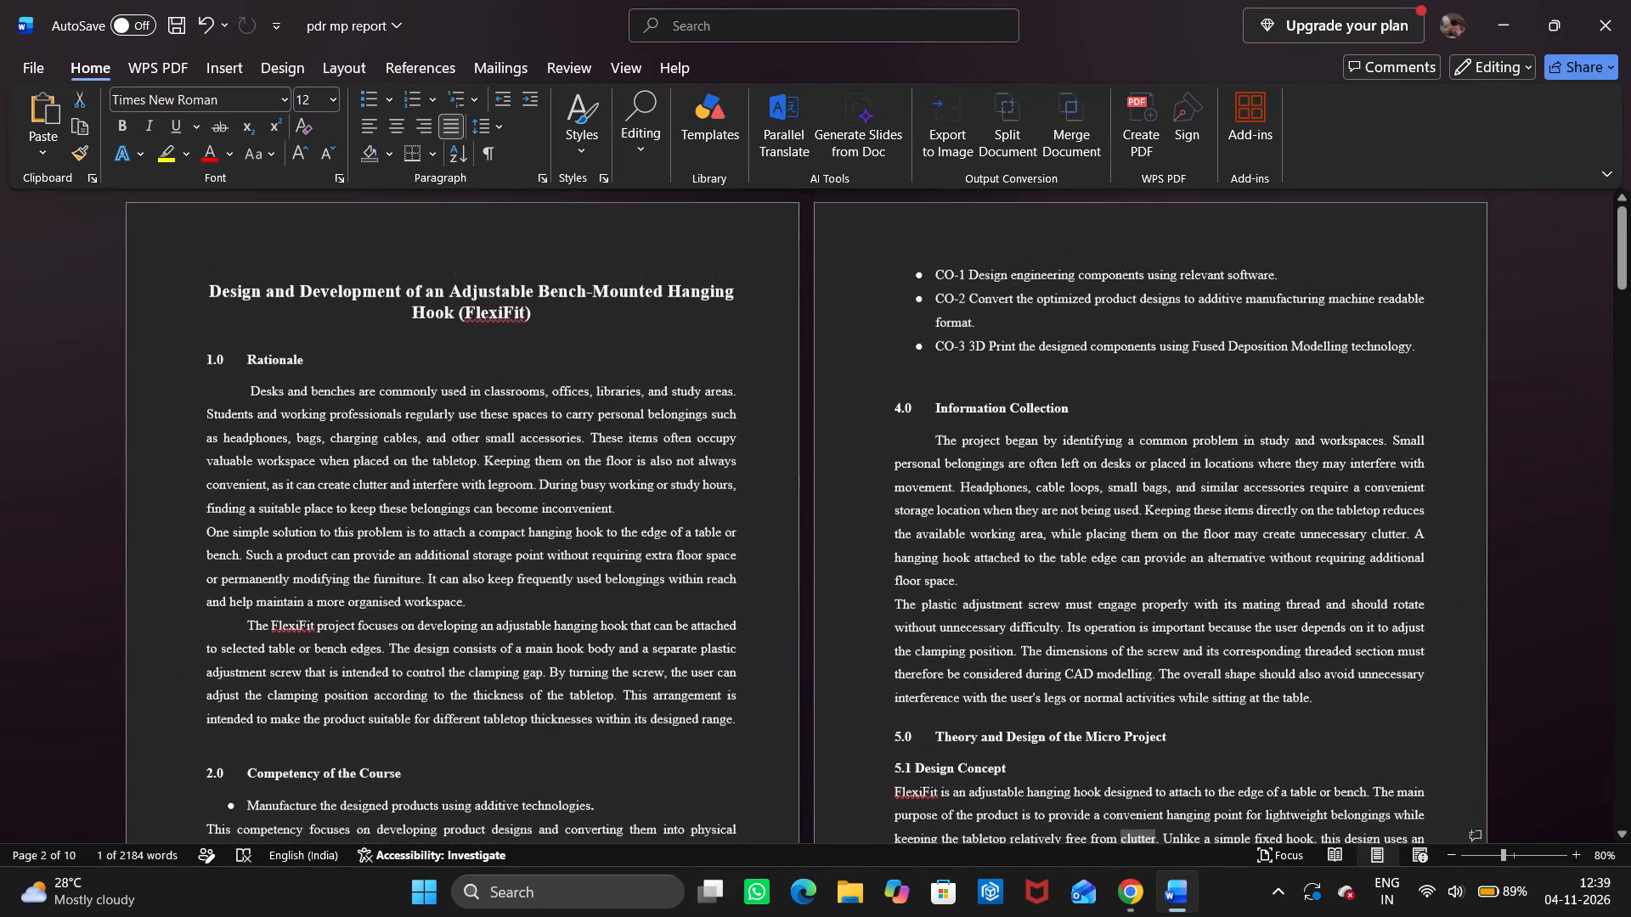
scroll(893, 434, up, 1)
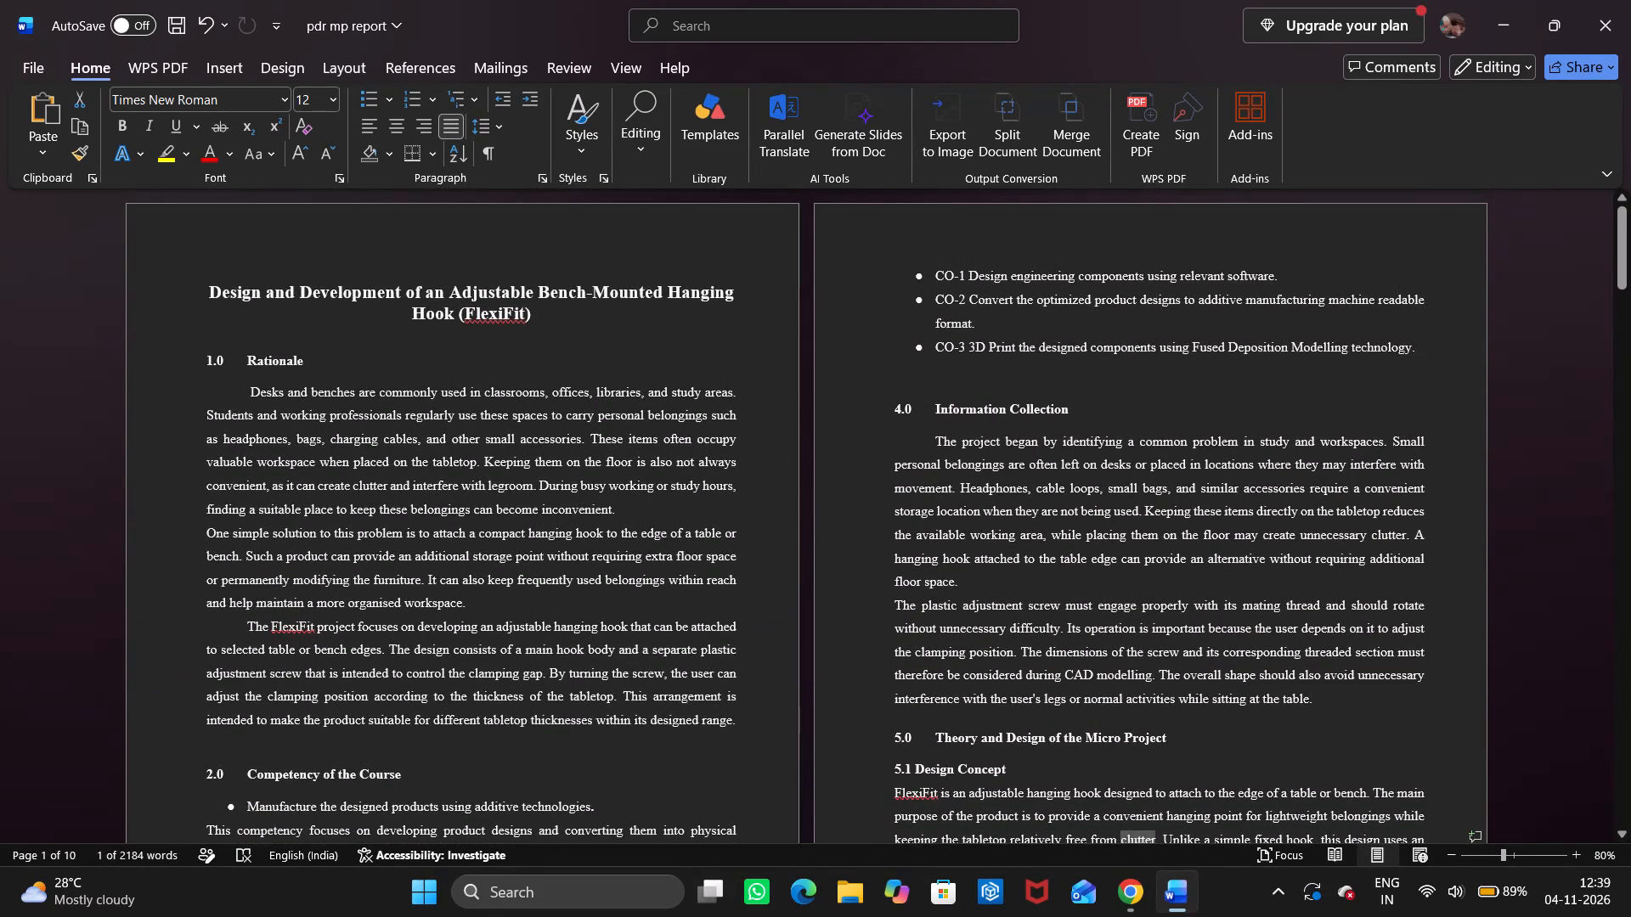
Delete the Information Collection paragraph starting "The plastic adjustment screw must engage properly".
drag(890, 605, 1241, 677)
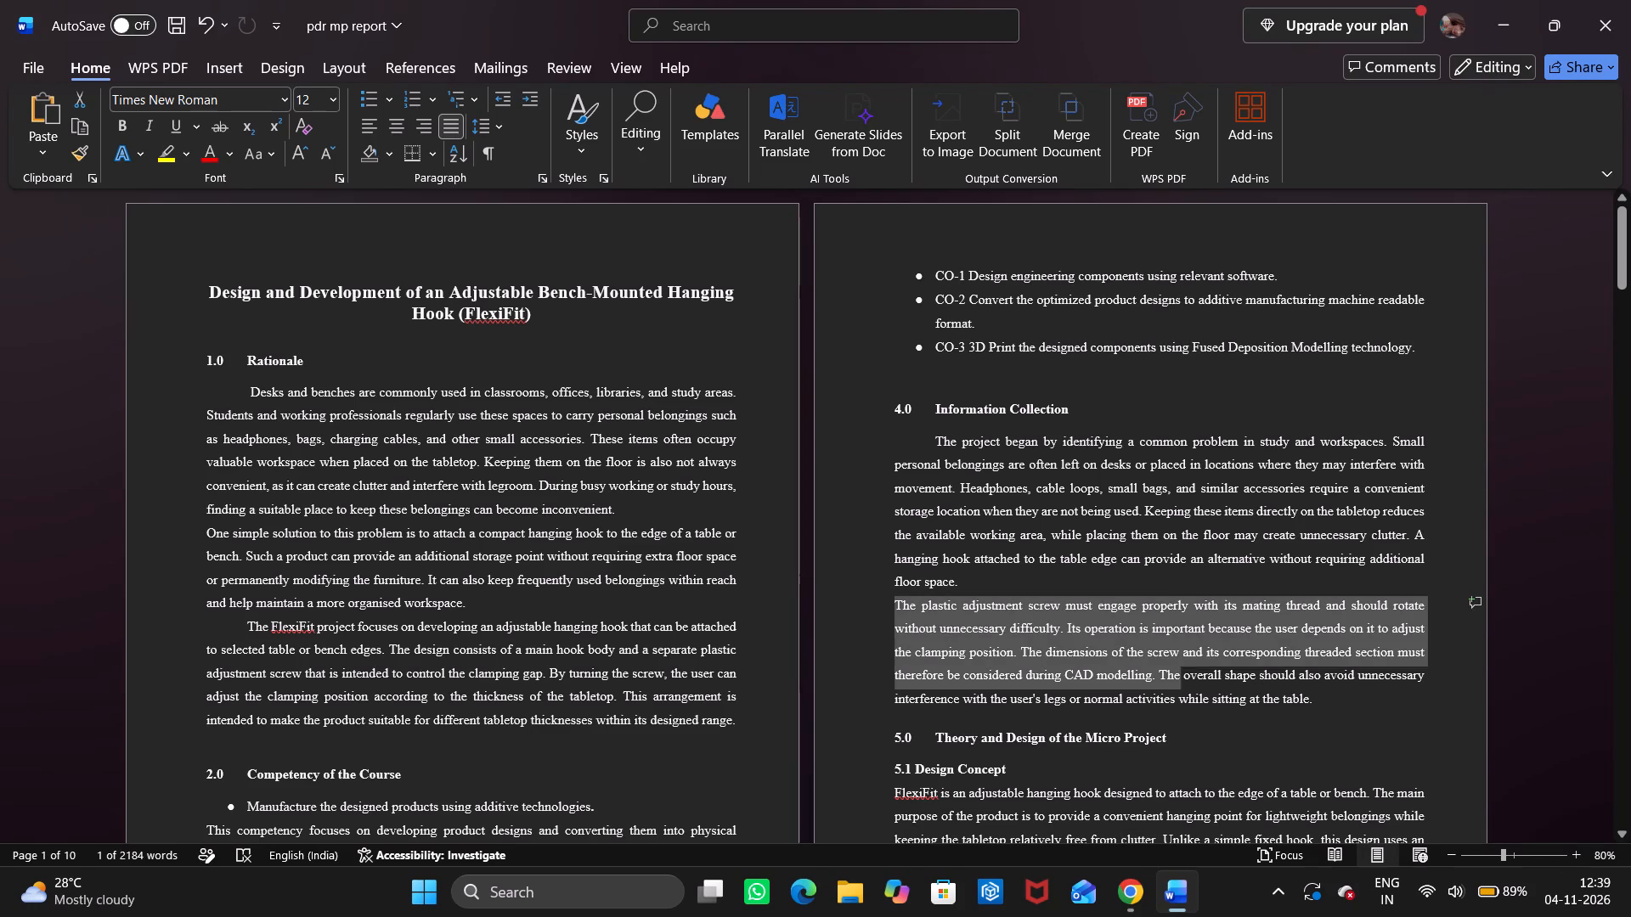
drag(1241, 677, 1336, 696)
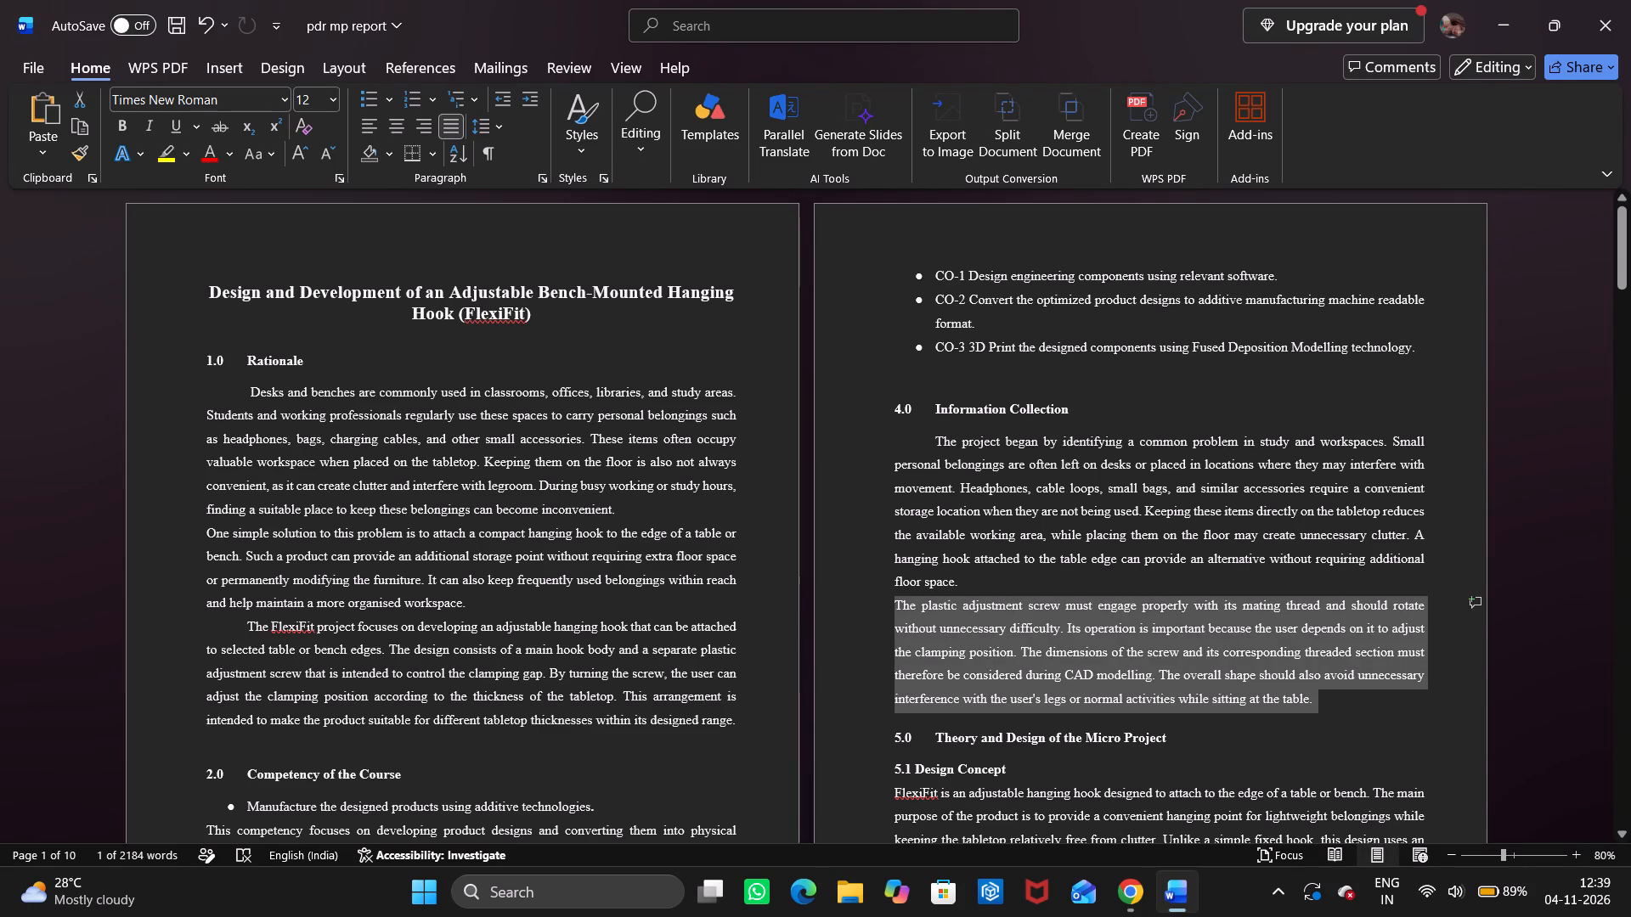
drag(1336, 696, 1335, 707)
key(BackSpace)
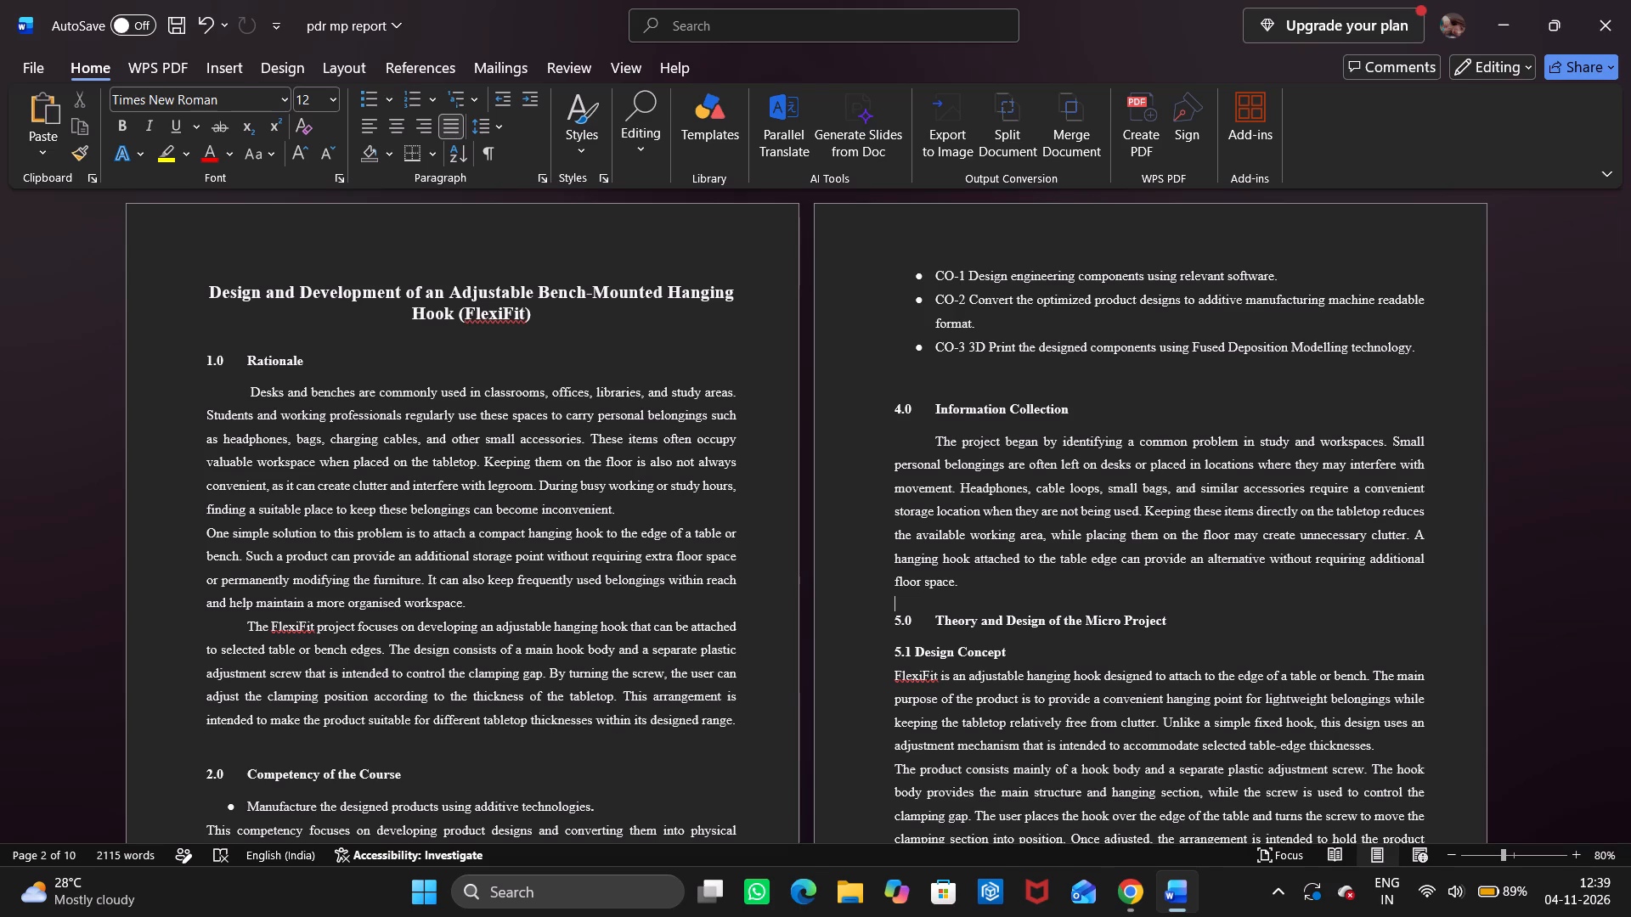
Delete the last three paragraphs of 5.1 Design Concept, from "The product consists mainly" through "physical prototype evaluation.".
scroll(1320, 622, down, 2)
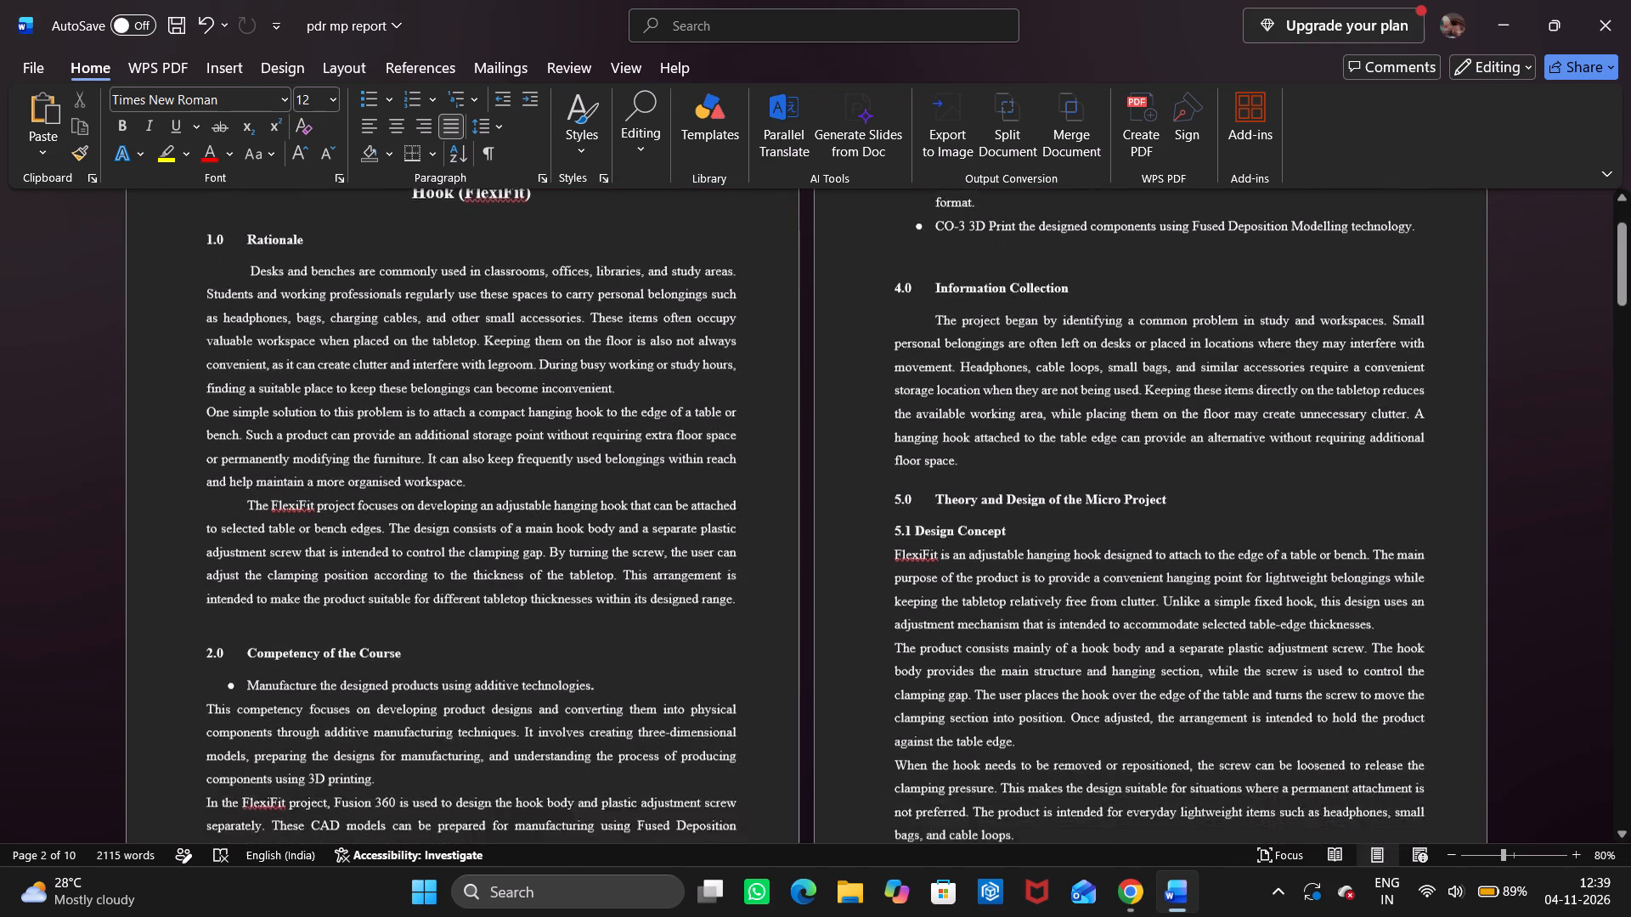
scroll(1320, 622, down, 2)
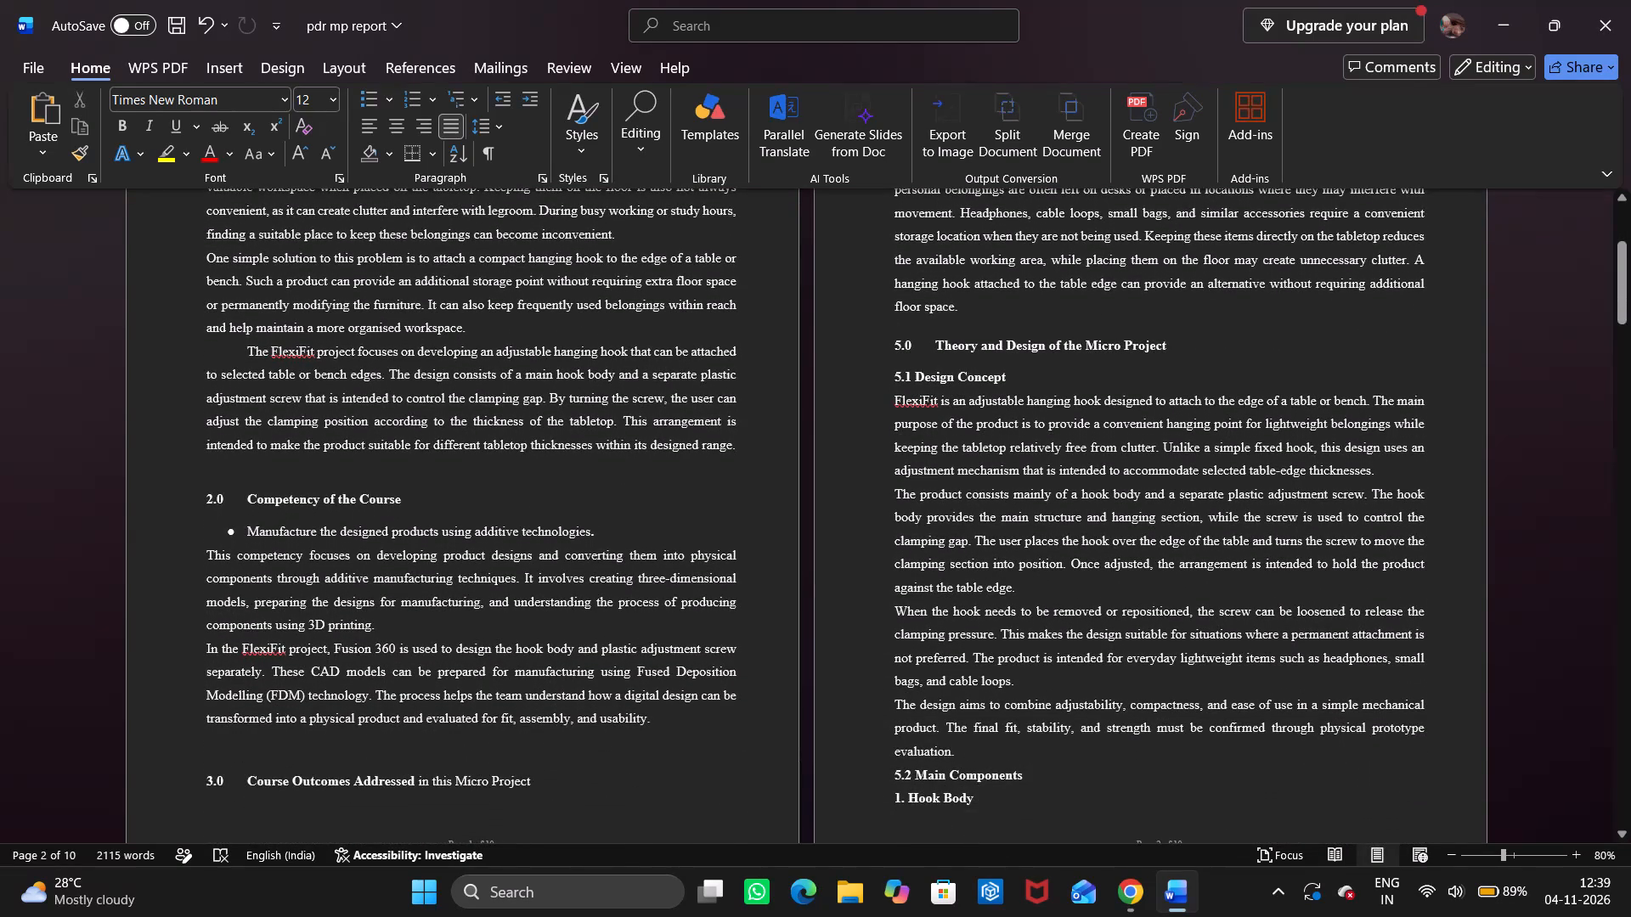
drag(891, 496, 893, 496)
drag(893, 496, 910, 498)
drag(910, 498, 909, 499)
drag(909, 499, 908, 500)
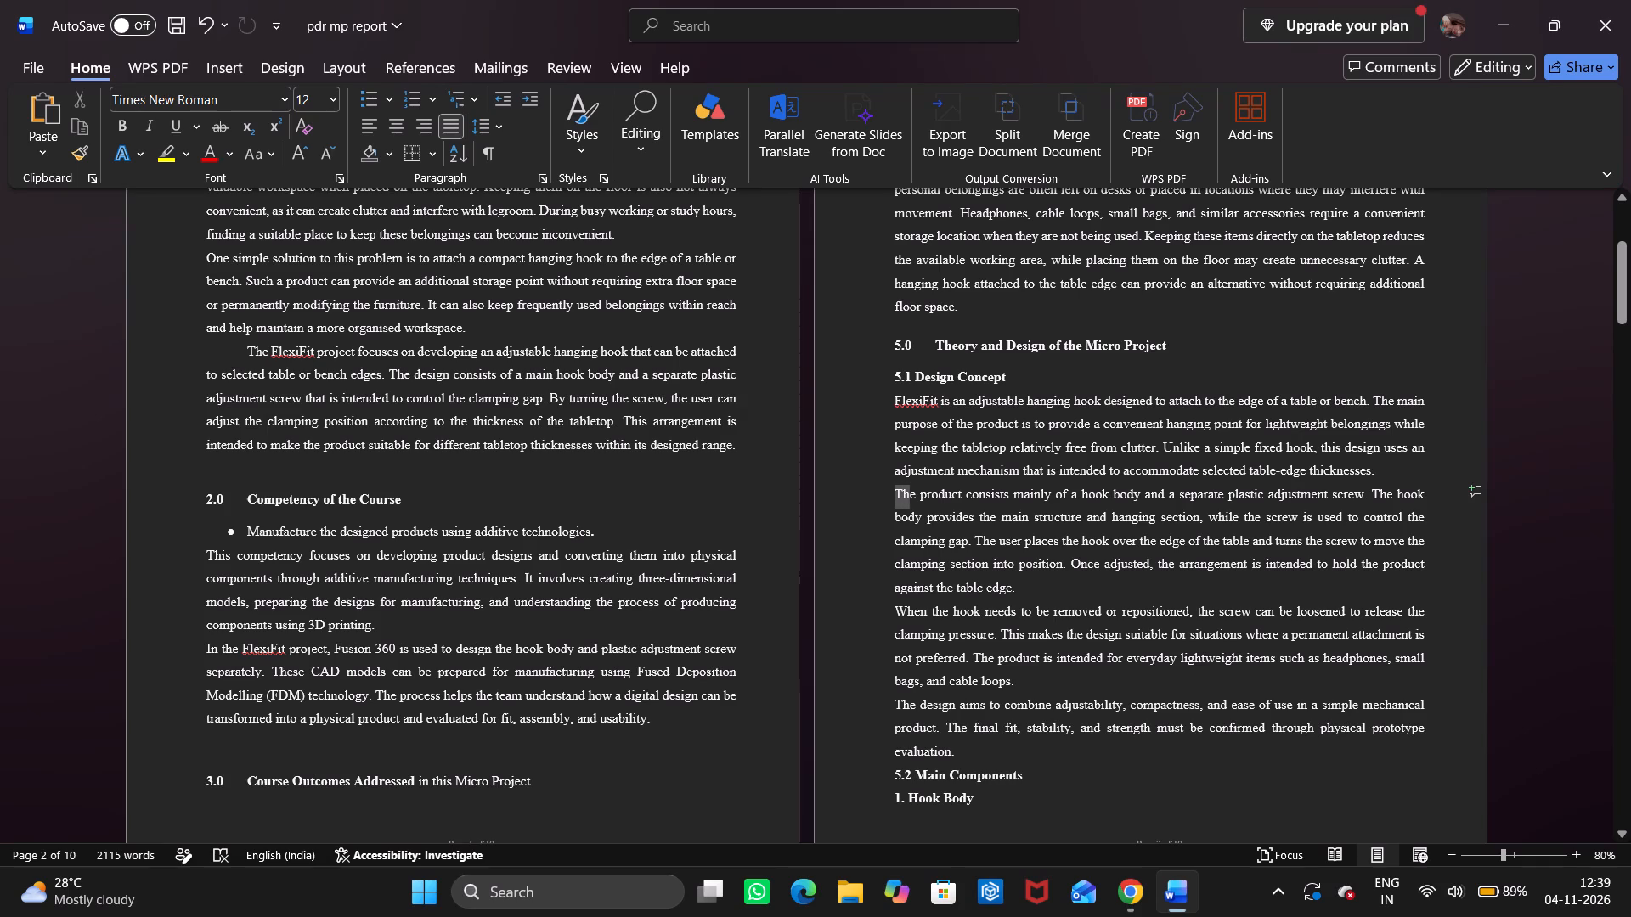
drag(908, 500, 1137, 748)
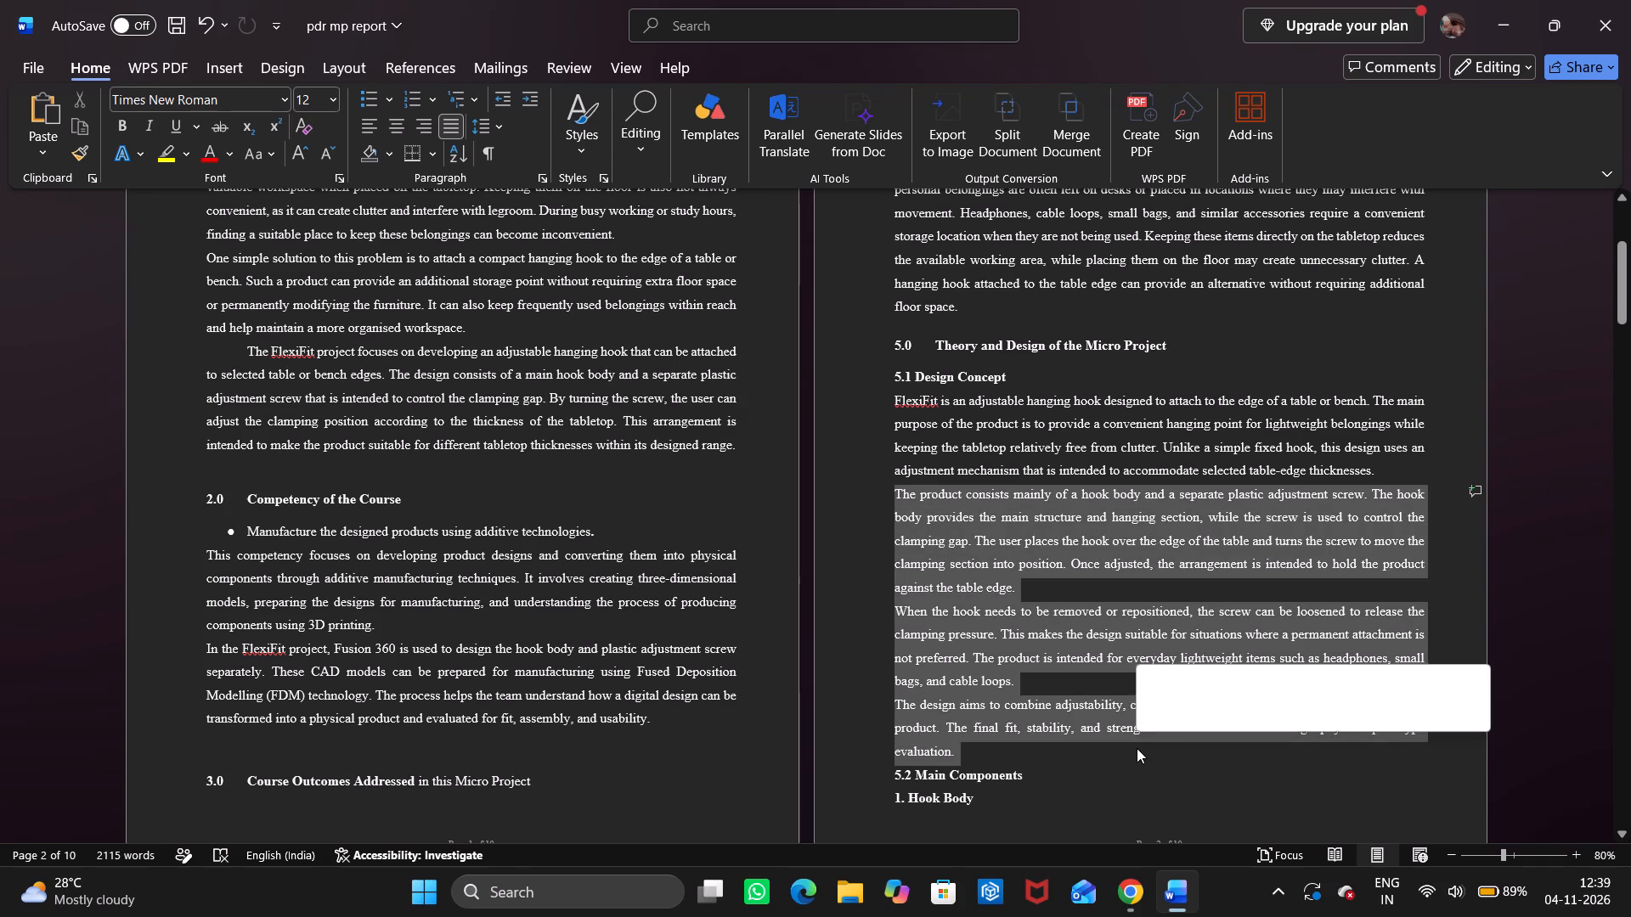
key(BackSpace)
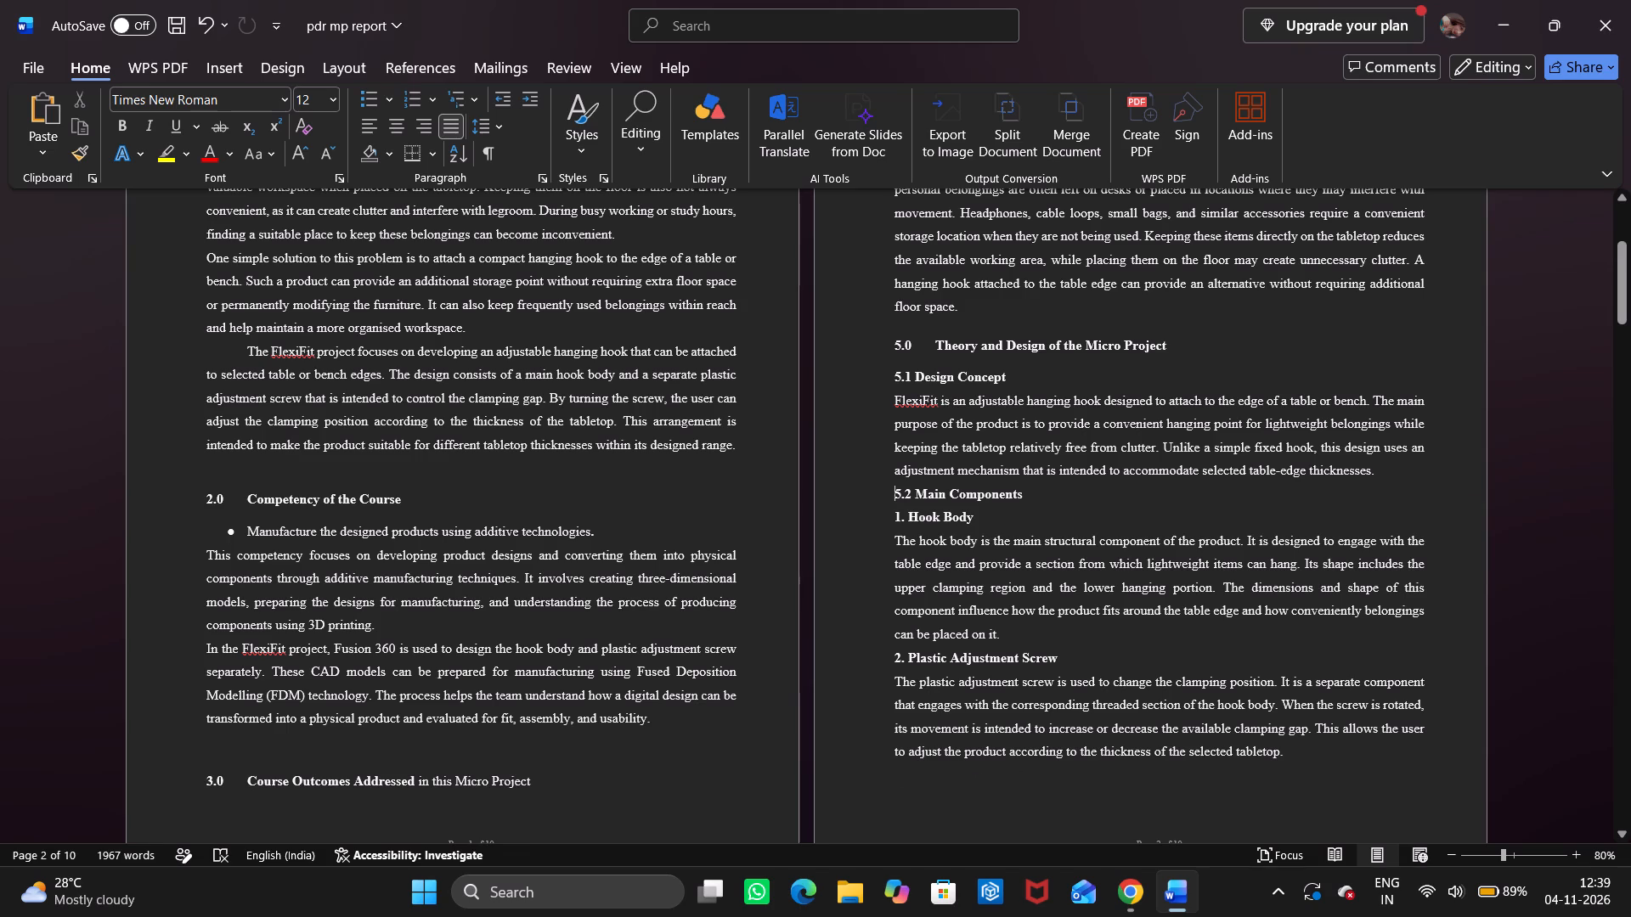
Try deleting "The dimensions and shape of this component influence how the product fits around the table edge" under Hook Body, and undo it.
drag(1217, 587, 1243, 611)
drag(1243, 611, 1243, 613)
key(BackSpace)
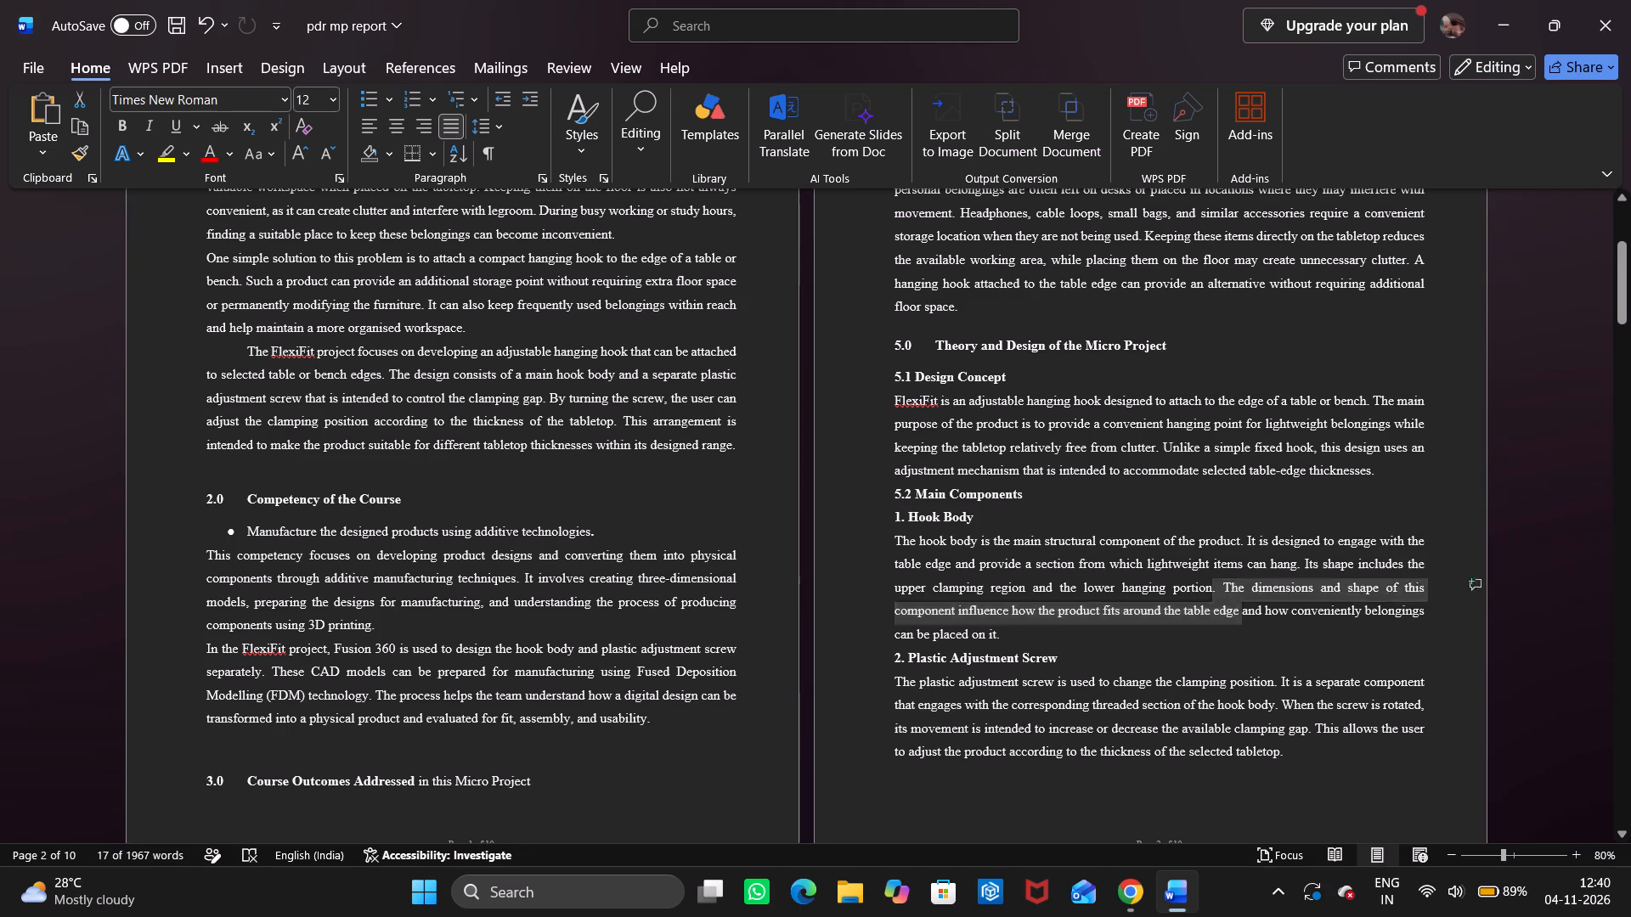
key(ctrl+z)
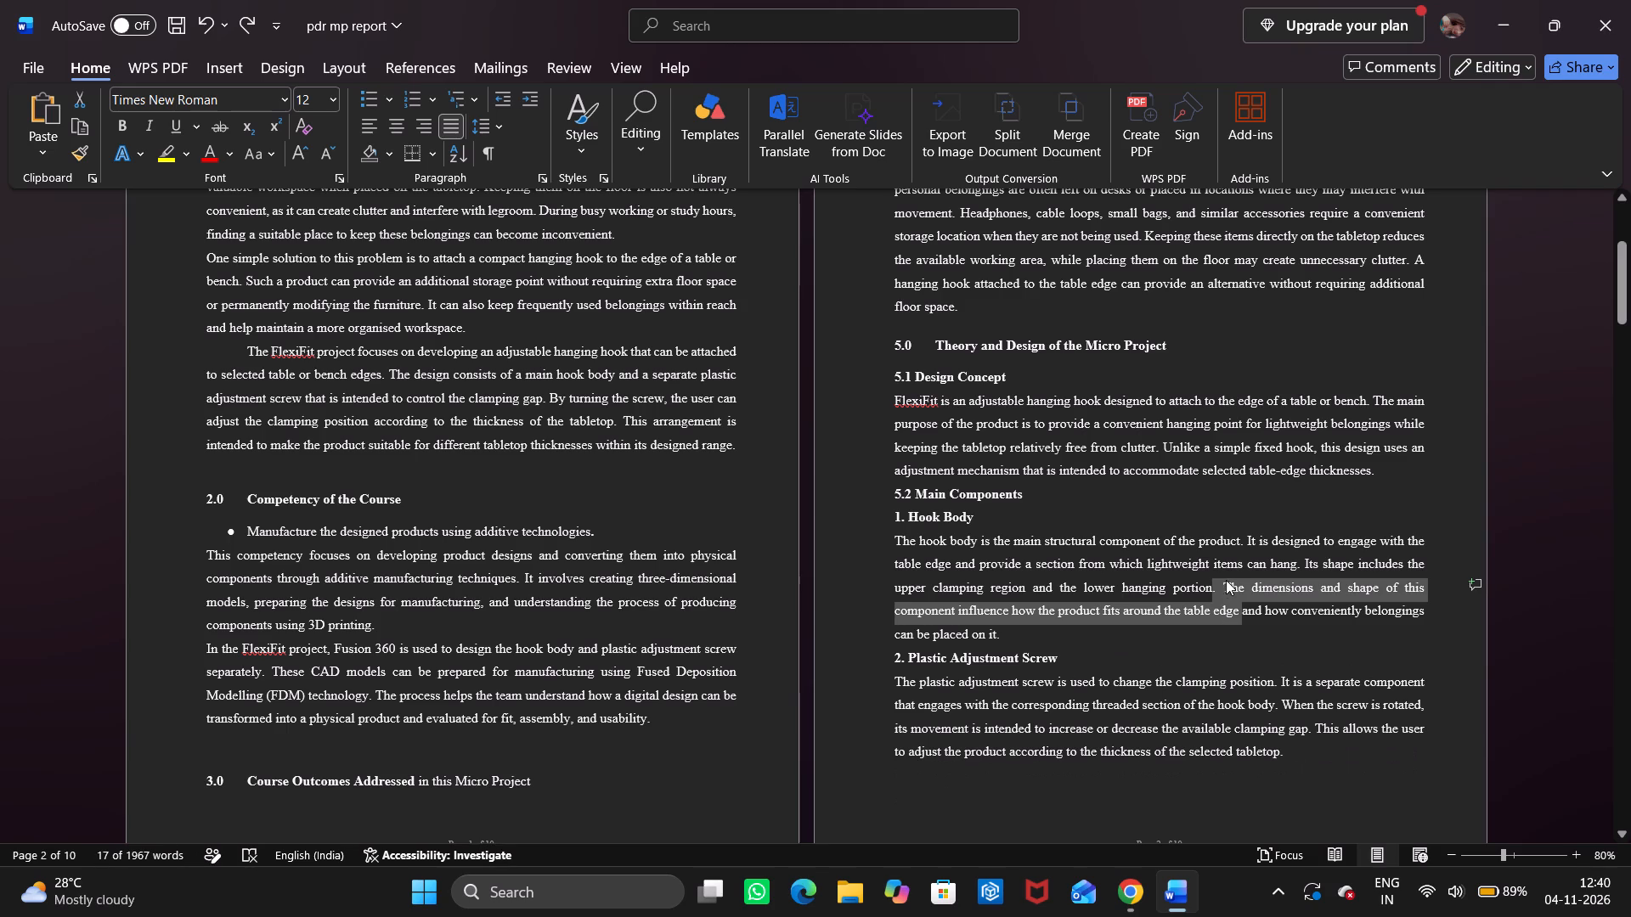
Delete the Hook Body sentence from "The dimensions and shape of this component" through "can be placed on it.", including the trailing space.
click(1221, 582)
drag(1221, 582, 1233, 619)
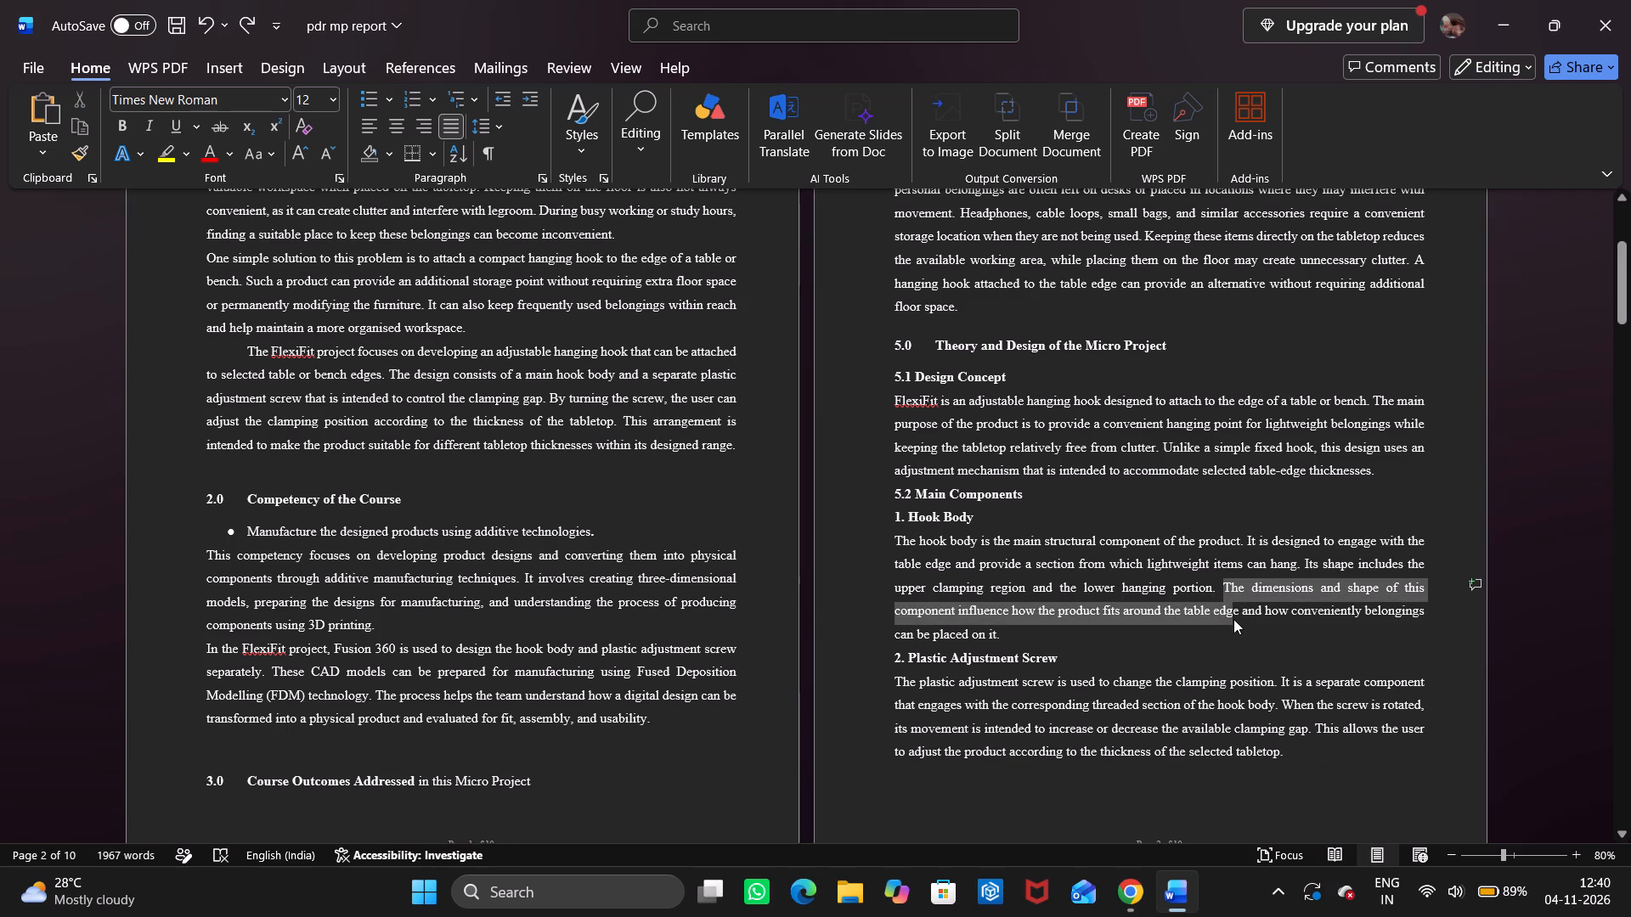
drag(1233, 619, 1233, 627)
key(BackSpace)
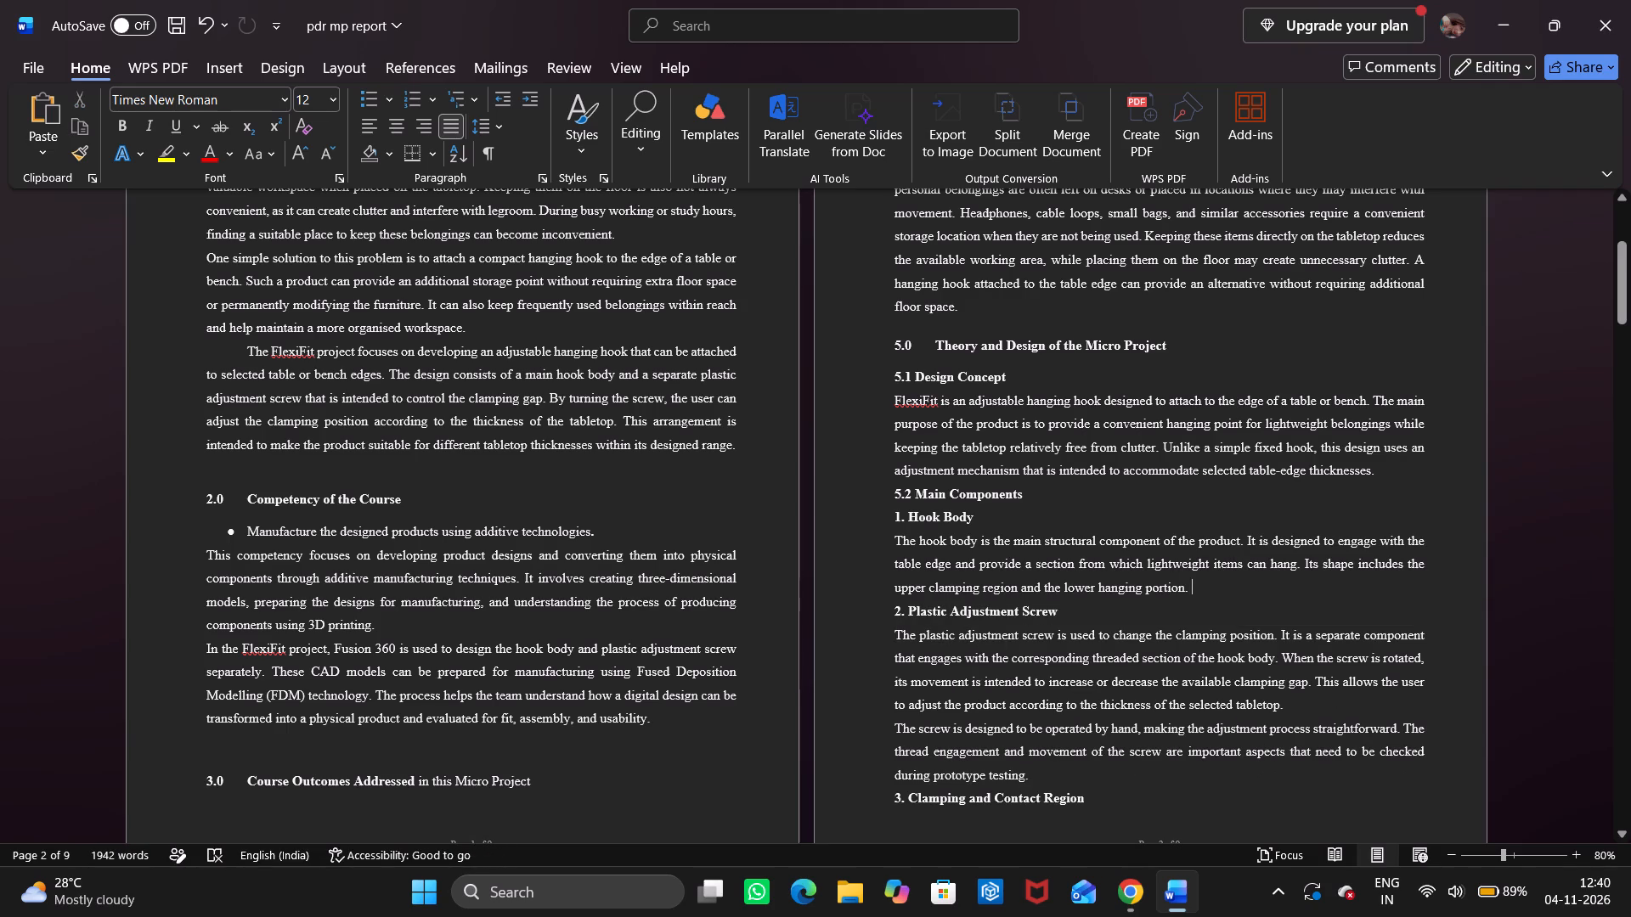
key(BackSpace)
drag(1282, 654, 1295, 707)
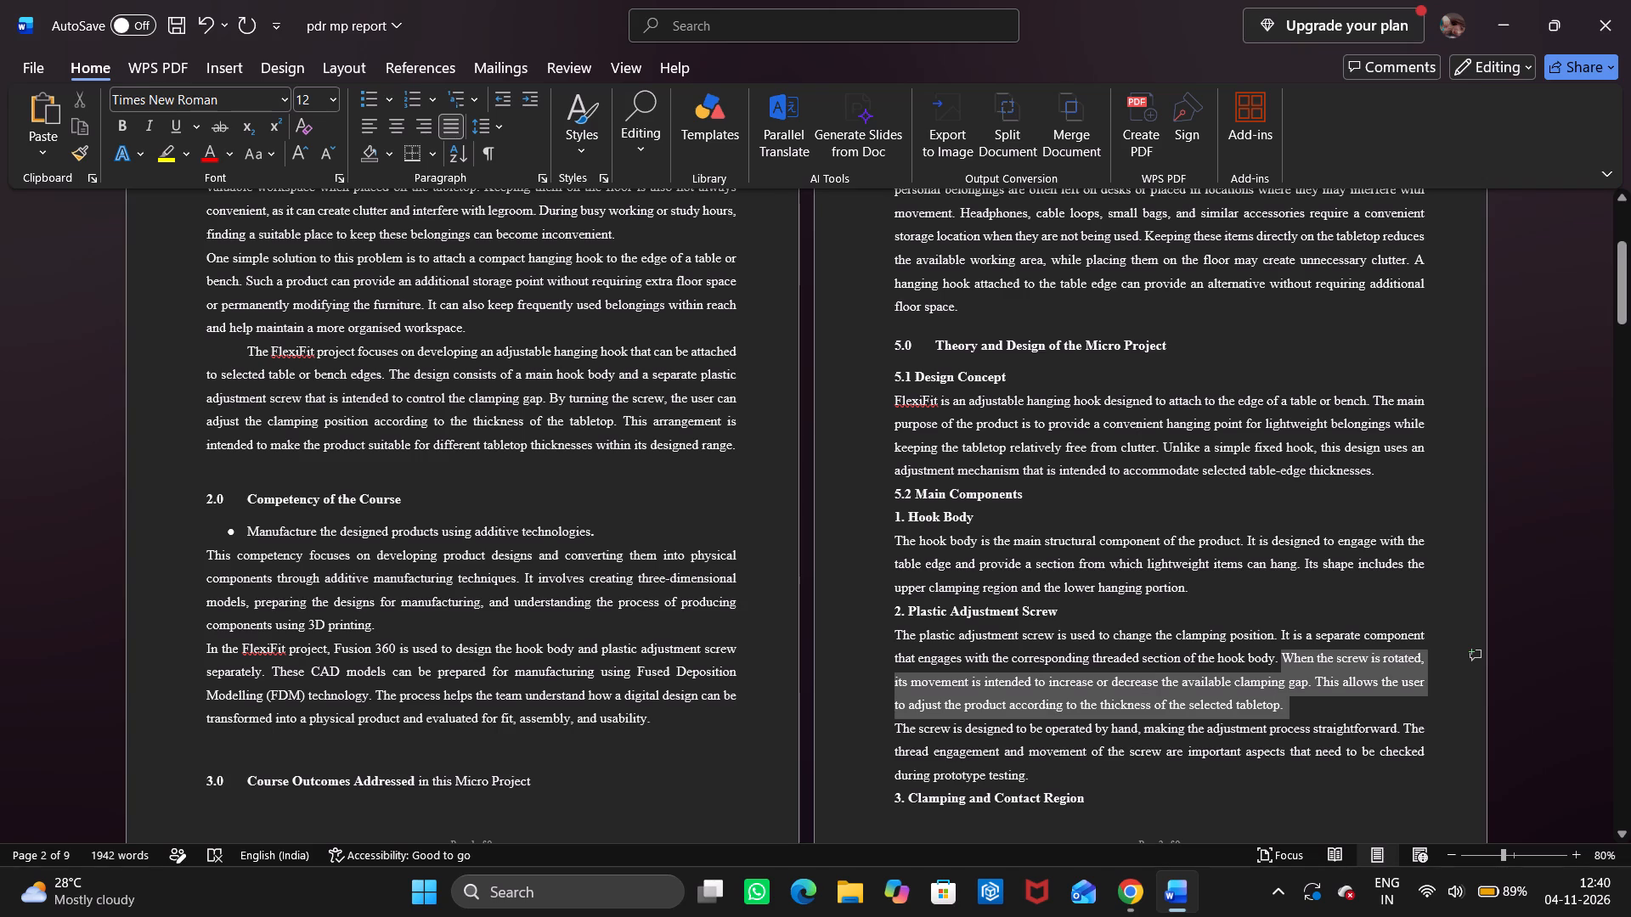
drag(1295, 707, 1304, 770)
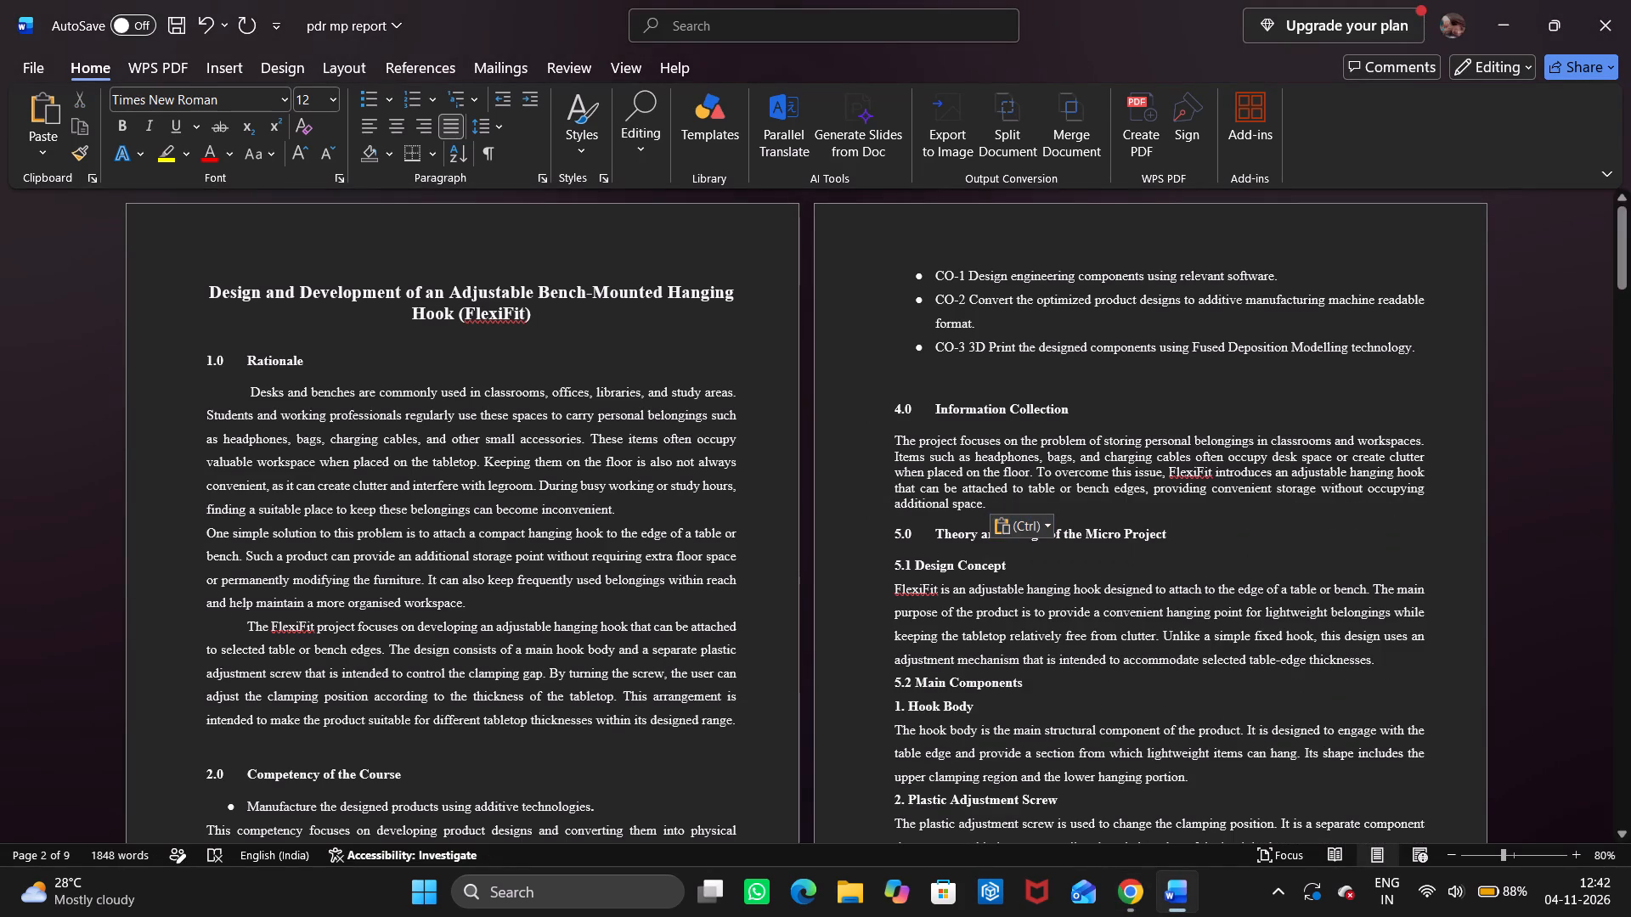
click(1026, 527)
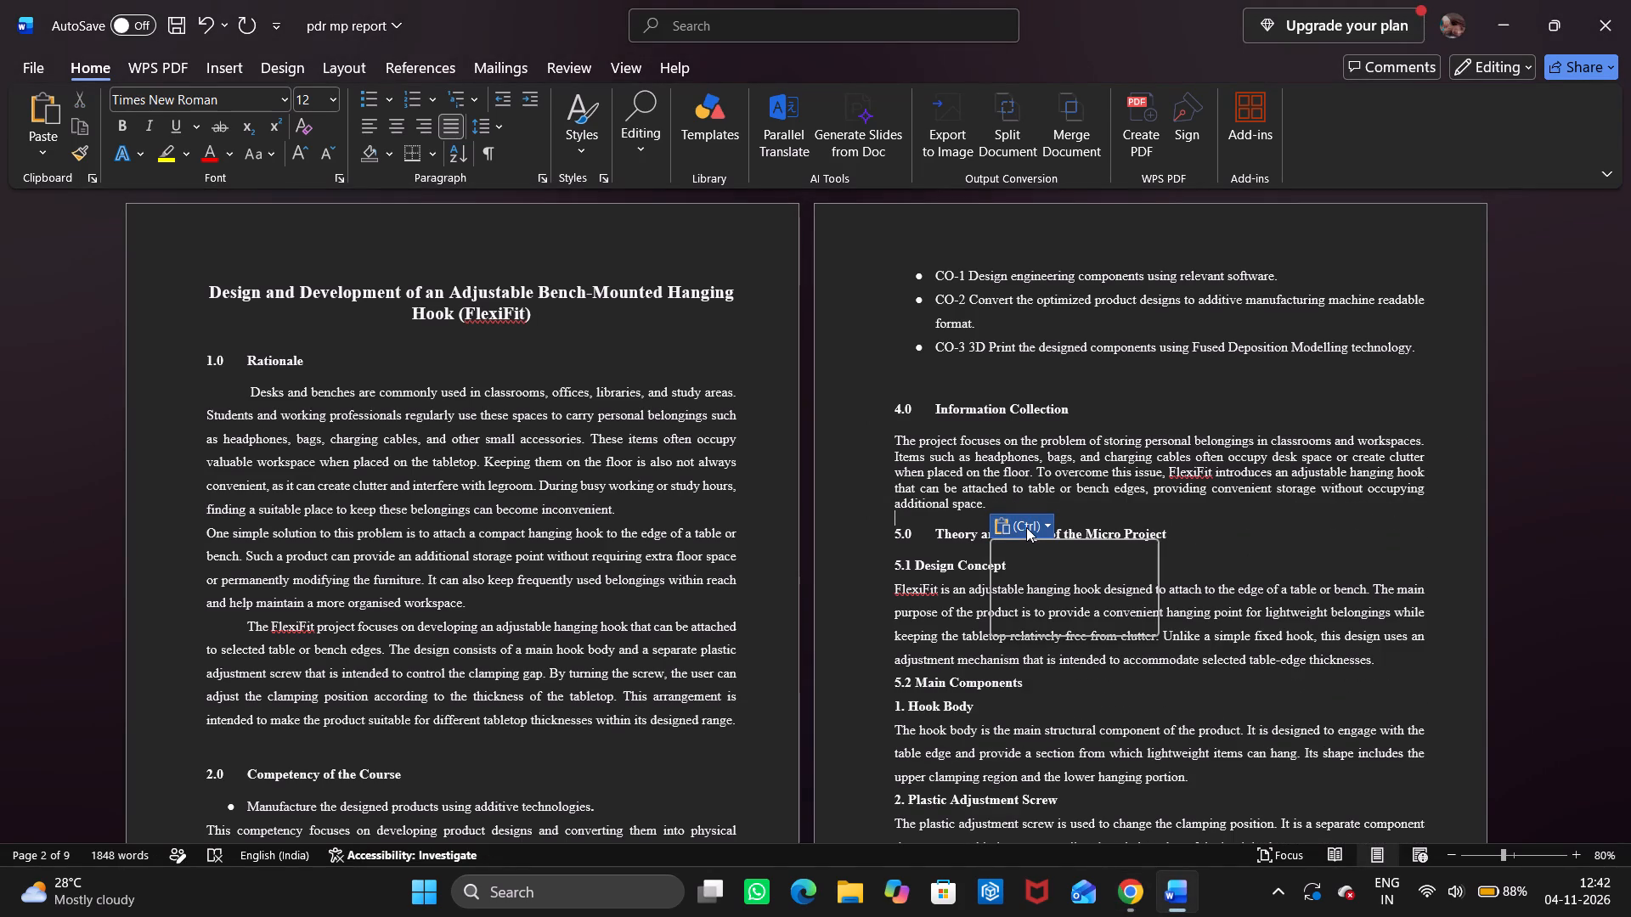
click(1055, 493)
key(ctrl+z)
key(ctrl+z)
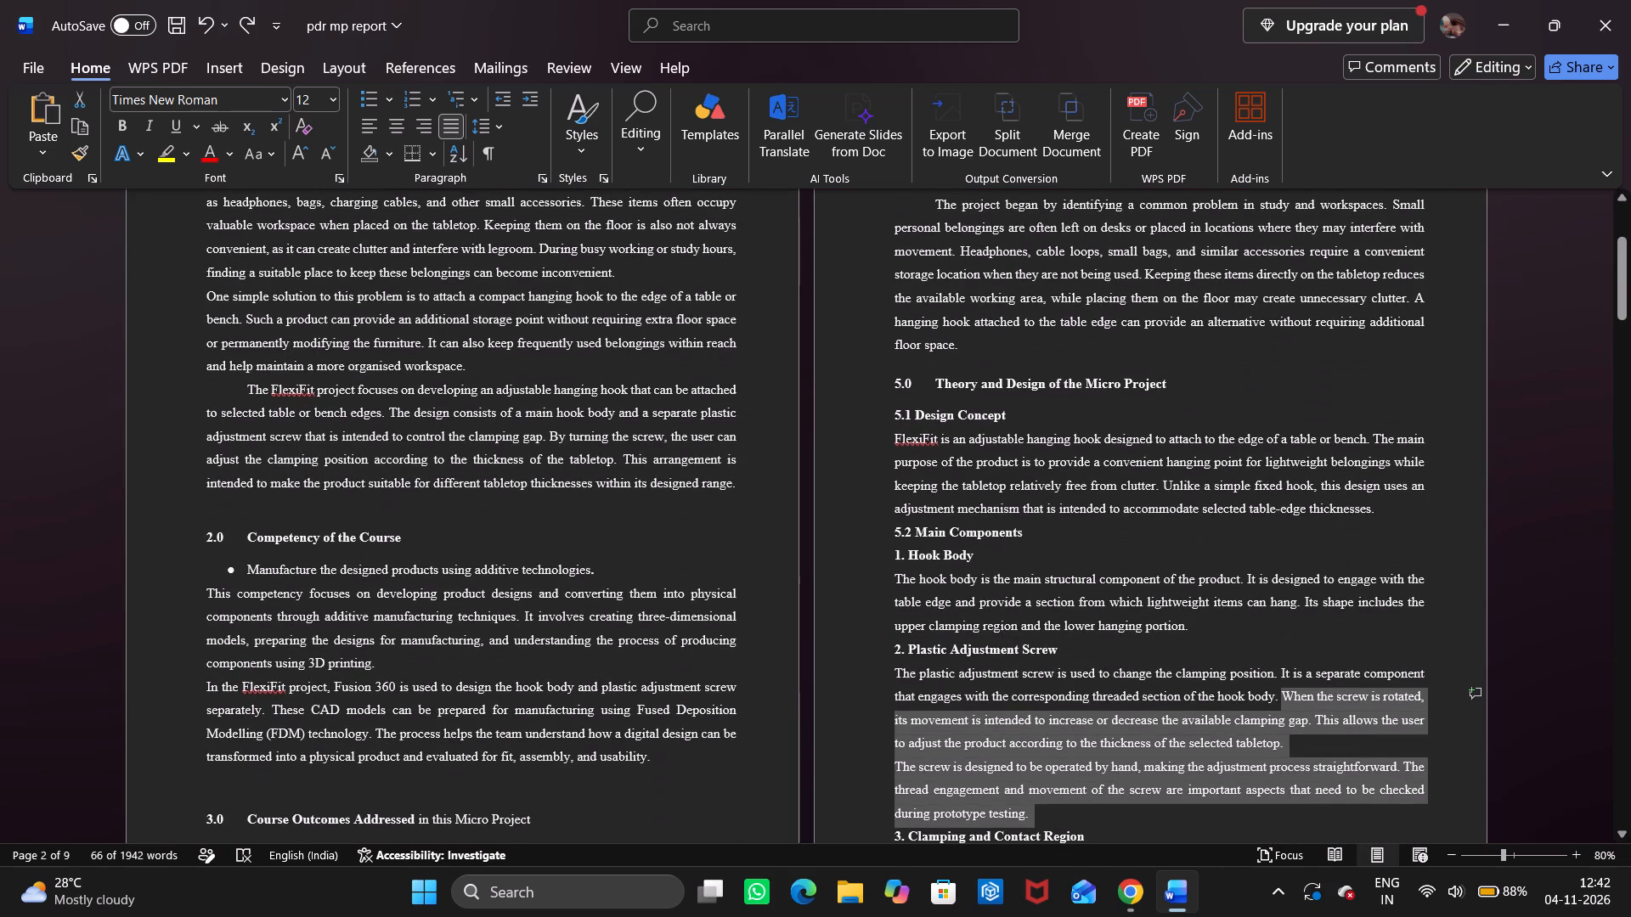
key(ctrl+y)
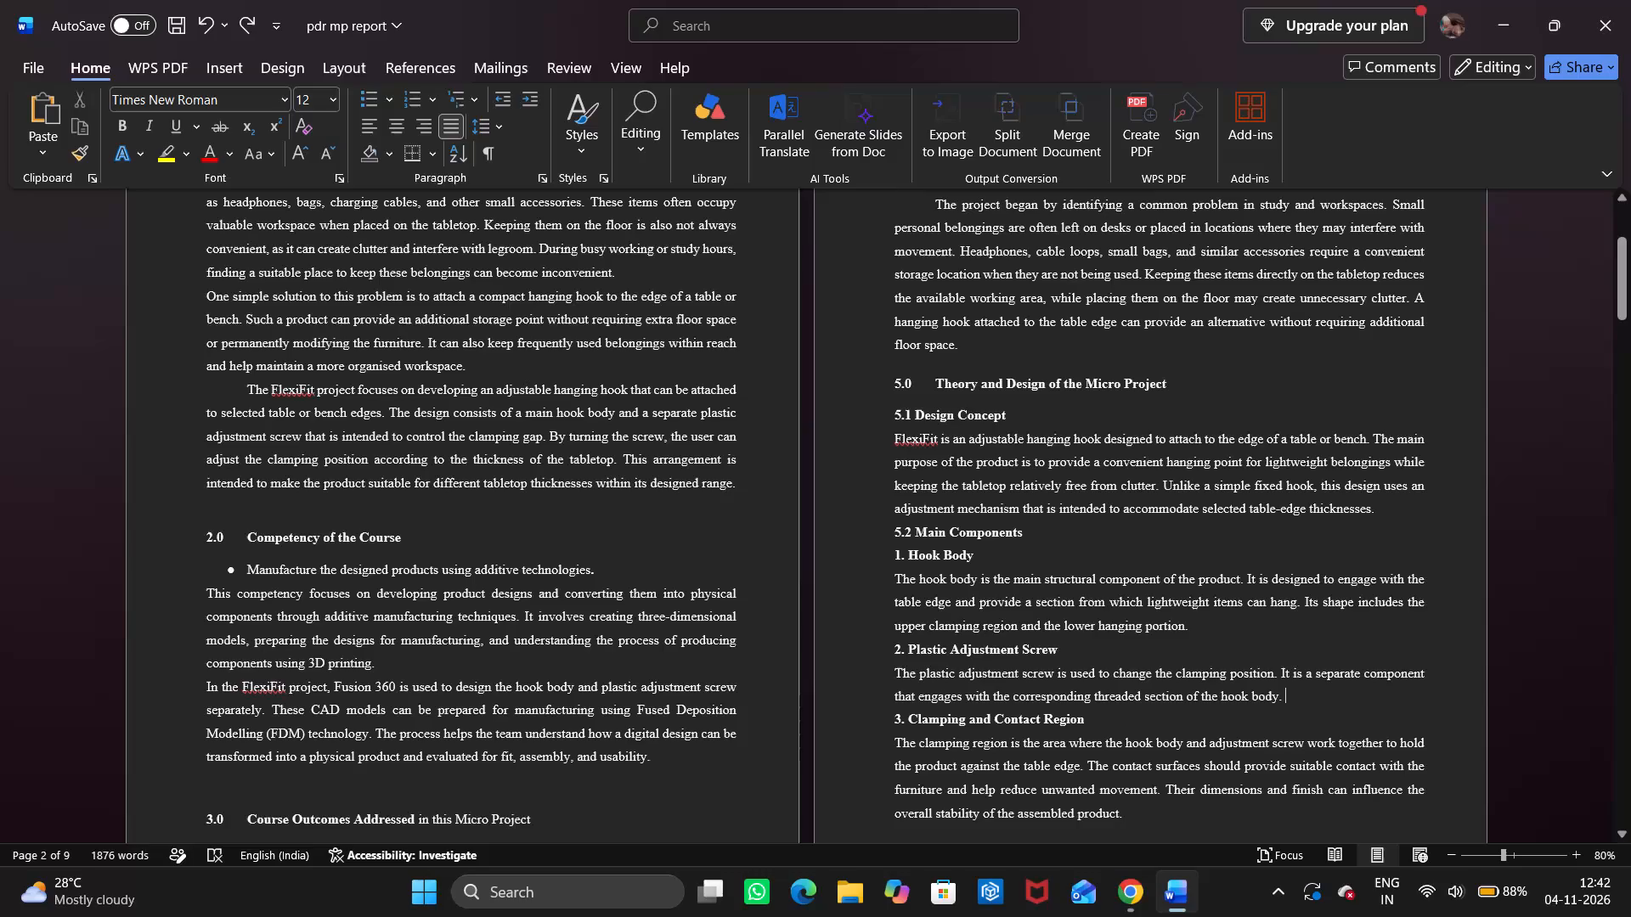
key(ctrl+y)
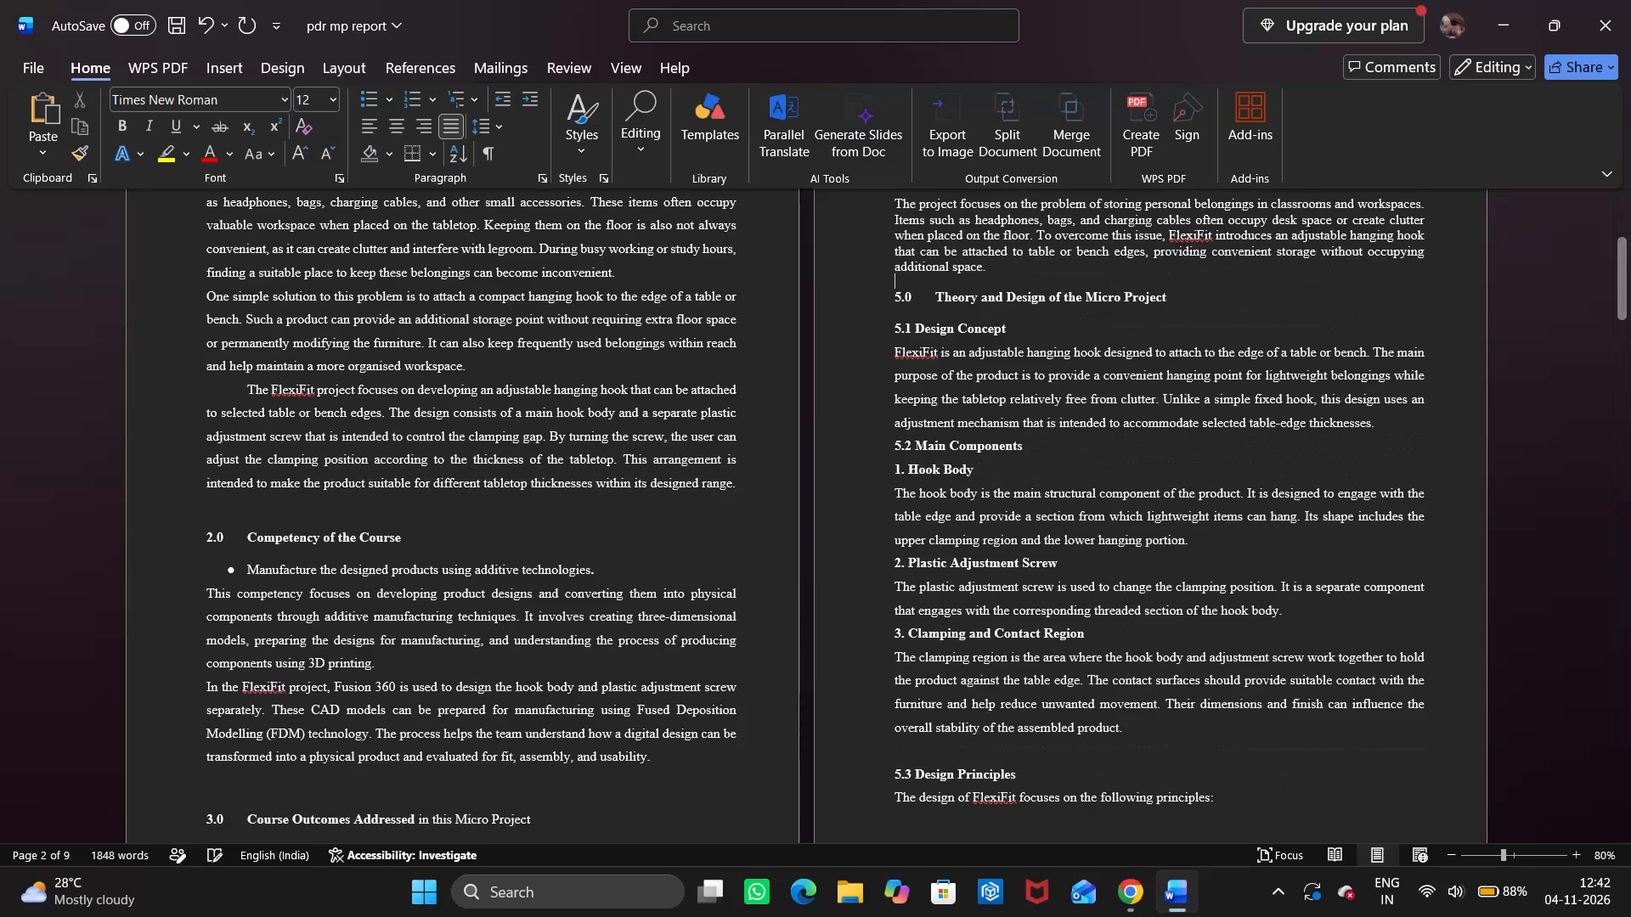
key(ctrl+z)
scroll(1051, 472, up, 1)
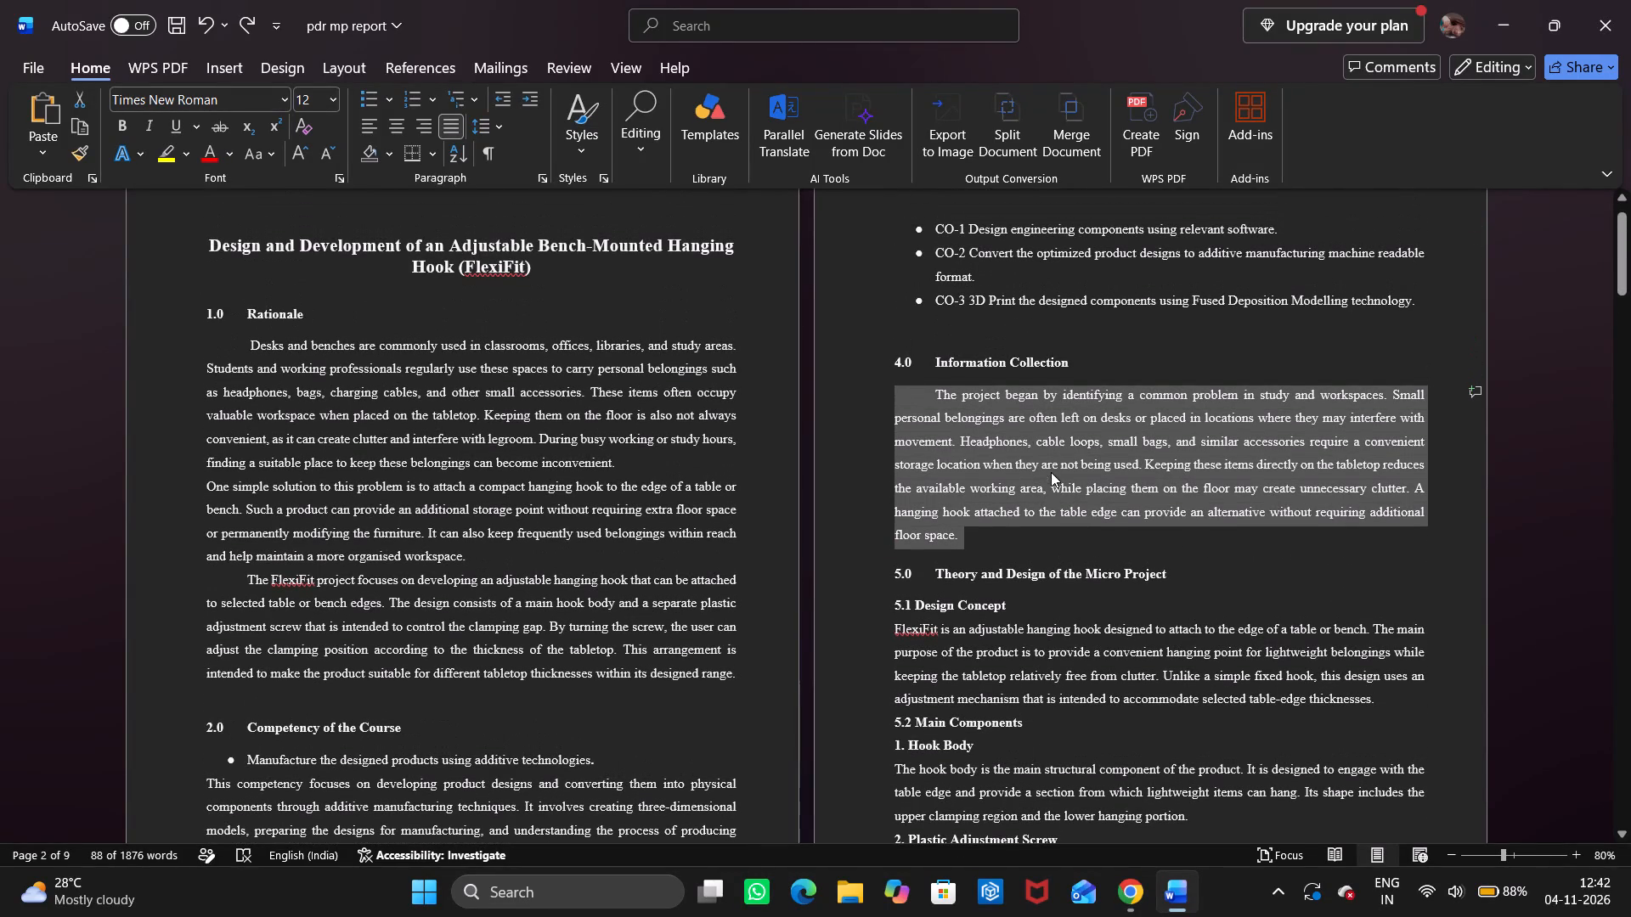
Delete the Information Collection text from "Keeping these items directly on the tabletop" through "floor space.", ending the paragraph with a period after "being used".
click(1006, 421)
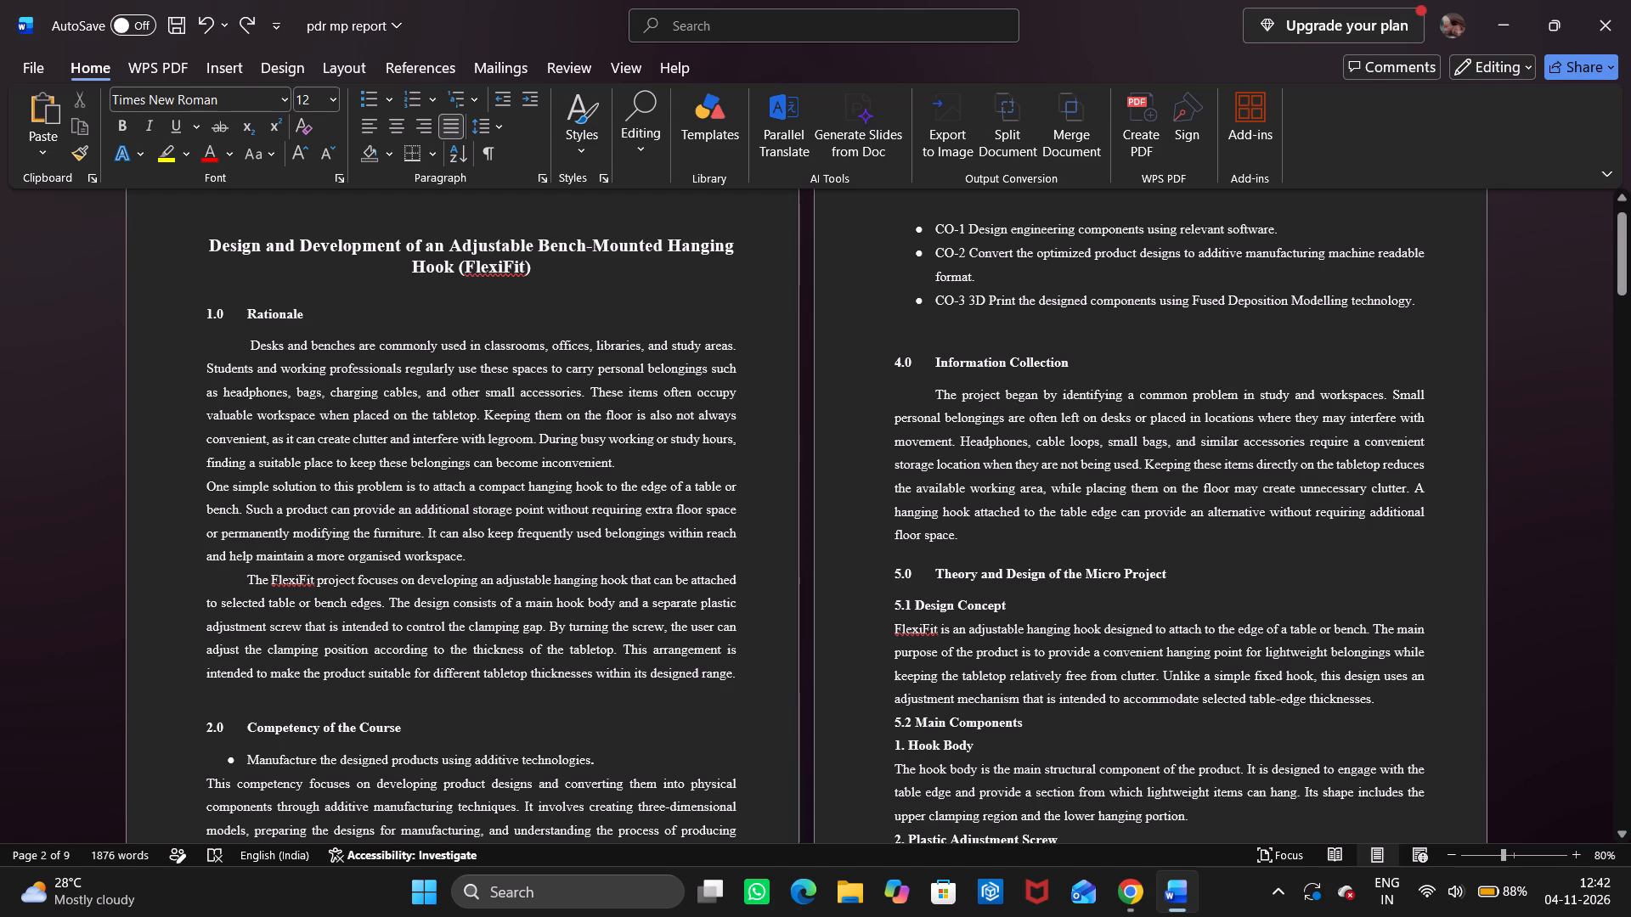
drag(1143, 460, 1146, 537)
key(BackSpace)
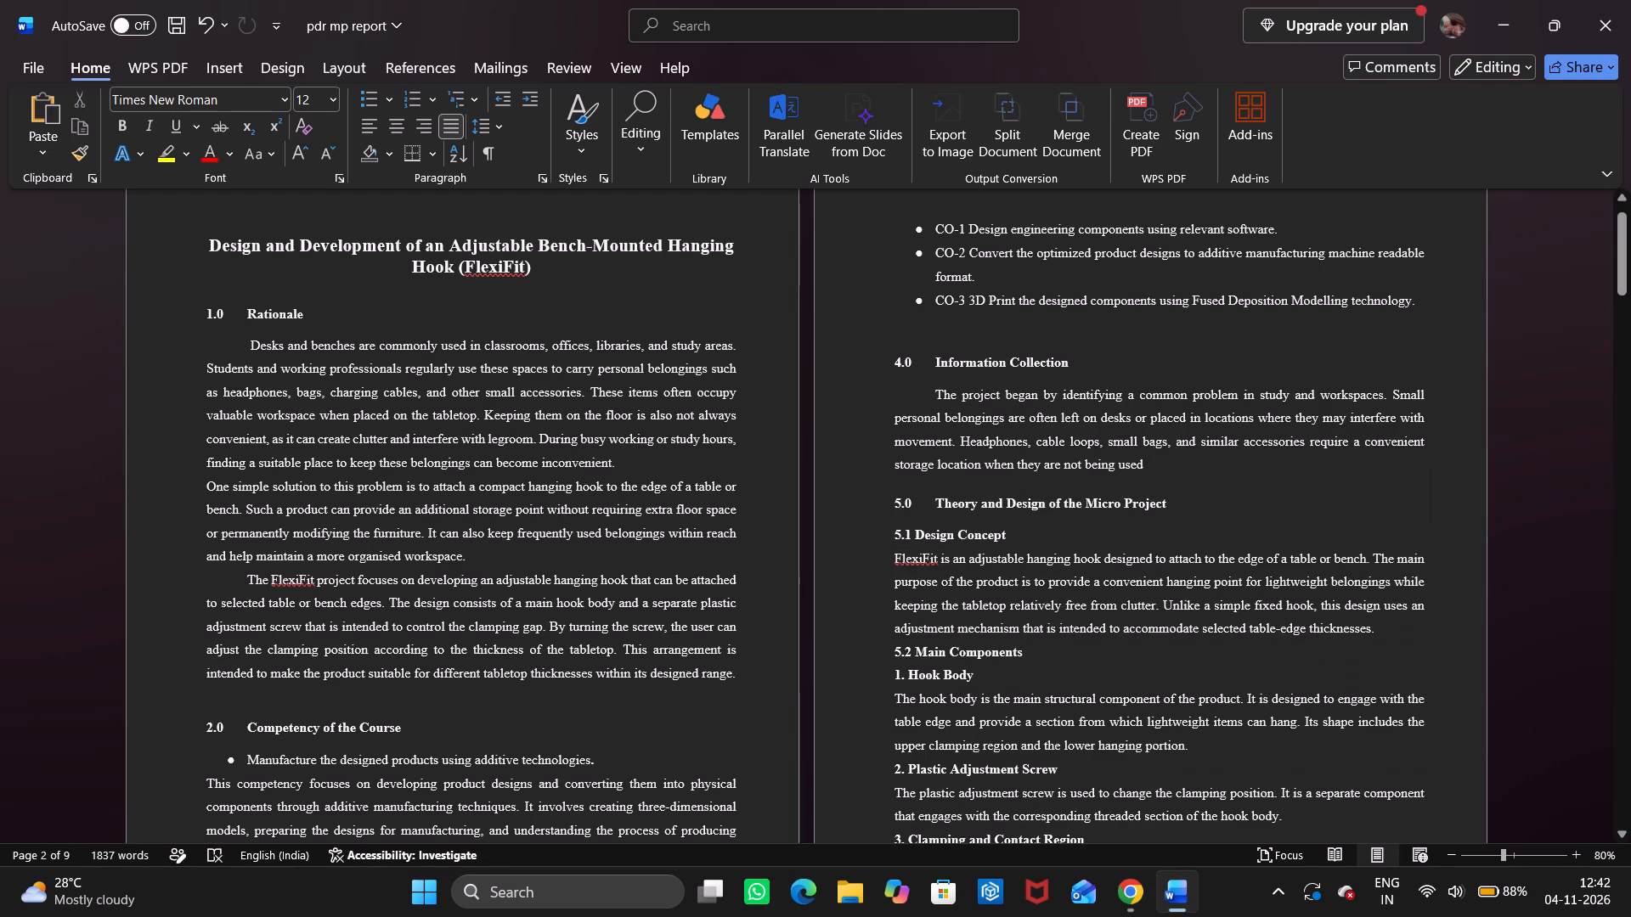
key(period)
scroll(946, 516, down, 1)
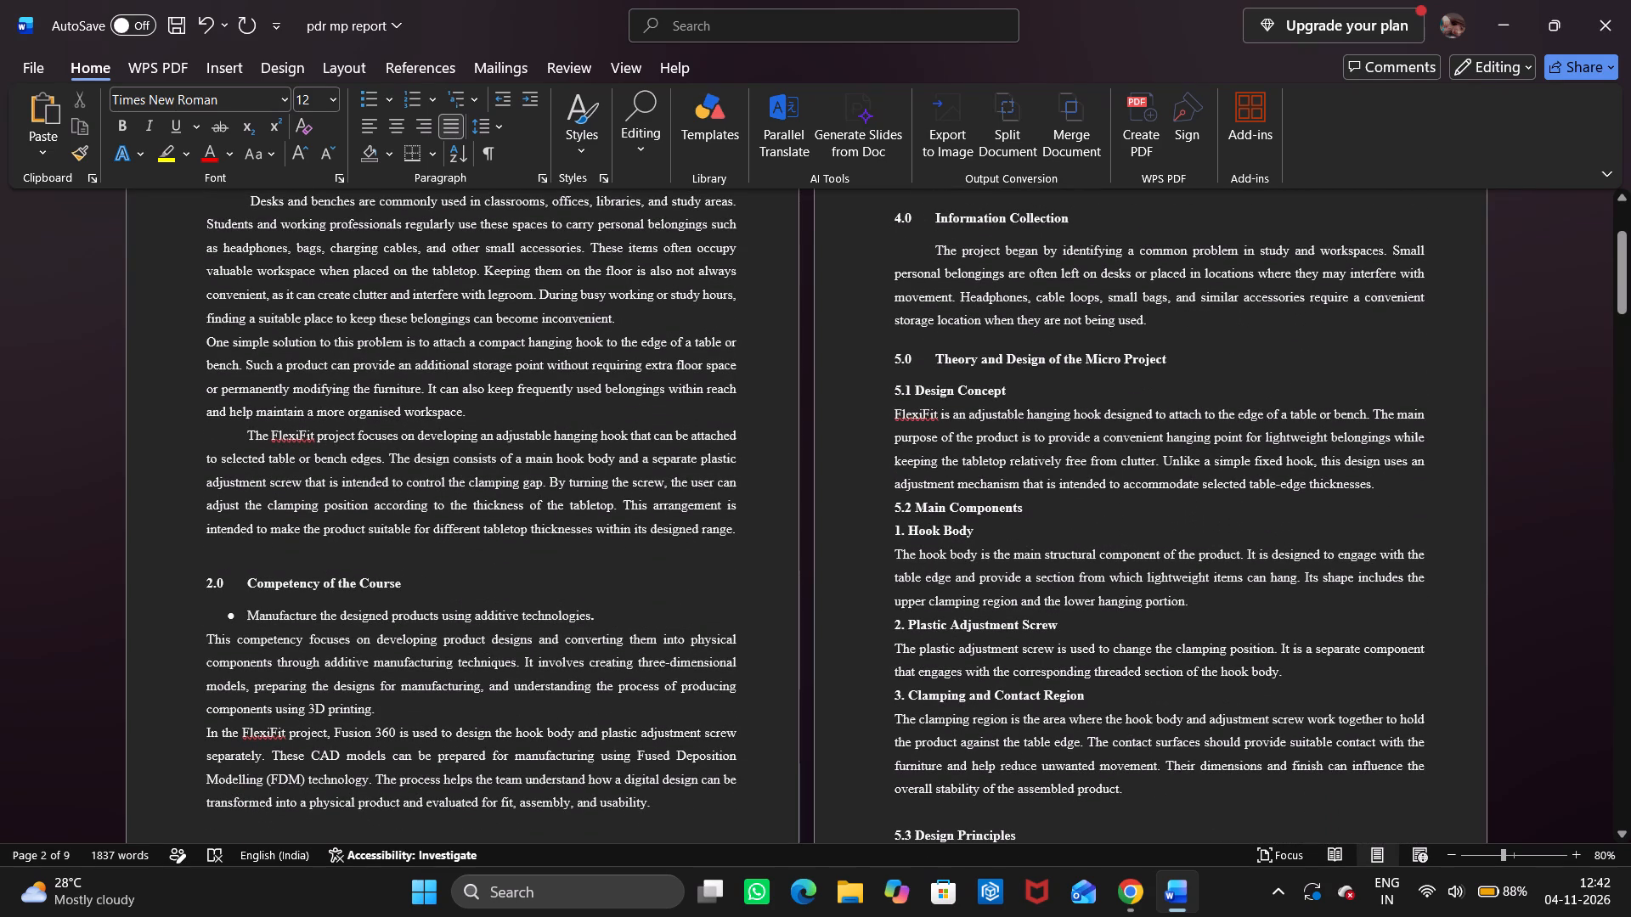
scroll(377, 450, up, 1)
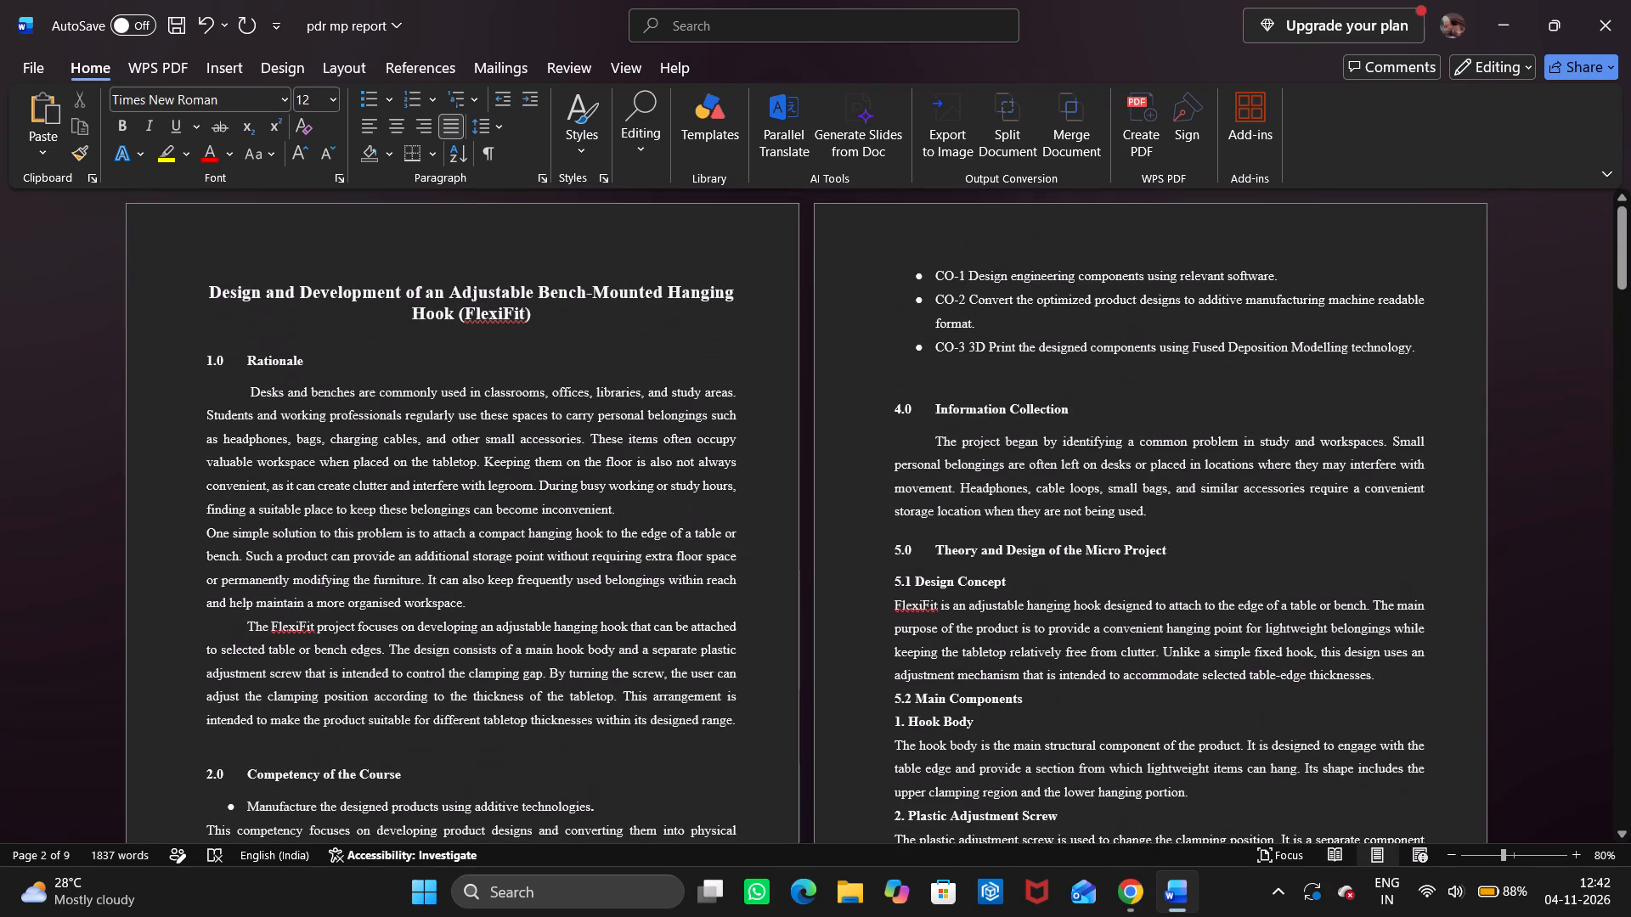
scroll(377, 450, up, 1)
Delete the Rationale paragraph running from "One simple solution to this problem" through "a more organised workspace.".
drag(200, 525, 495, 595)
key(BackSpace)
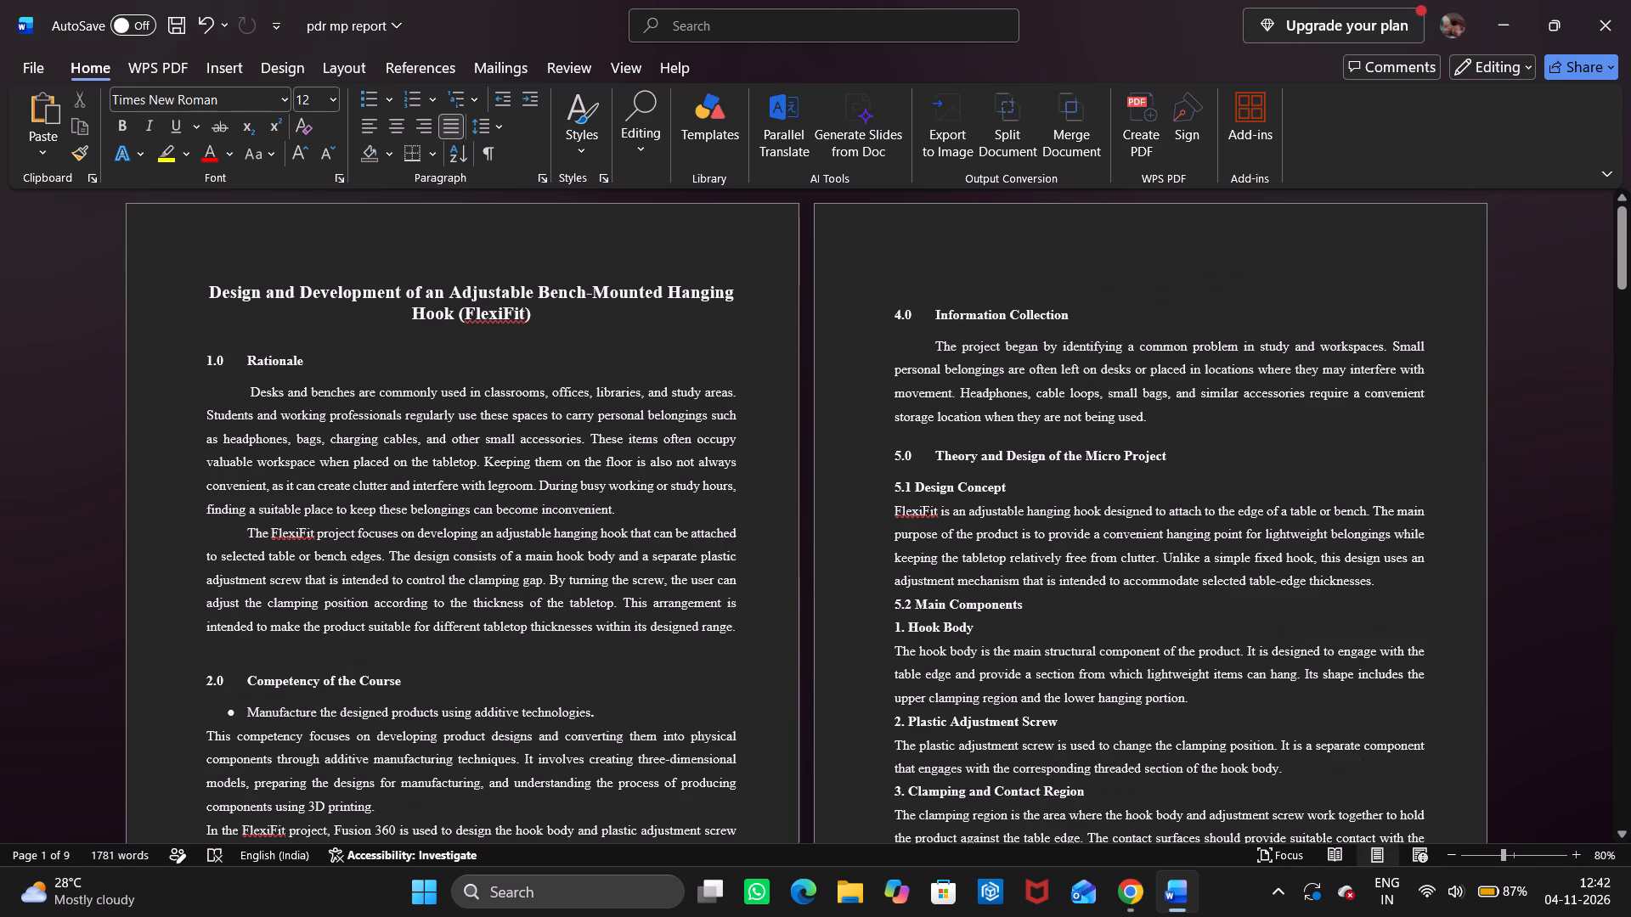
Delete both explanatory paragraphs below the bullet in Competency of the Course, along with the leftover empty line.
scroll(657, 500, down, 2)
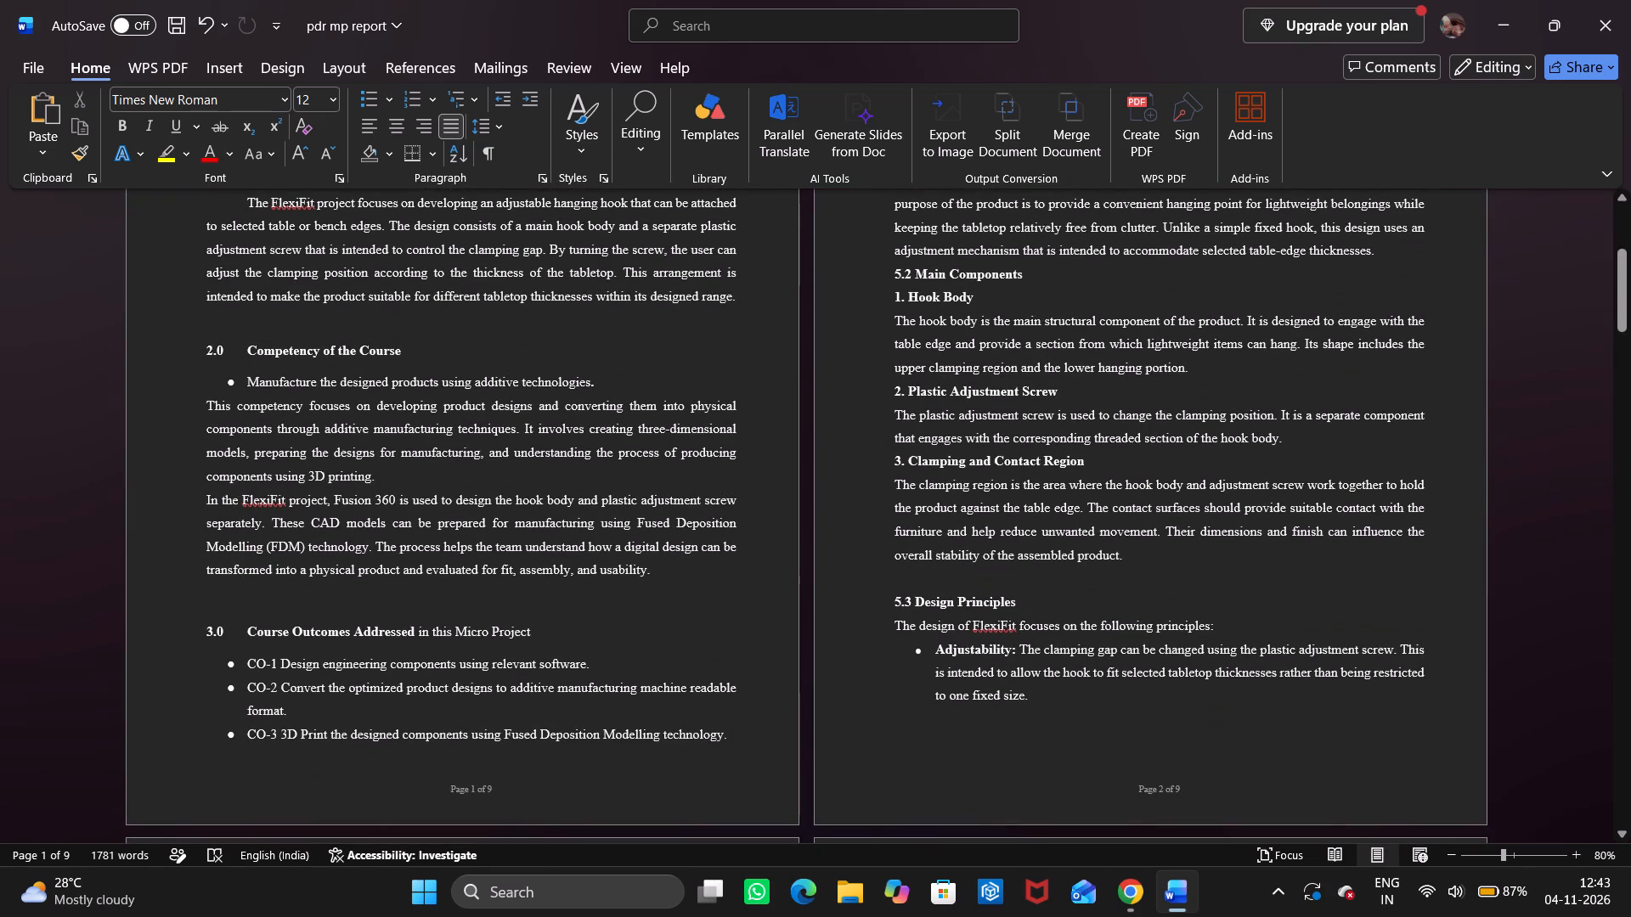
drag(205, 407, 620, 561)
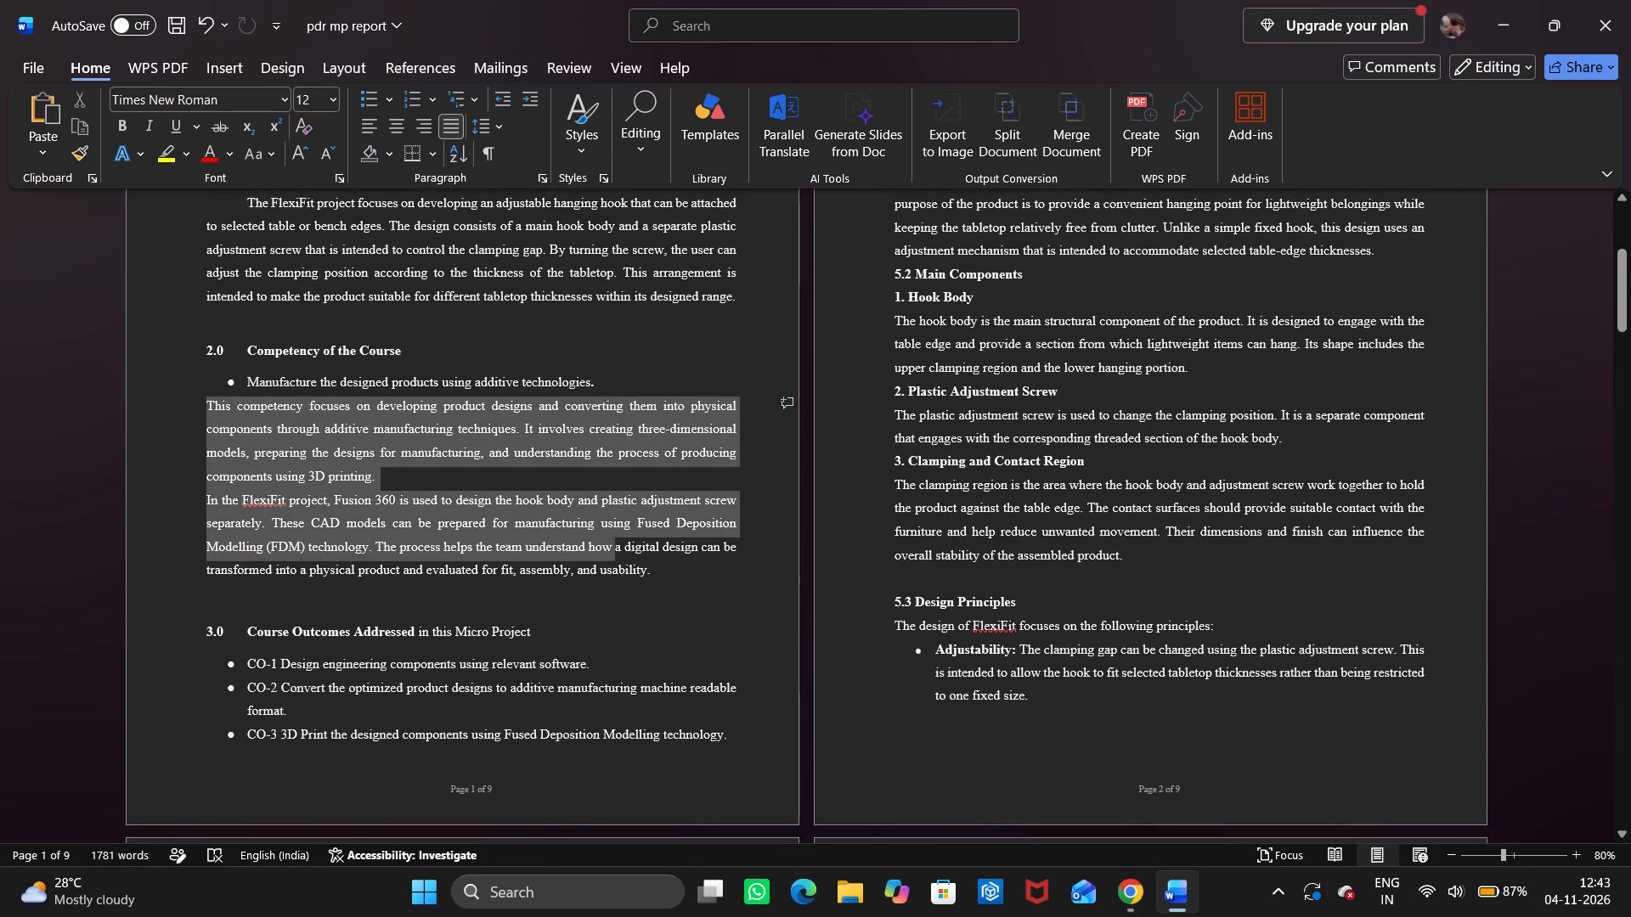
drag(620, 561, 652, 577)
key(BackSpace)
key(BackSpace)
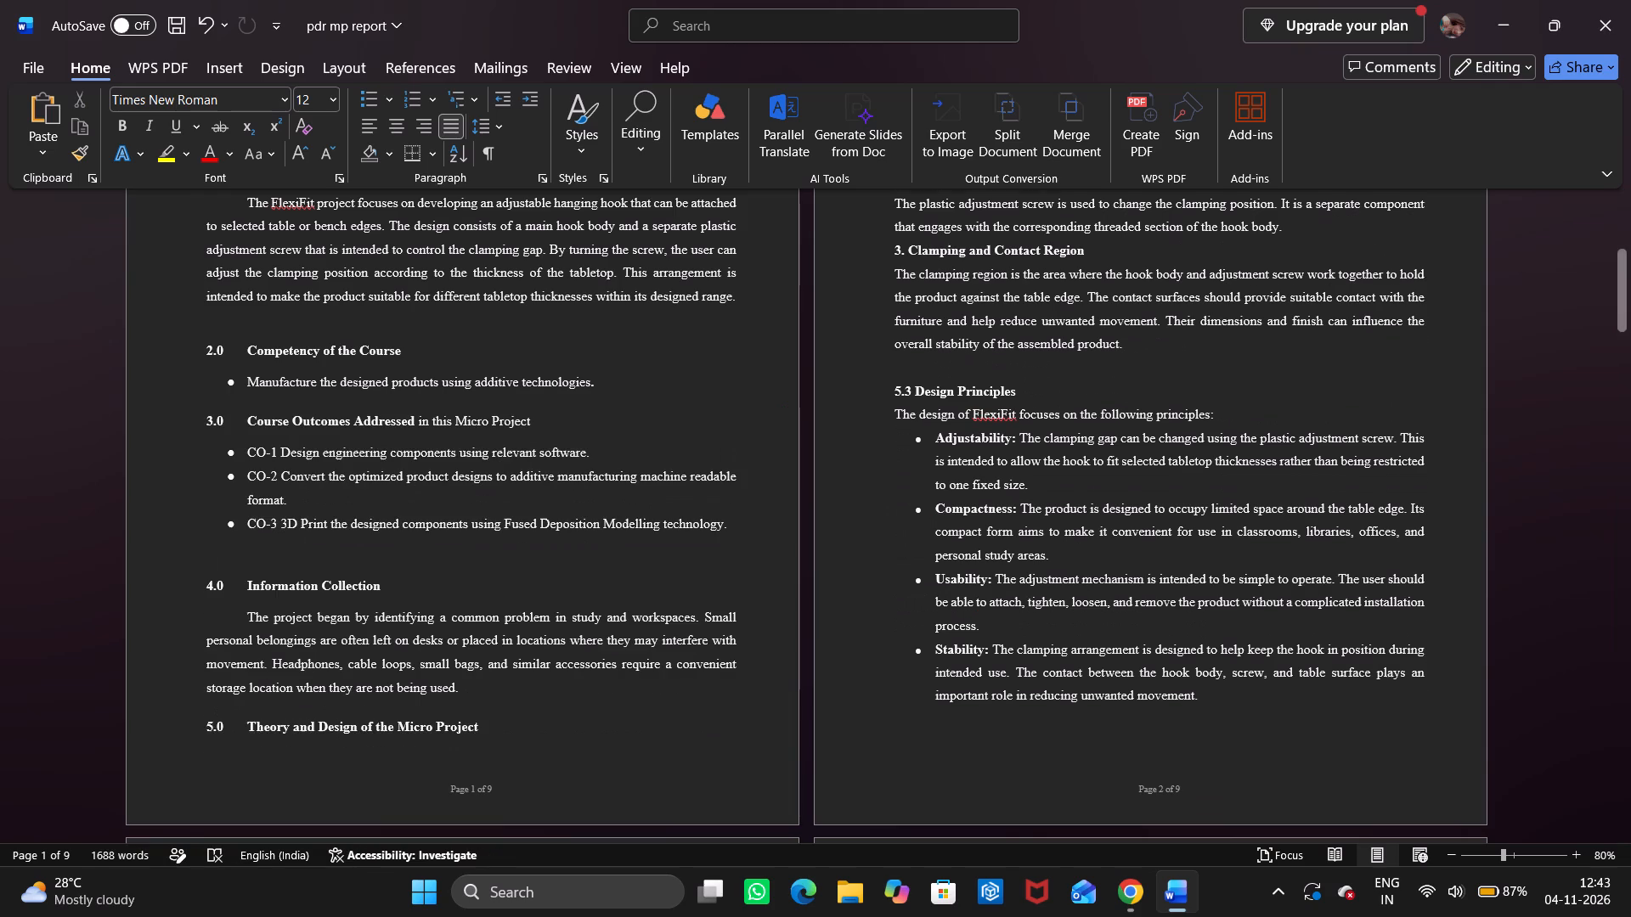
Examine the report from Theory and Design of the Micro Project through Outputs of the Micro-project for further text to cut.
scroll(574, 547, down, 1)
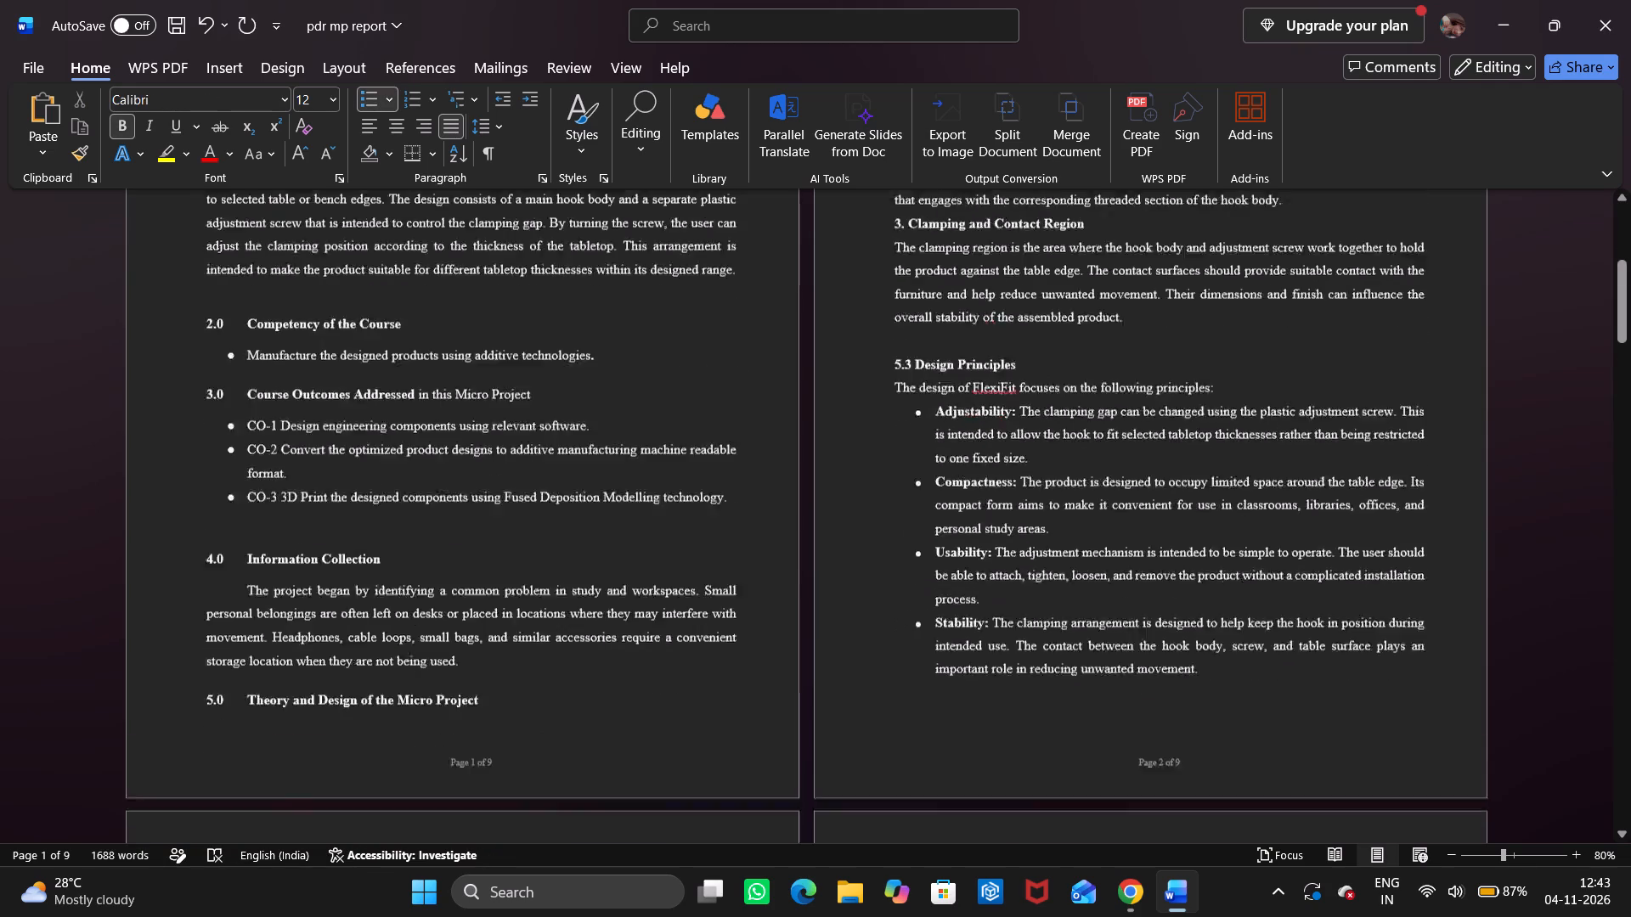
scroll(574, 547, down, 3)
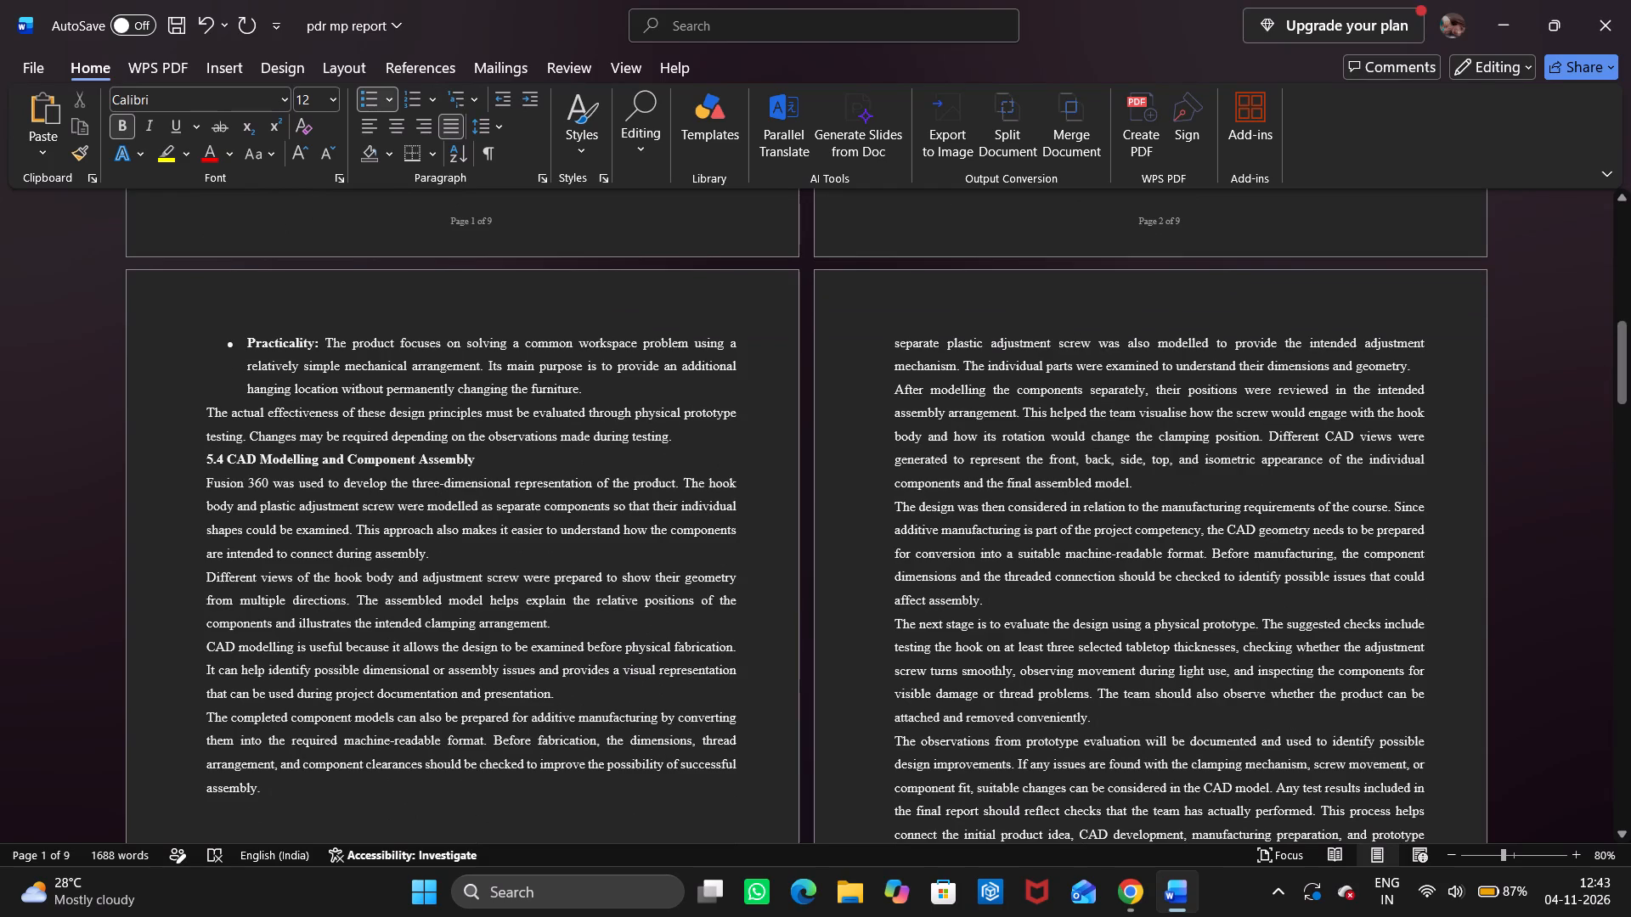
scroll(774, 650, down, 2)
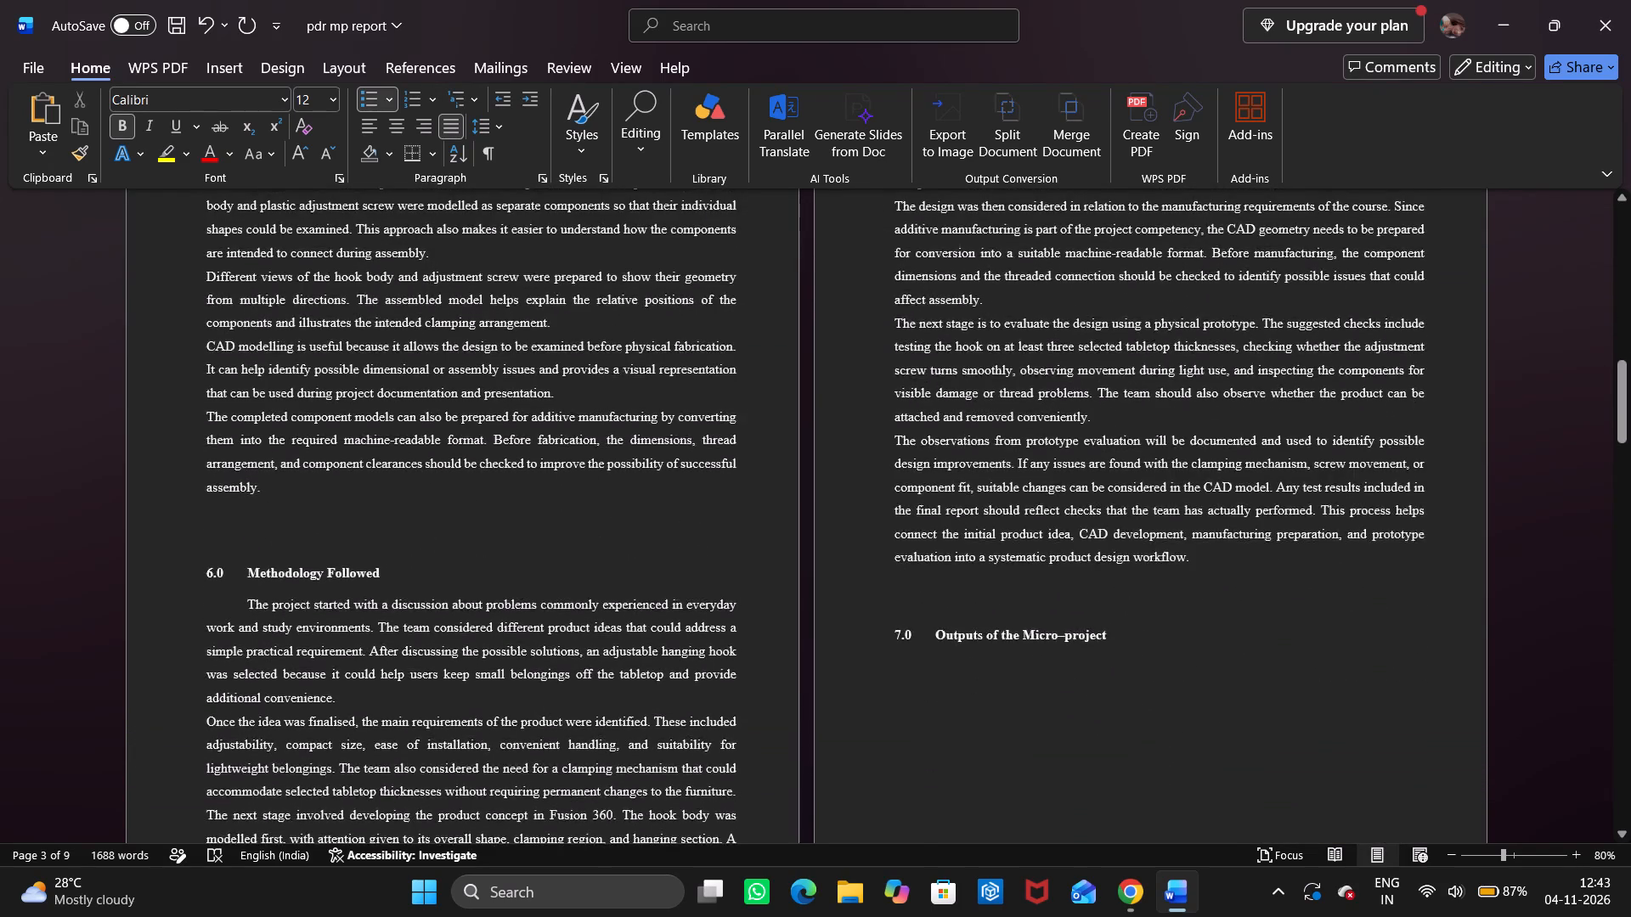
scroll(774, 650, down, 1)
scroll(774, 650, up, 1)
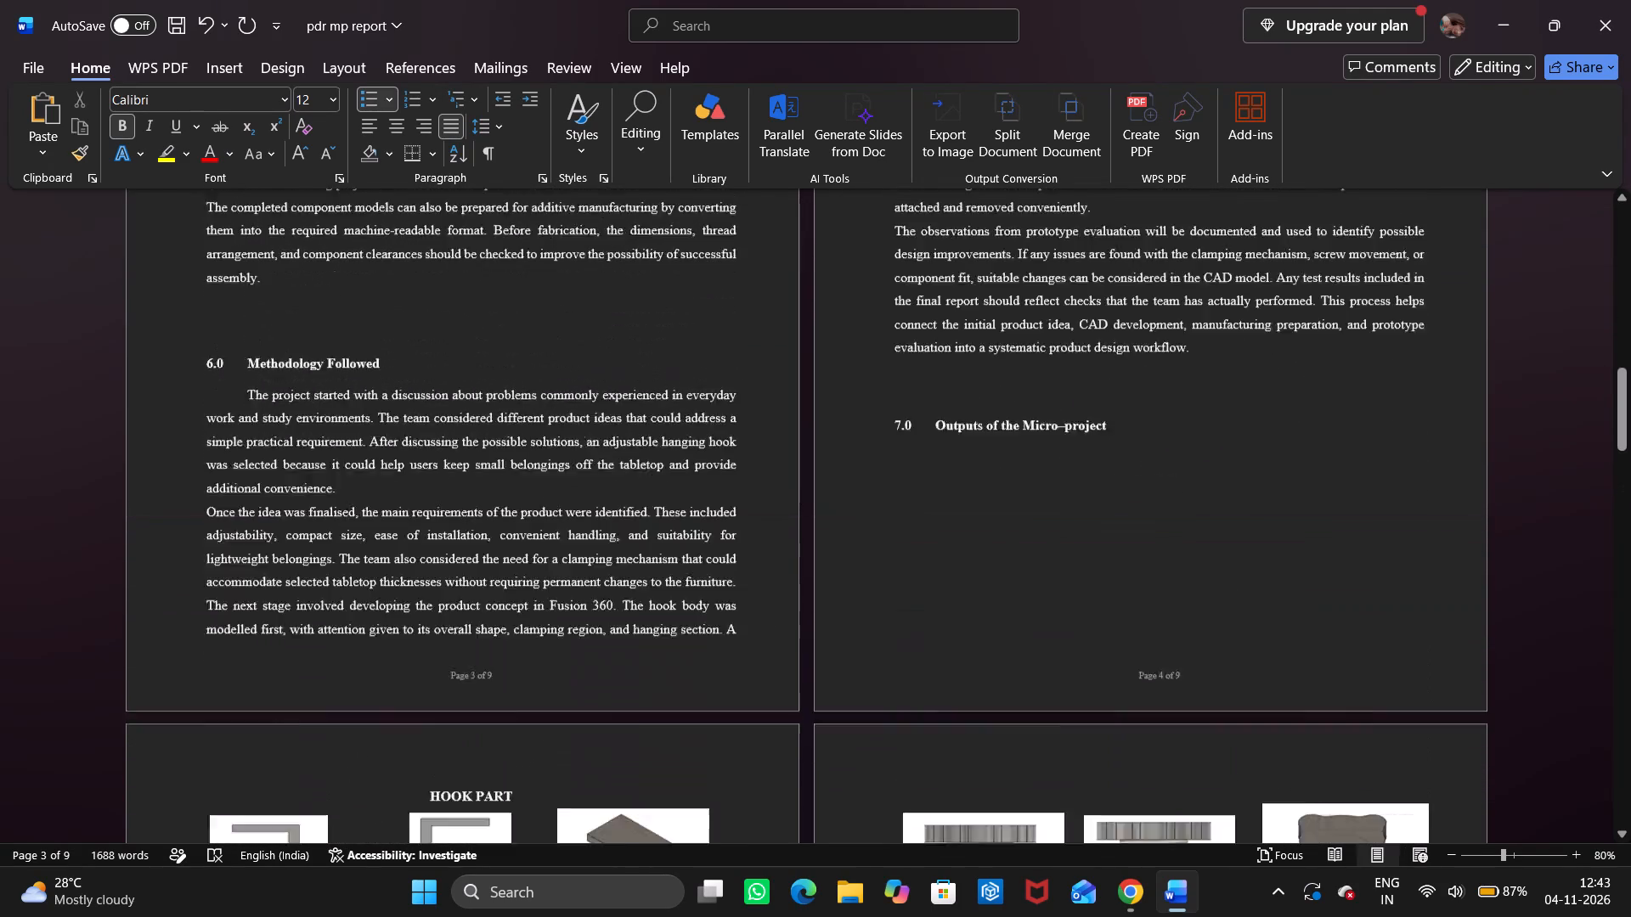
scroll(774, 650, up, 1)
Delete the whole subsection 5.4 CAD Modelling and Component Assembly, including its heading and the blank space before Methodology Followed.
scroll(774, 650, down, 3)
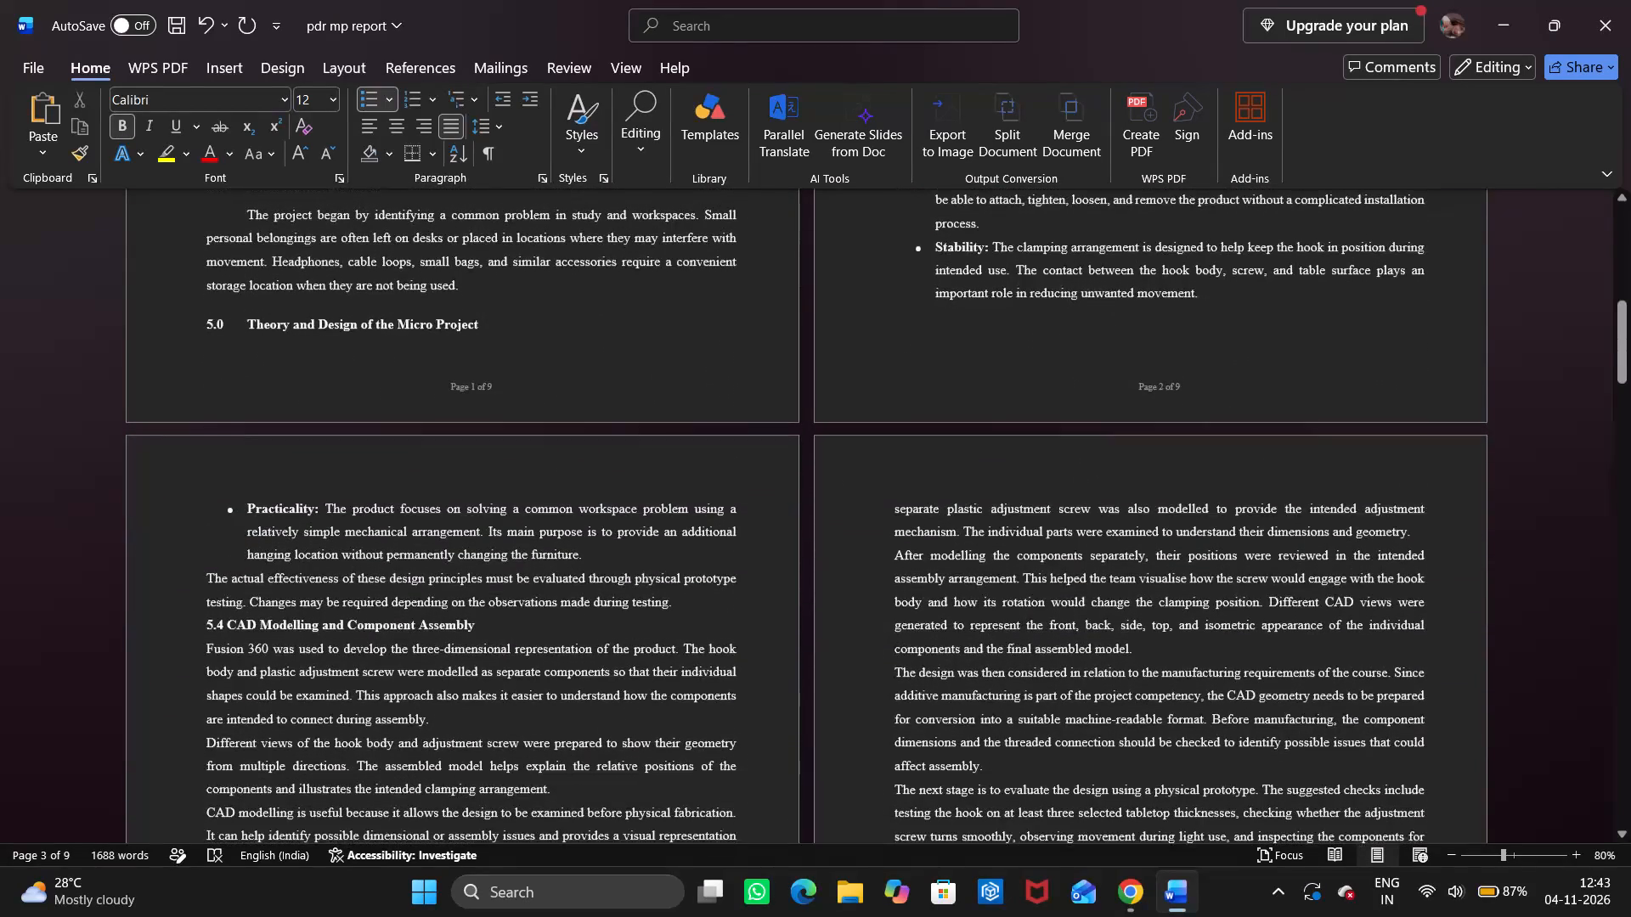
scroll(774, 650, down, 1)
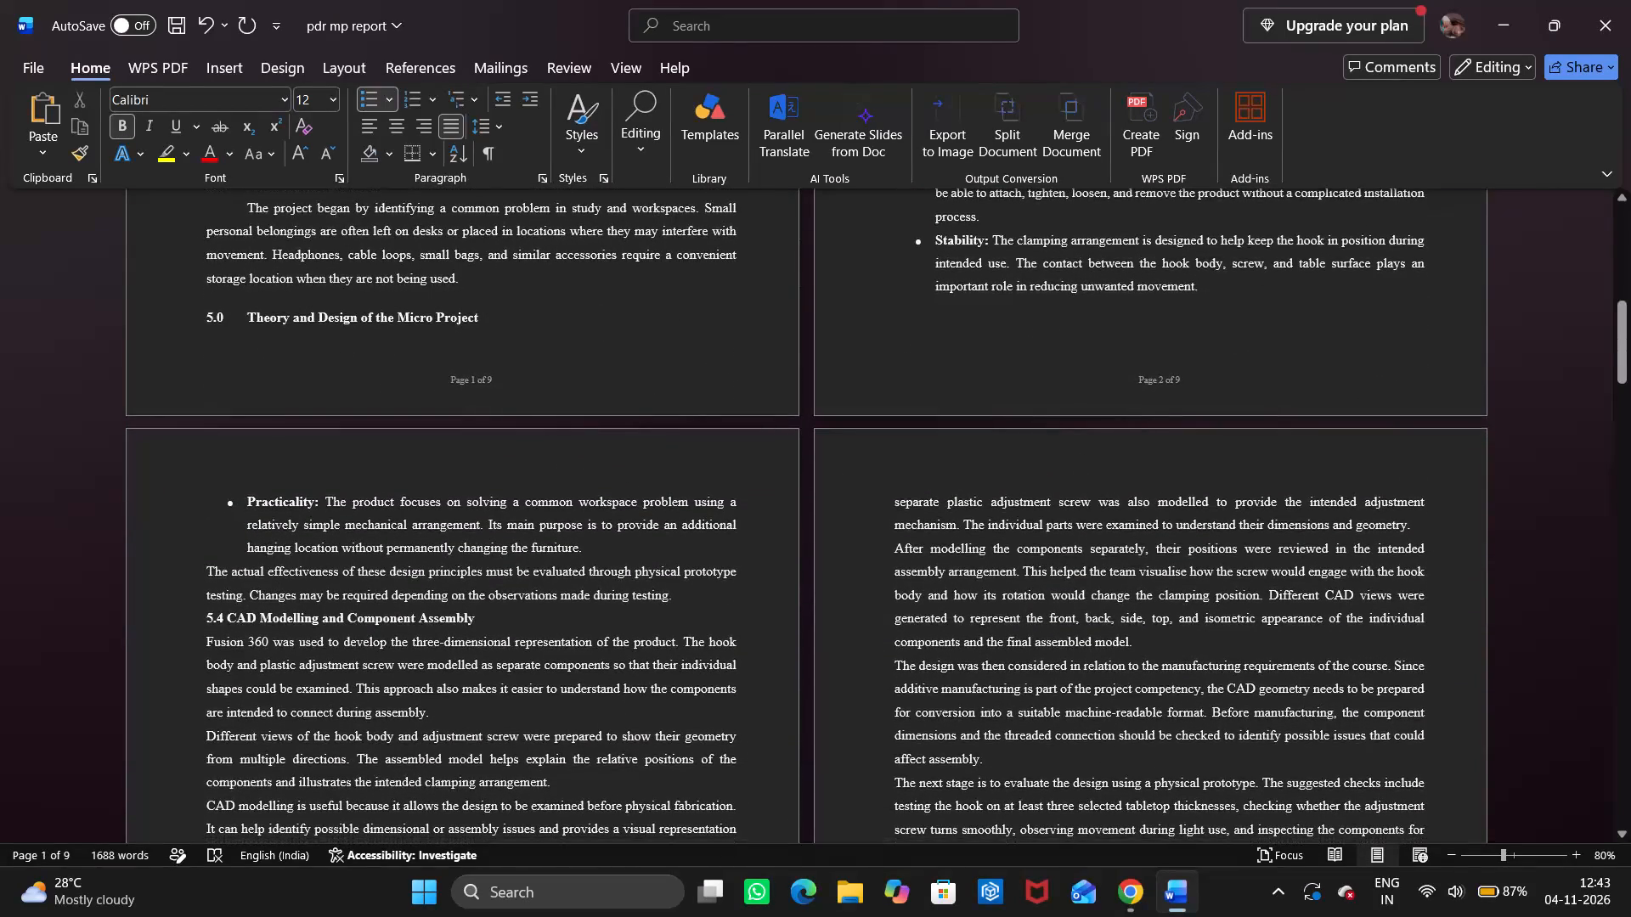
scroll(774, 650, down, 1)
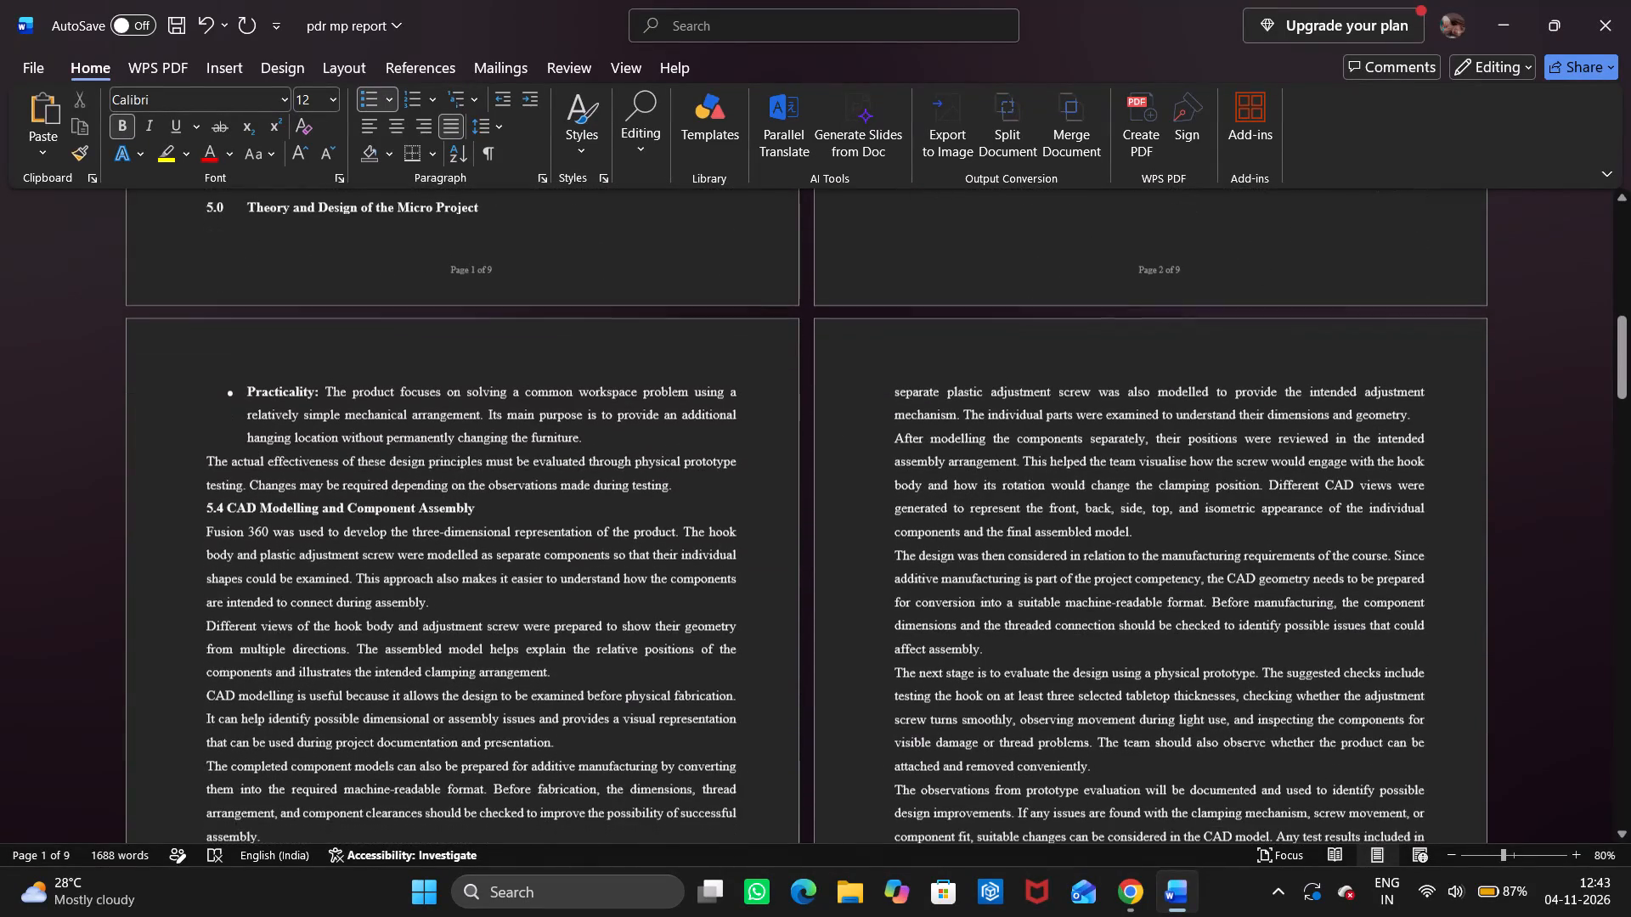
scroll(774, 650, down, 2)
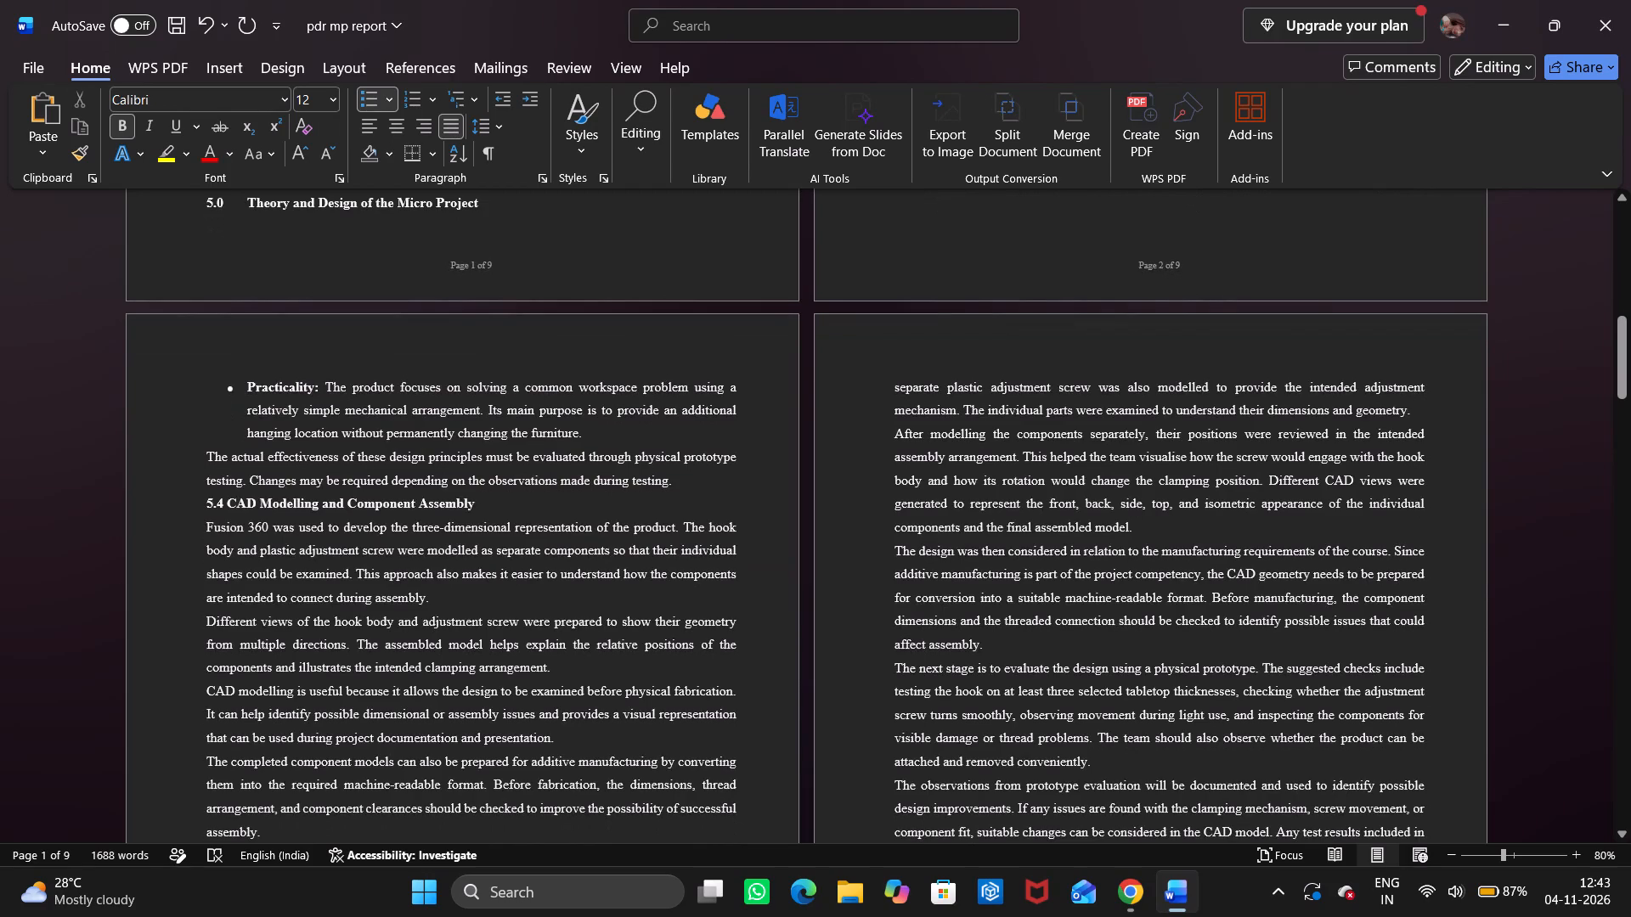
scroll(774, 650, down, 1)
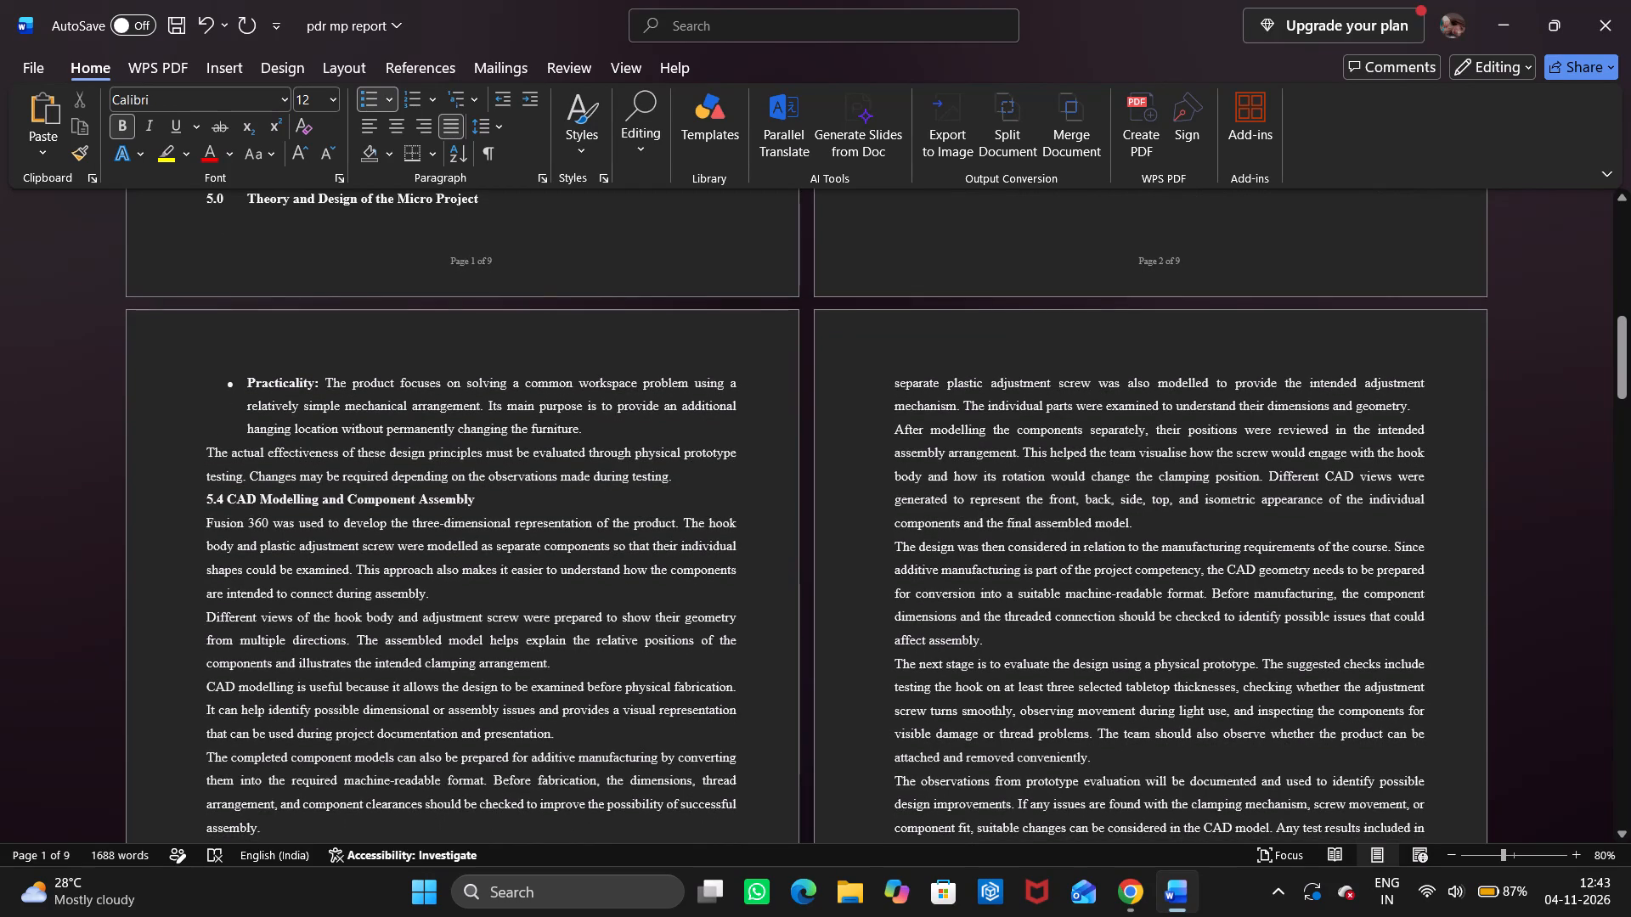
scroll(774, 650, down, 1)
scroll(207, 500, down, 1)
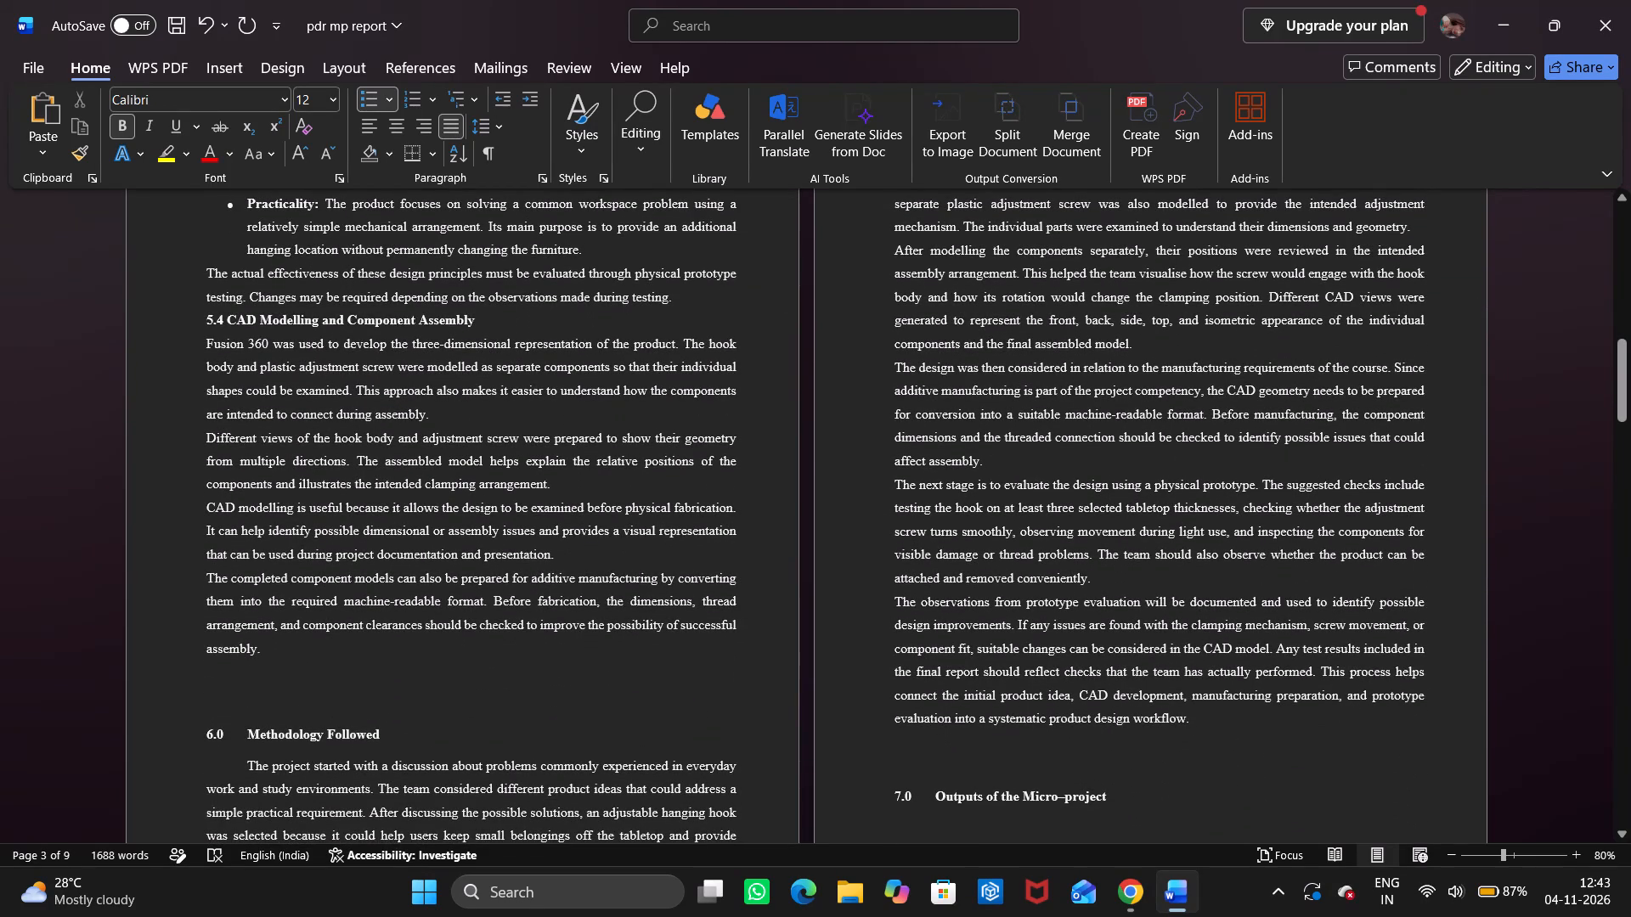
drag(202, 314, 361, 578)
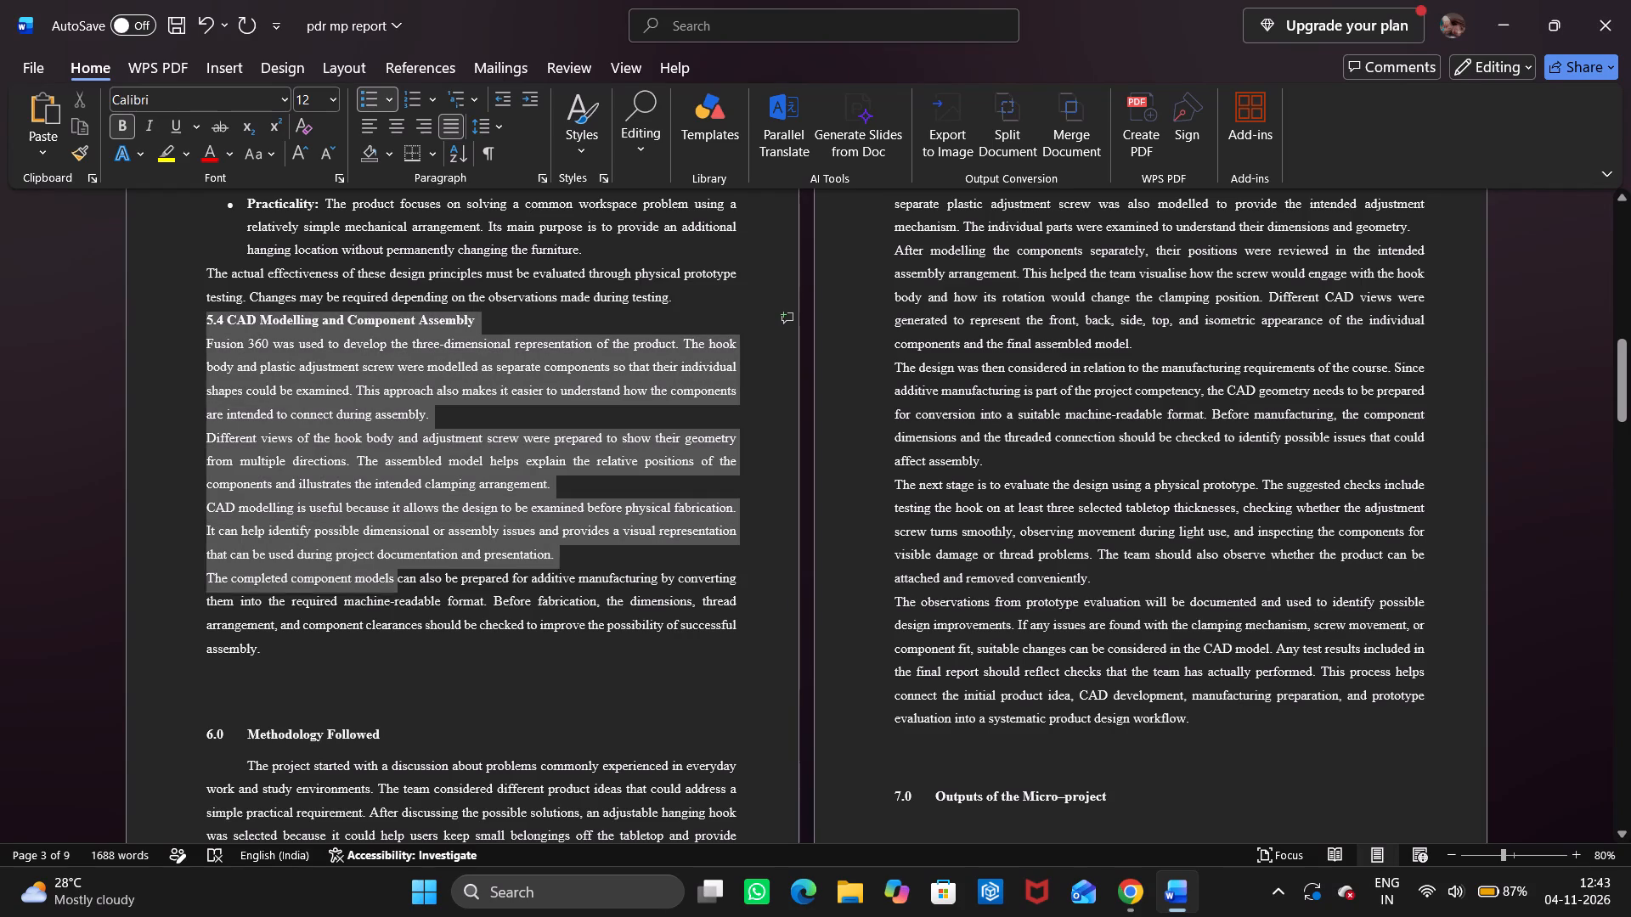
drag(361, 578, 375, 693)
key(BackSpace)
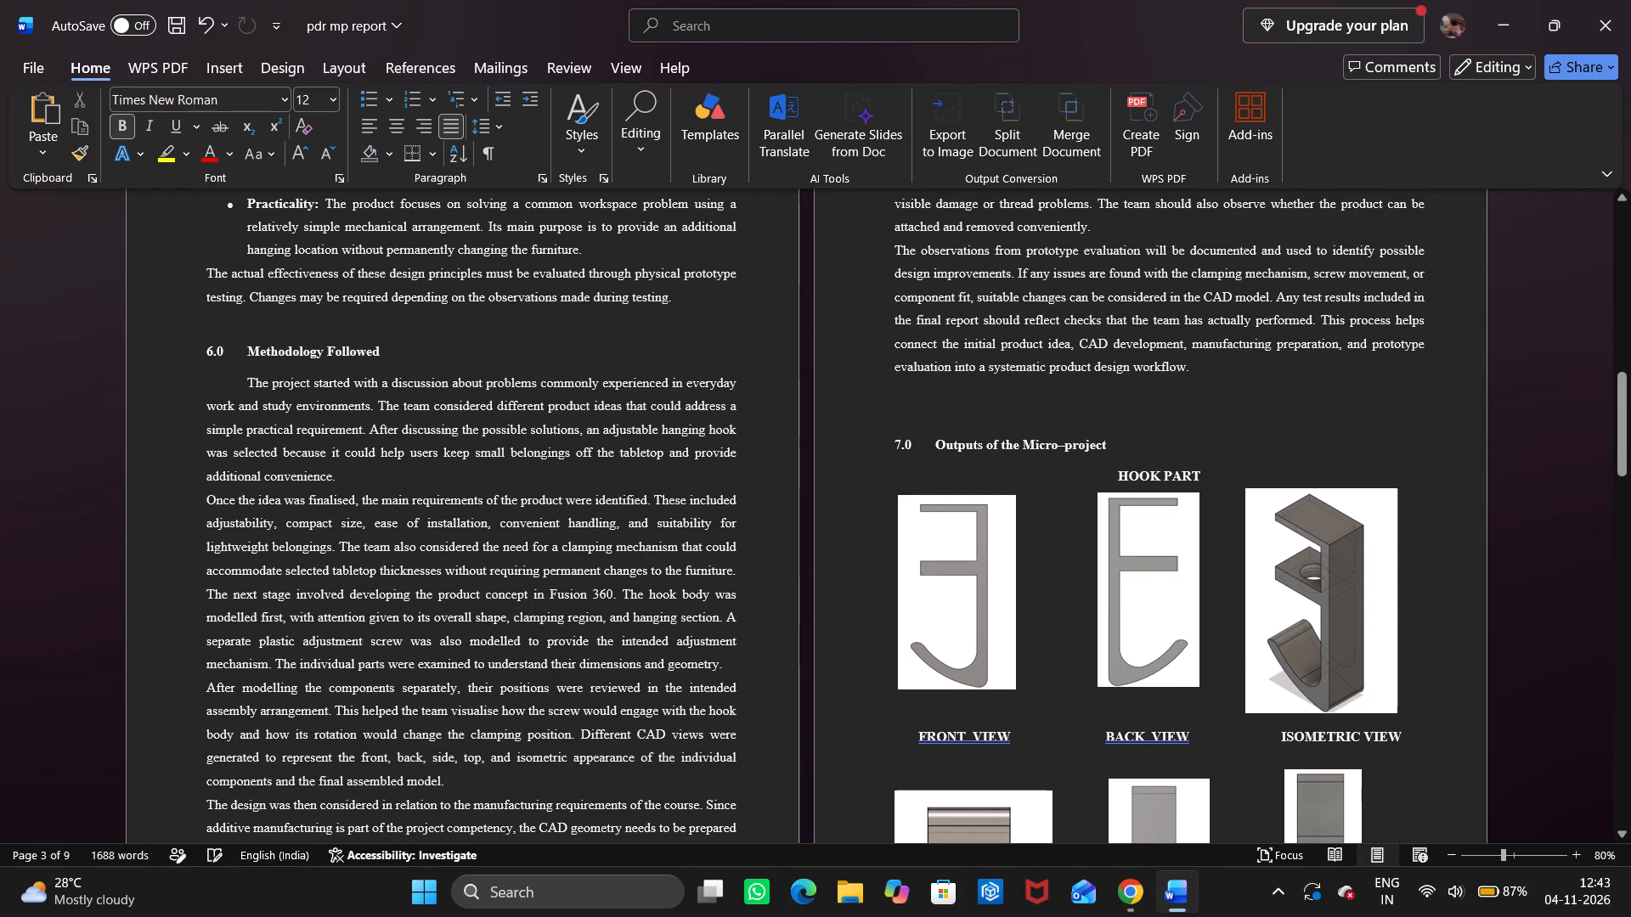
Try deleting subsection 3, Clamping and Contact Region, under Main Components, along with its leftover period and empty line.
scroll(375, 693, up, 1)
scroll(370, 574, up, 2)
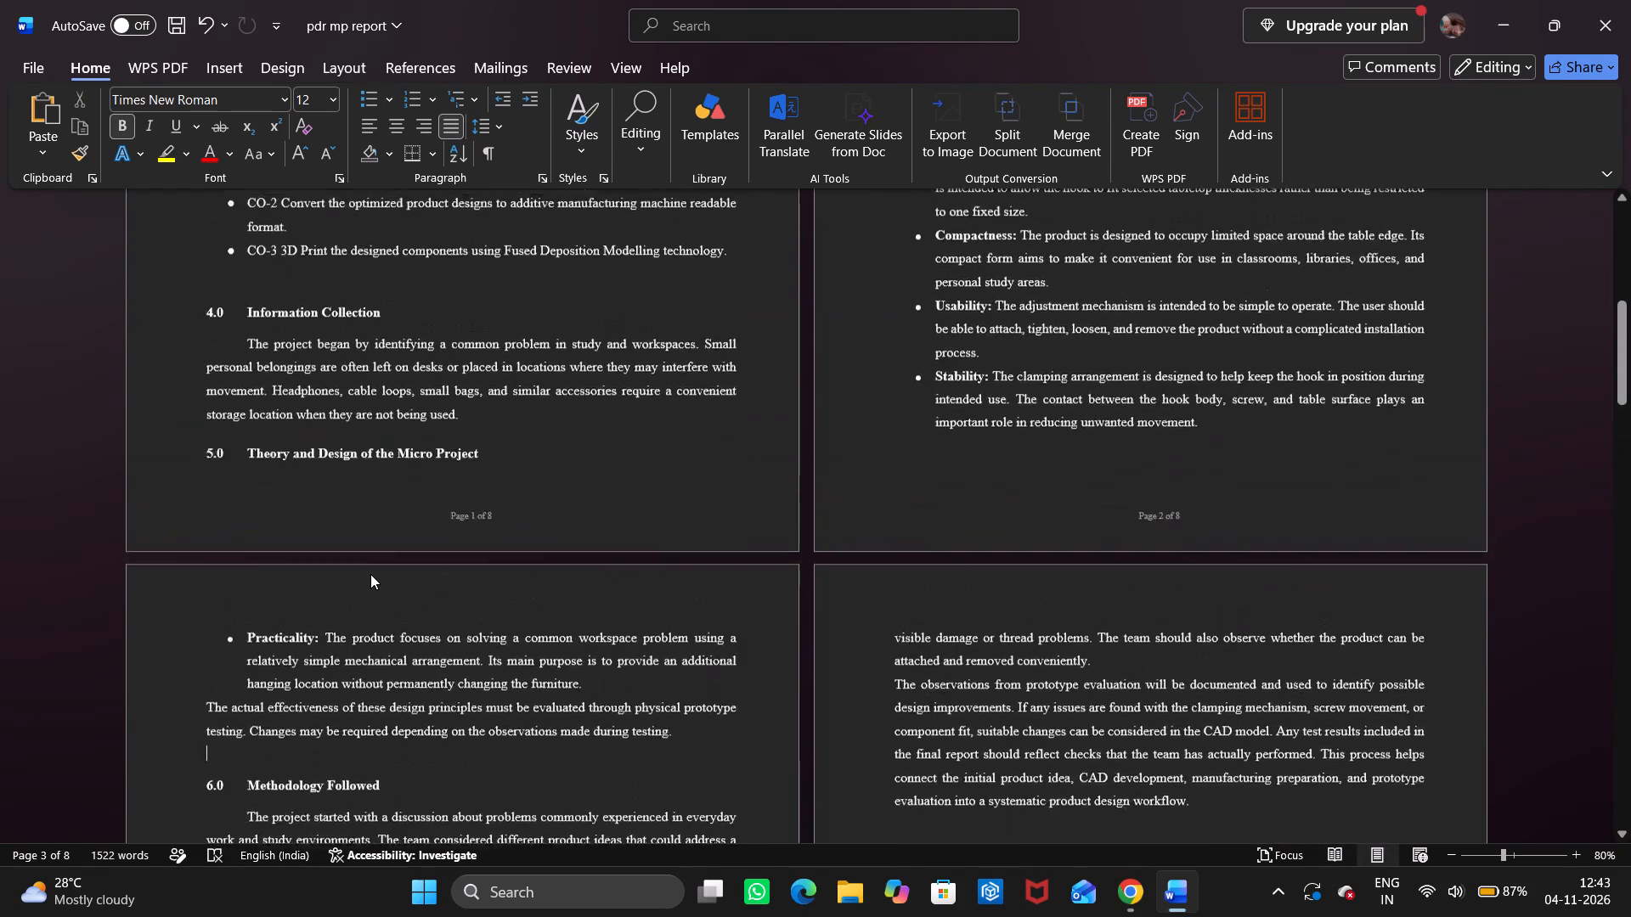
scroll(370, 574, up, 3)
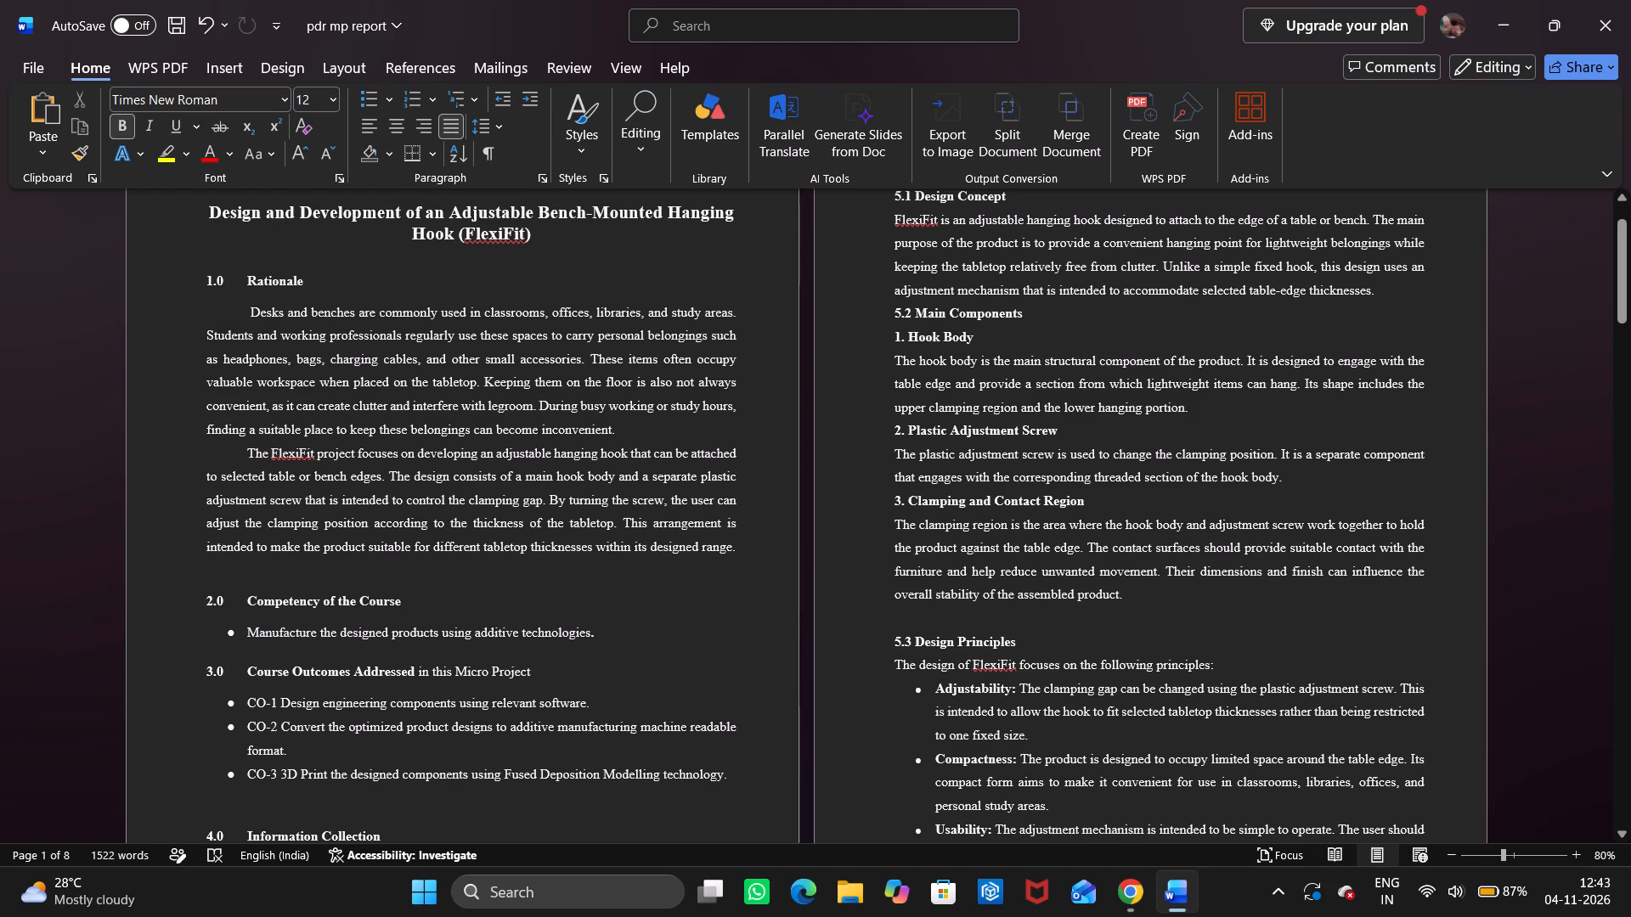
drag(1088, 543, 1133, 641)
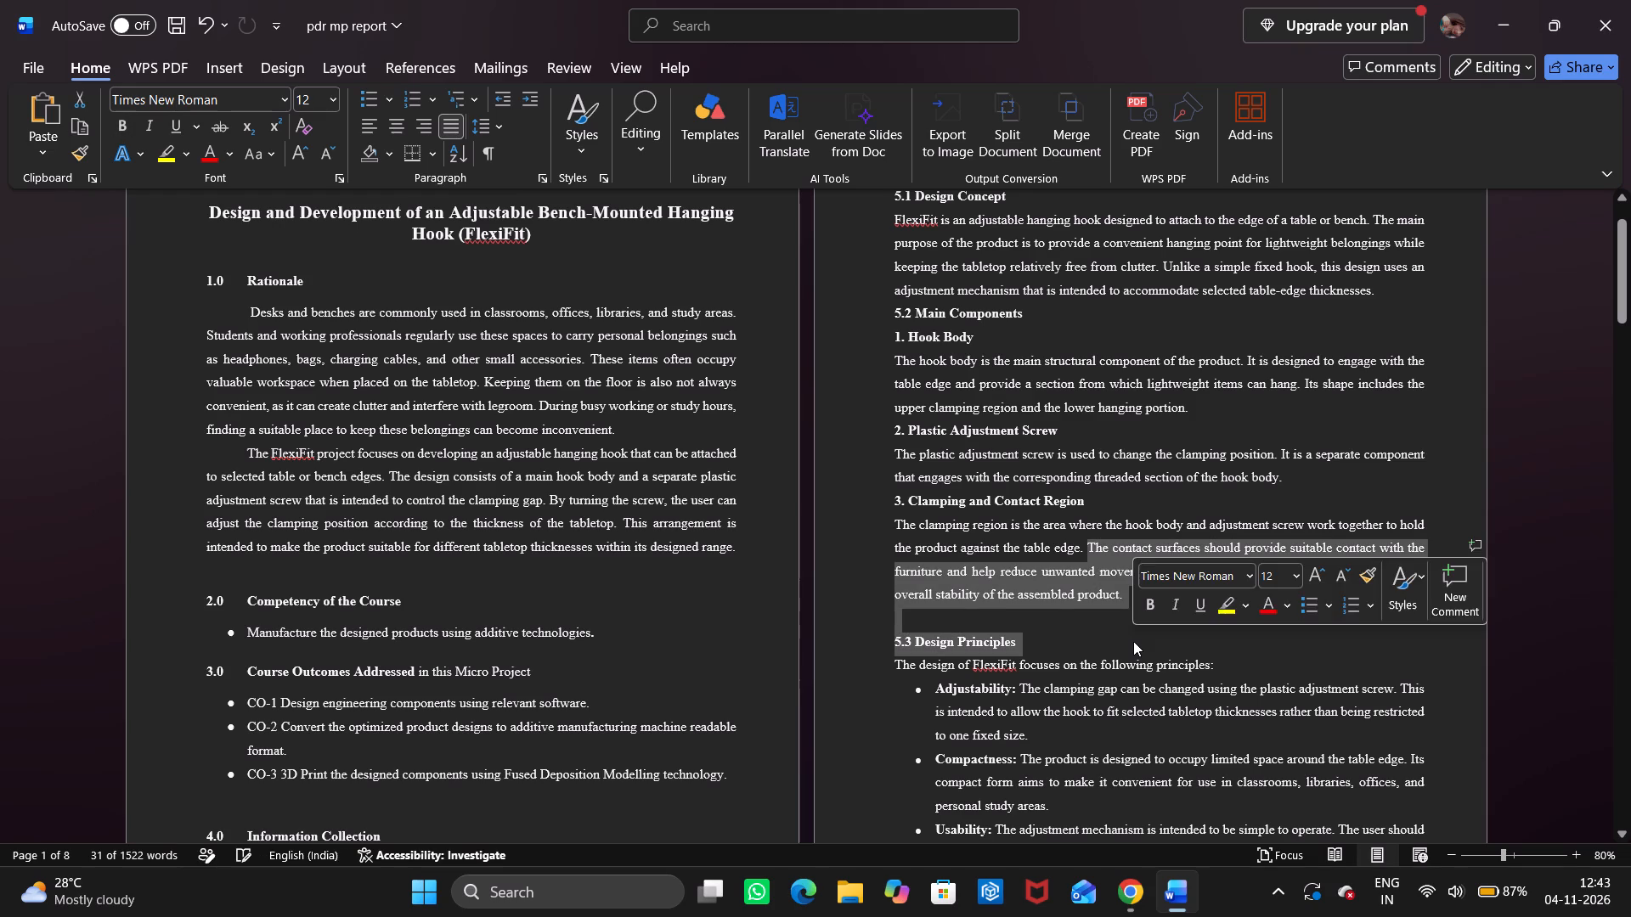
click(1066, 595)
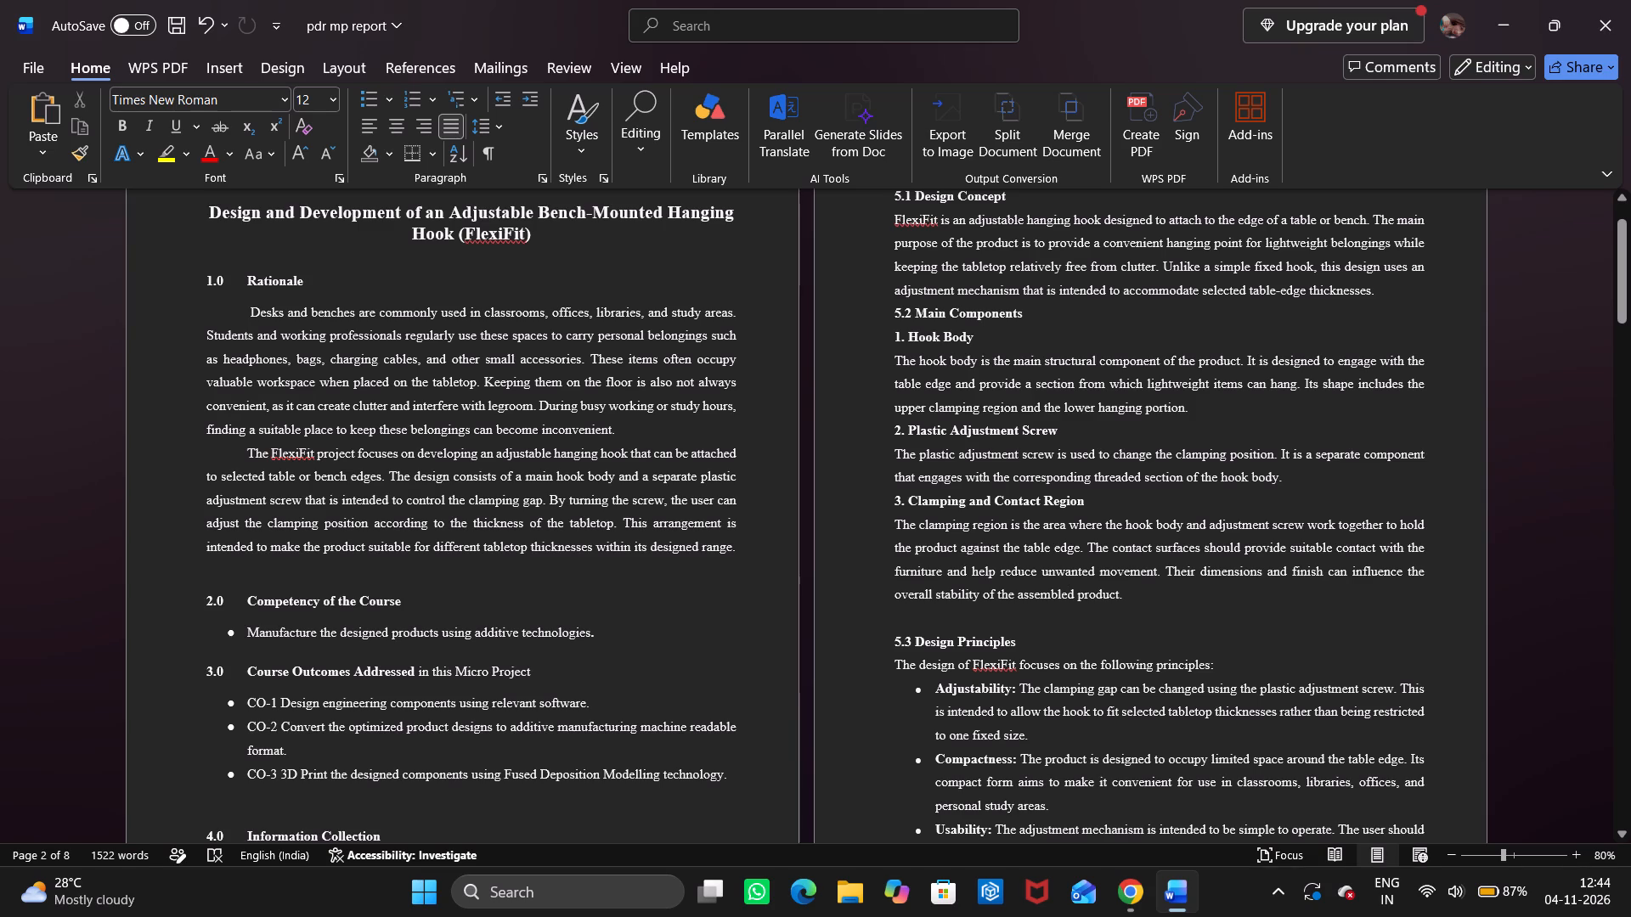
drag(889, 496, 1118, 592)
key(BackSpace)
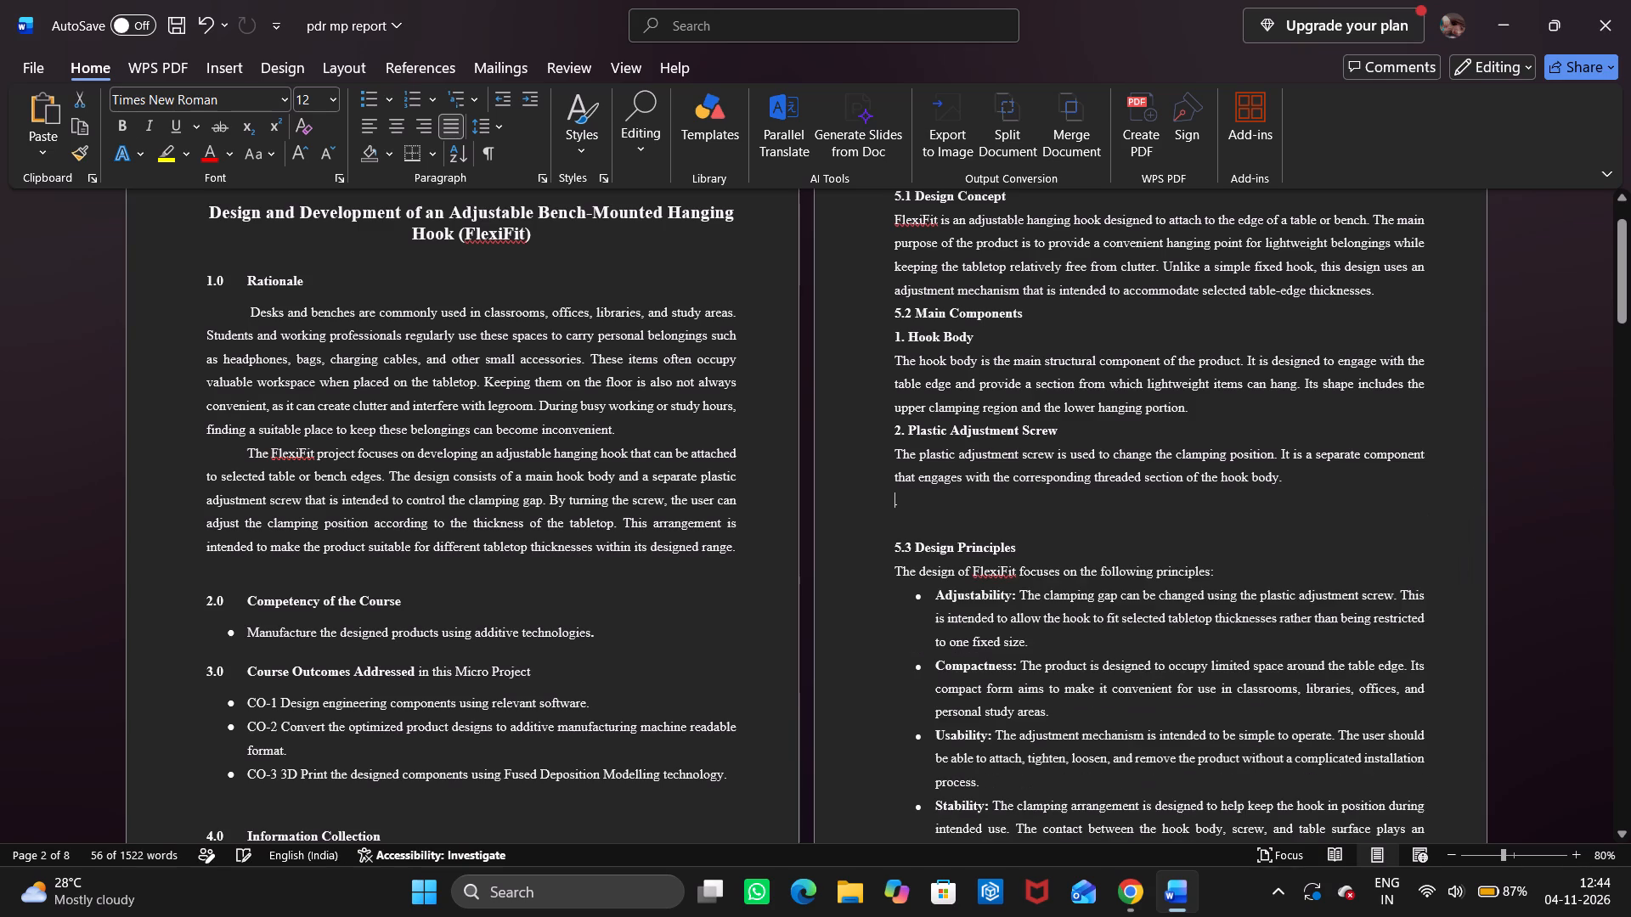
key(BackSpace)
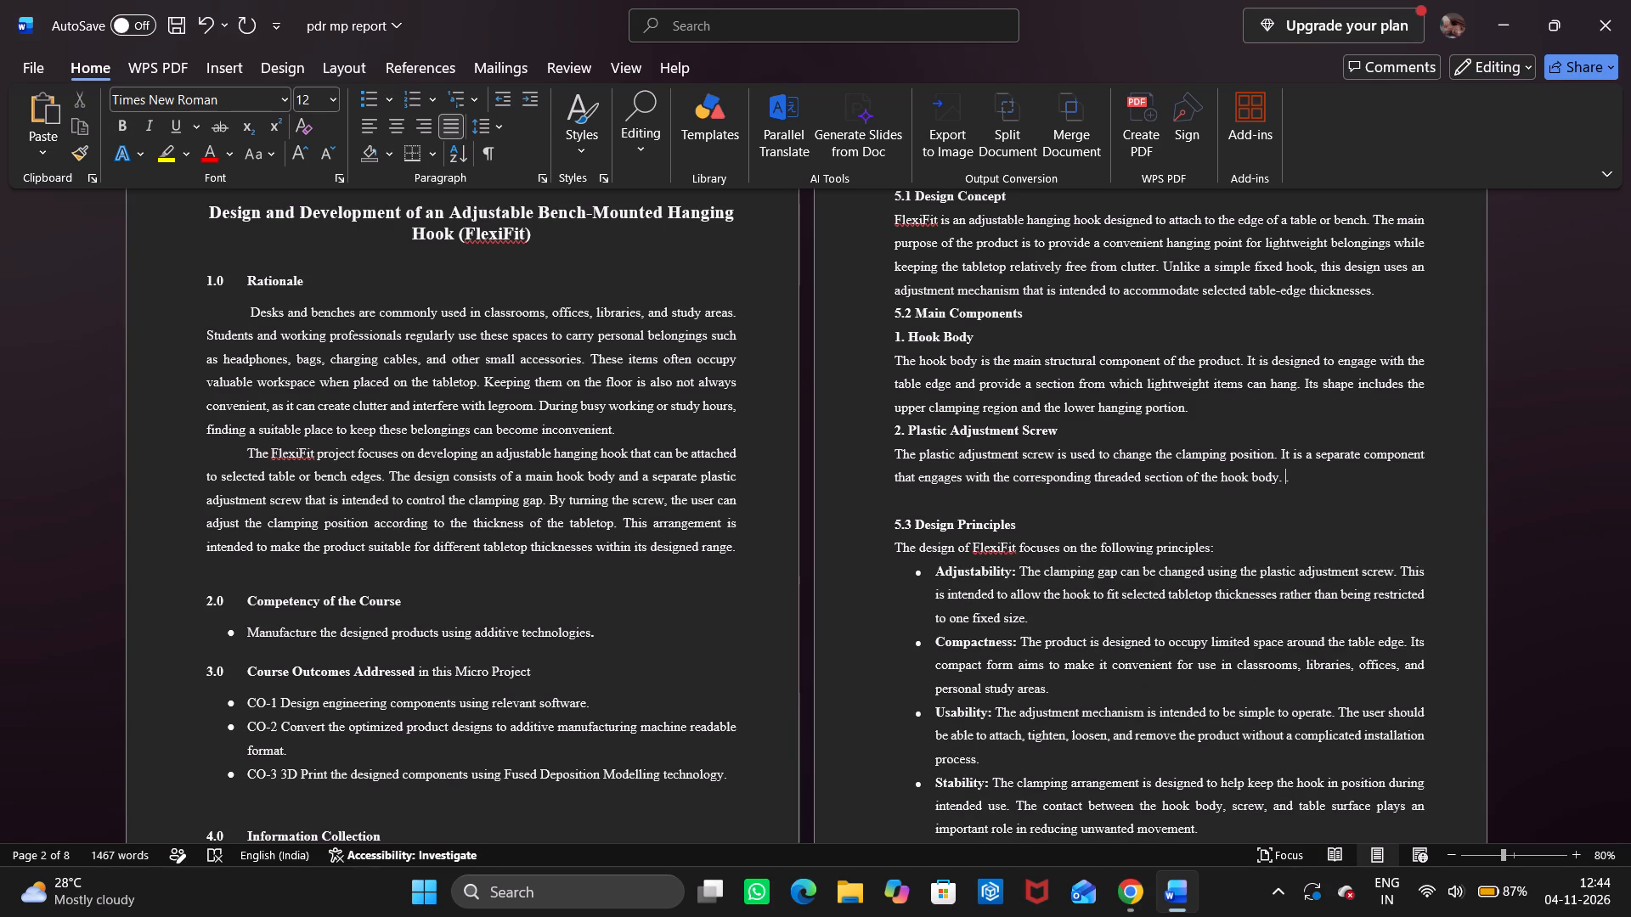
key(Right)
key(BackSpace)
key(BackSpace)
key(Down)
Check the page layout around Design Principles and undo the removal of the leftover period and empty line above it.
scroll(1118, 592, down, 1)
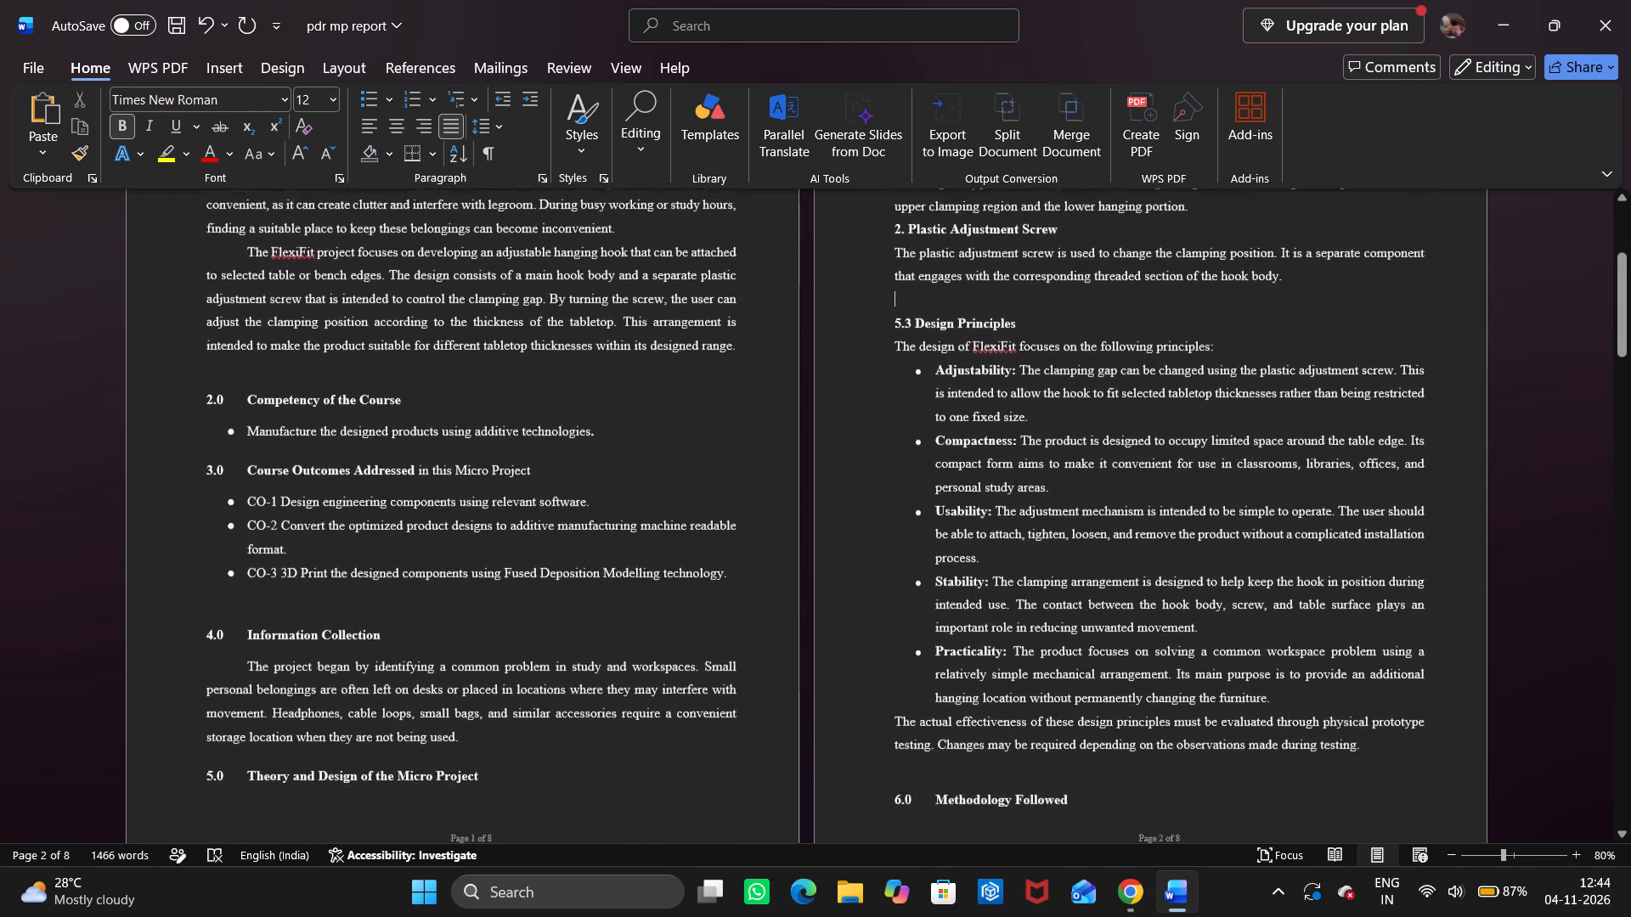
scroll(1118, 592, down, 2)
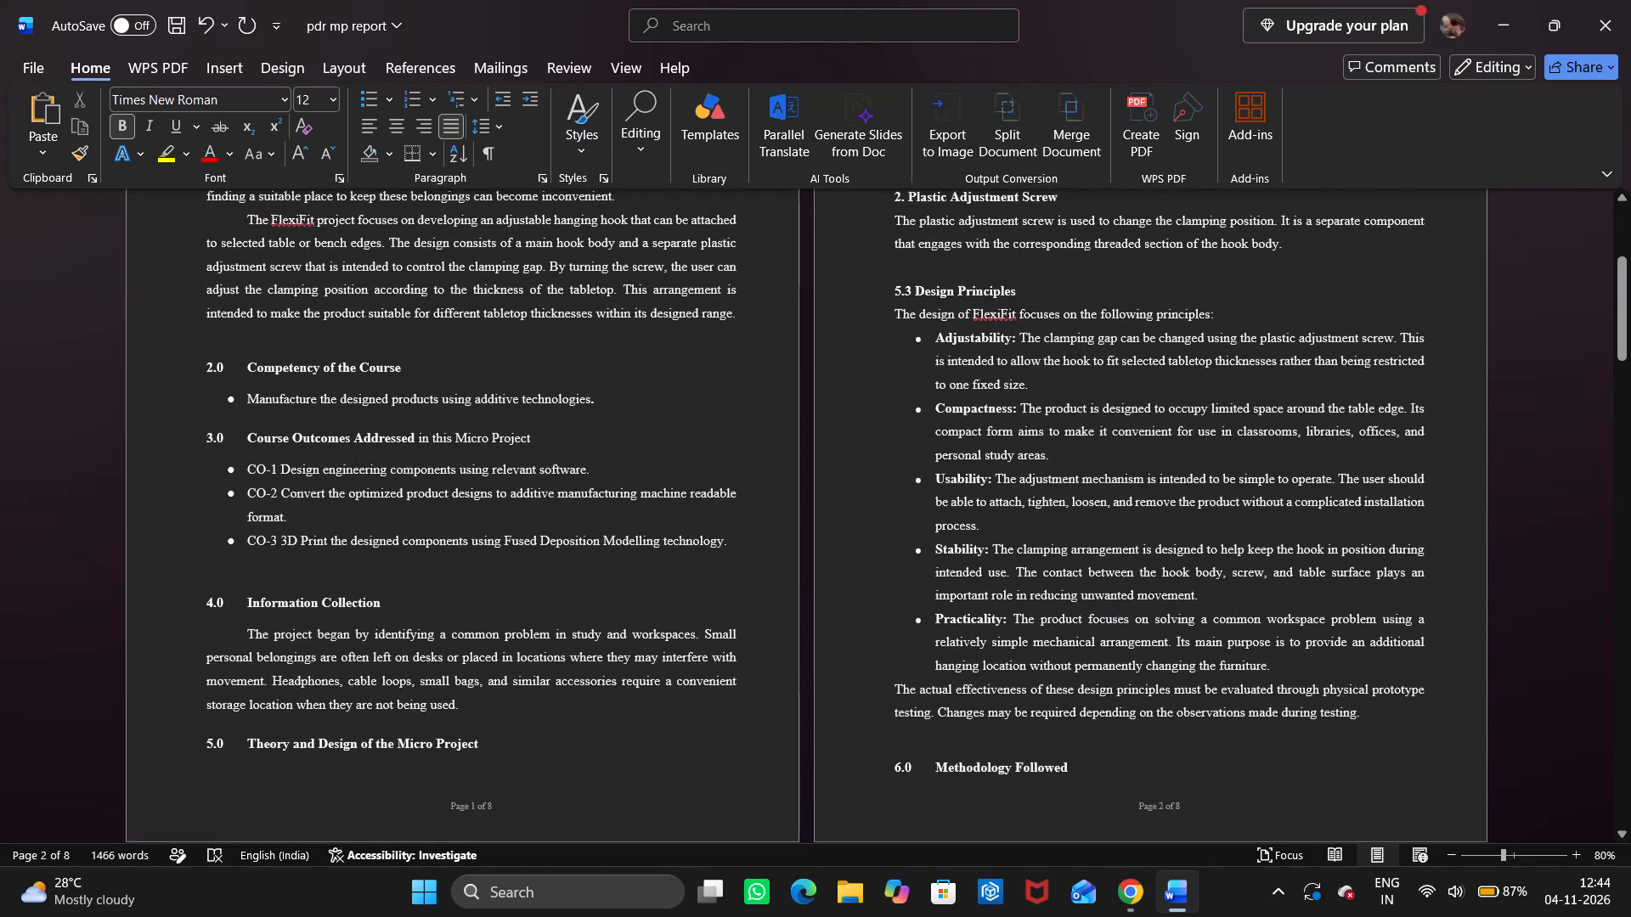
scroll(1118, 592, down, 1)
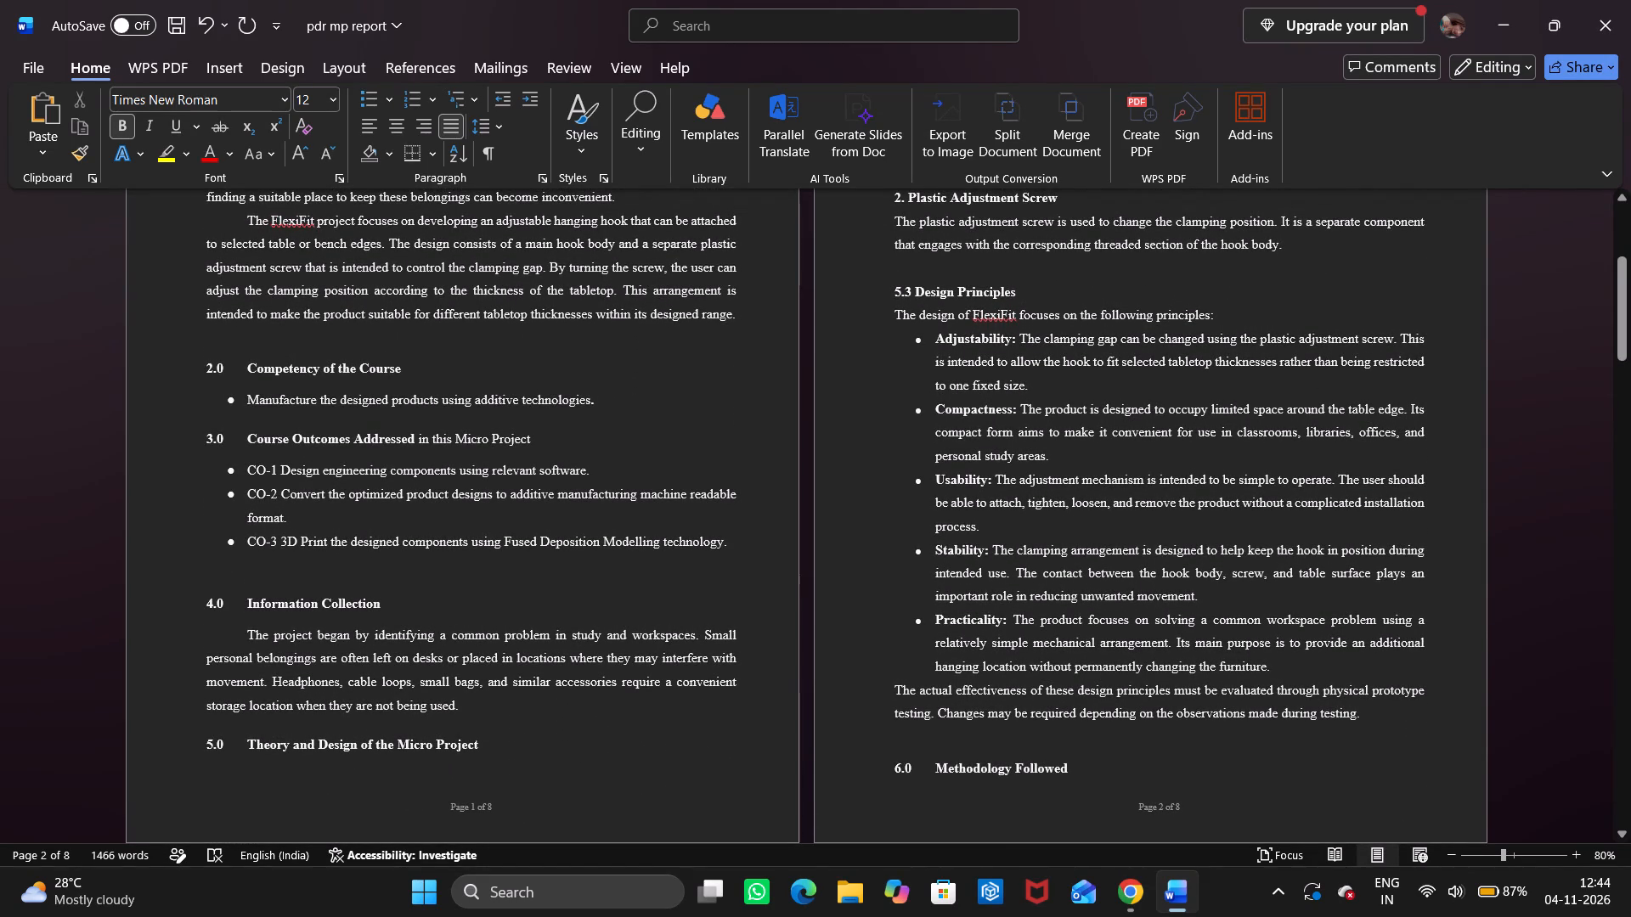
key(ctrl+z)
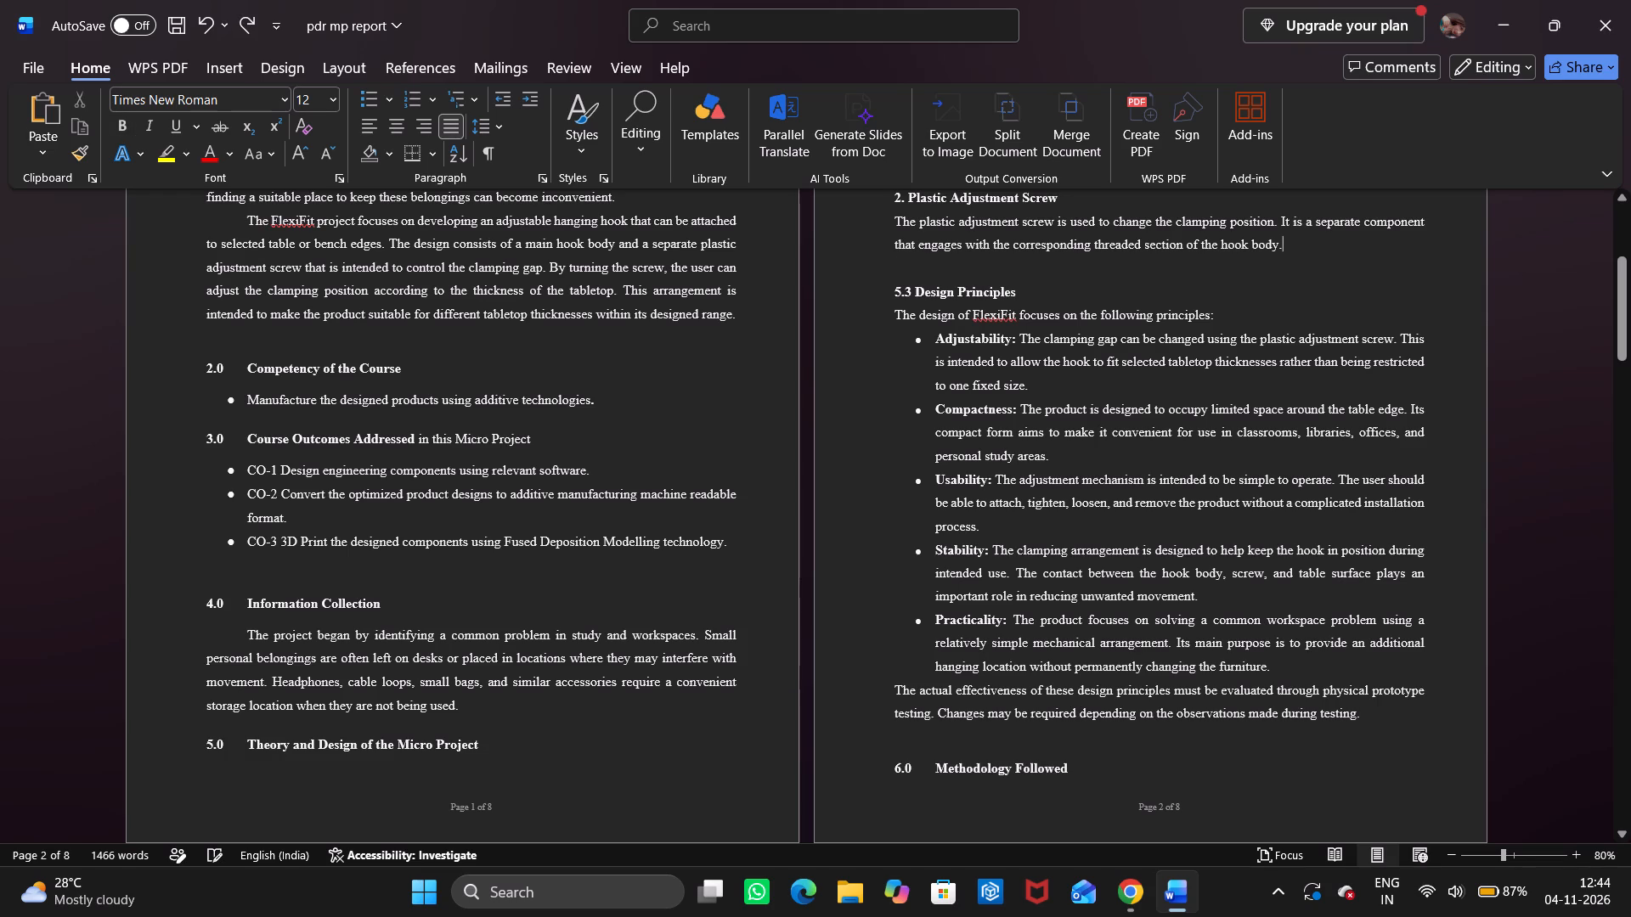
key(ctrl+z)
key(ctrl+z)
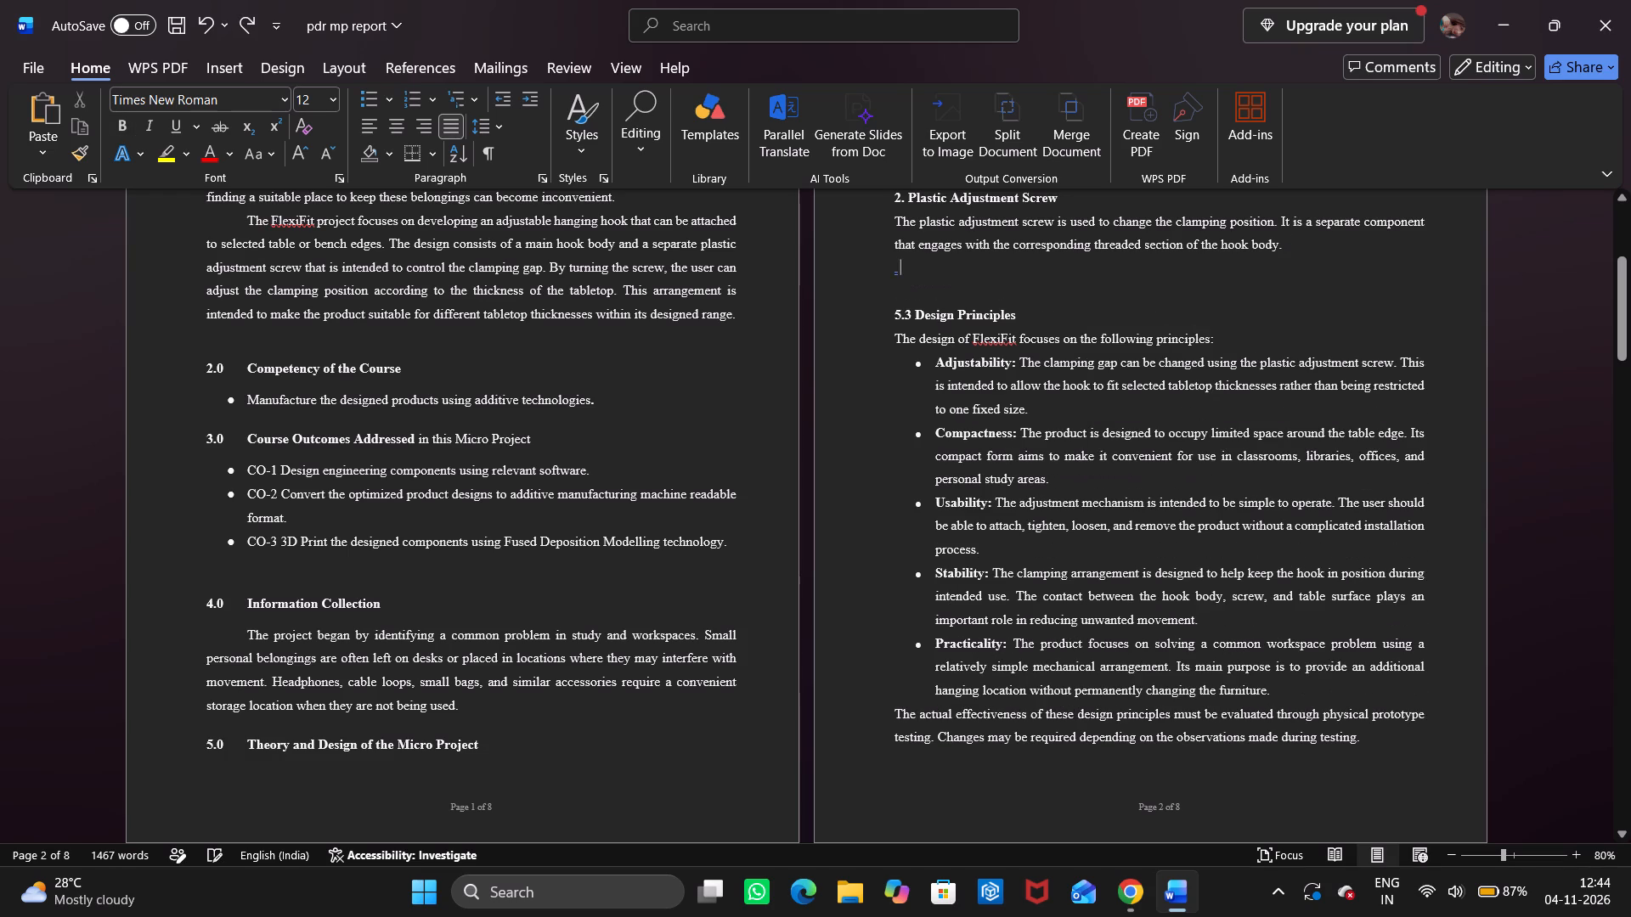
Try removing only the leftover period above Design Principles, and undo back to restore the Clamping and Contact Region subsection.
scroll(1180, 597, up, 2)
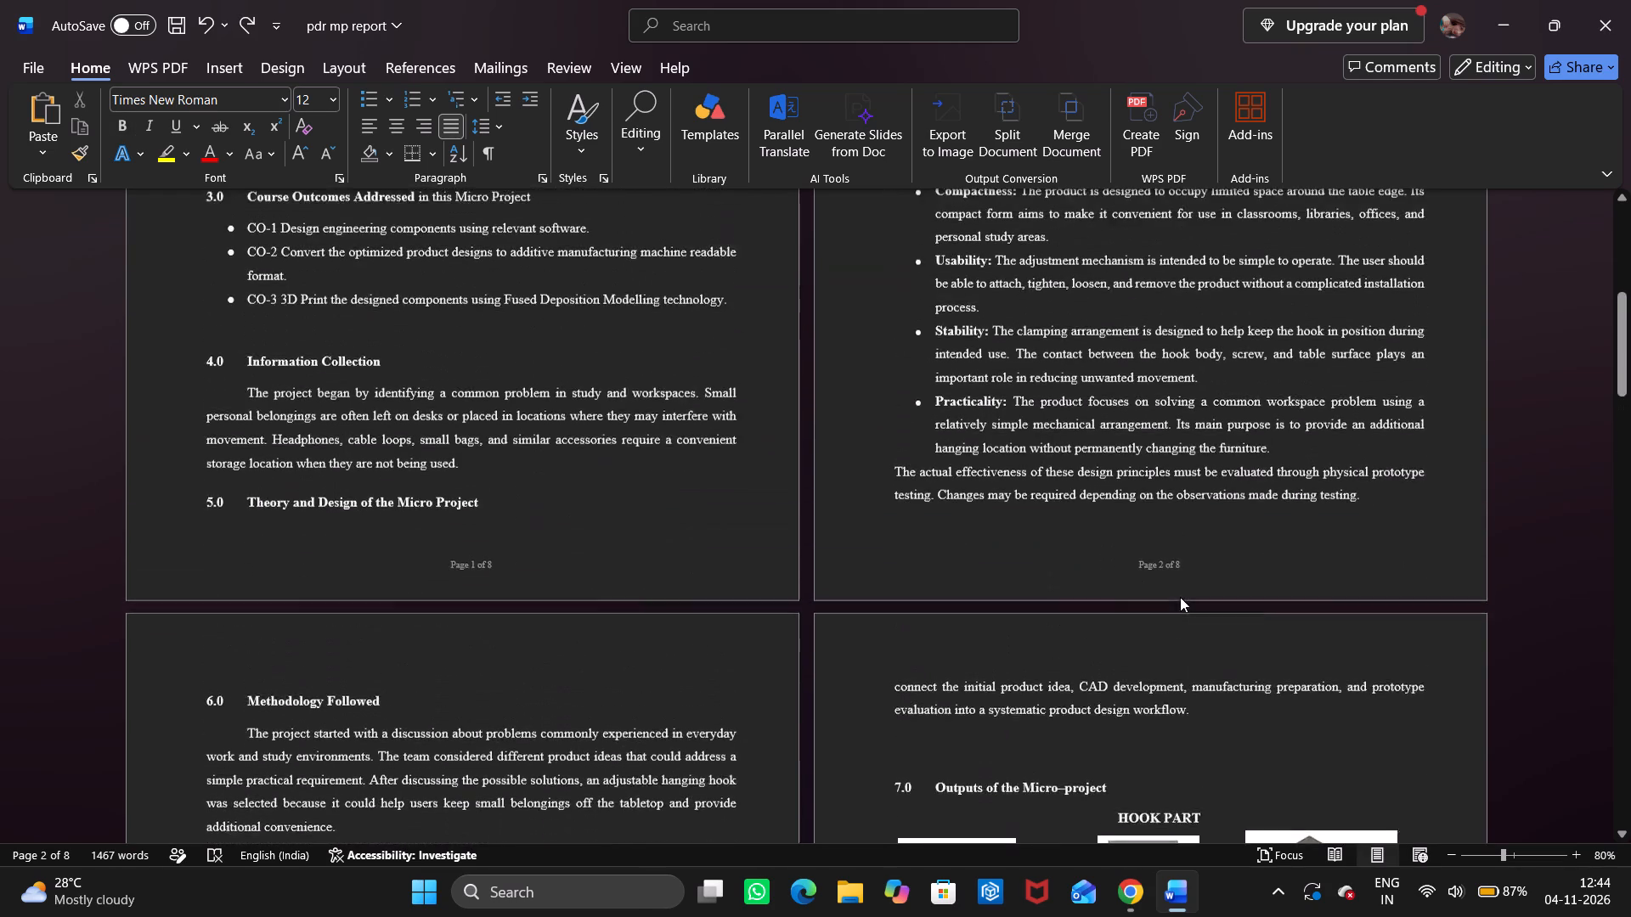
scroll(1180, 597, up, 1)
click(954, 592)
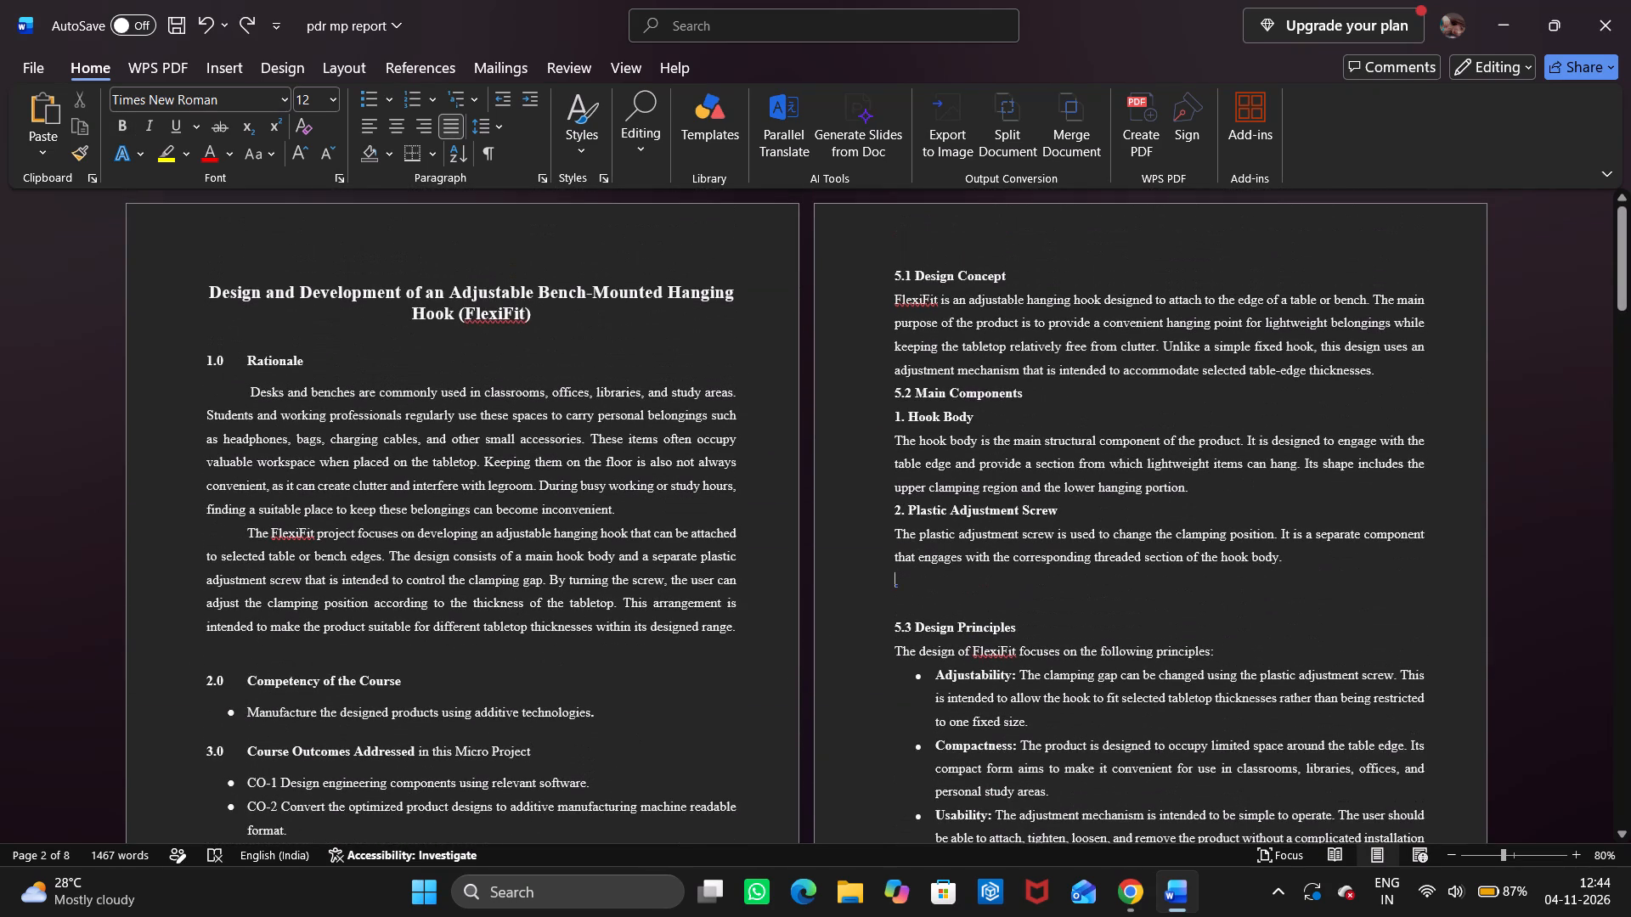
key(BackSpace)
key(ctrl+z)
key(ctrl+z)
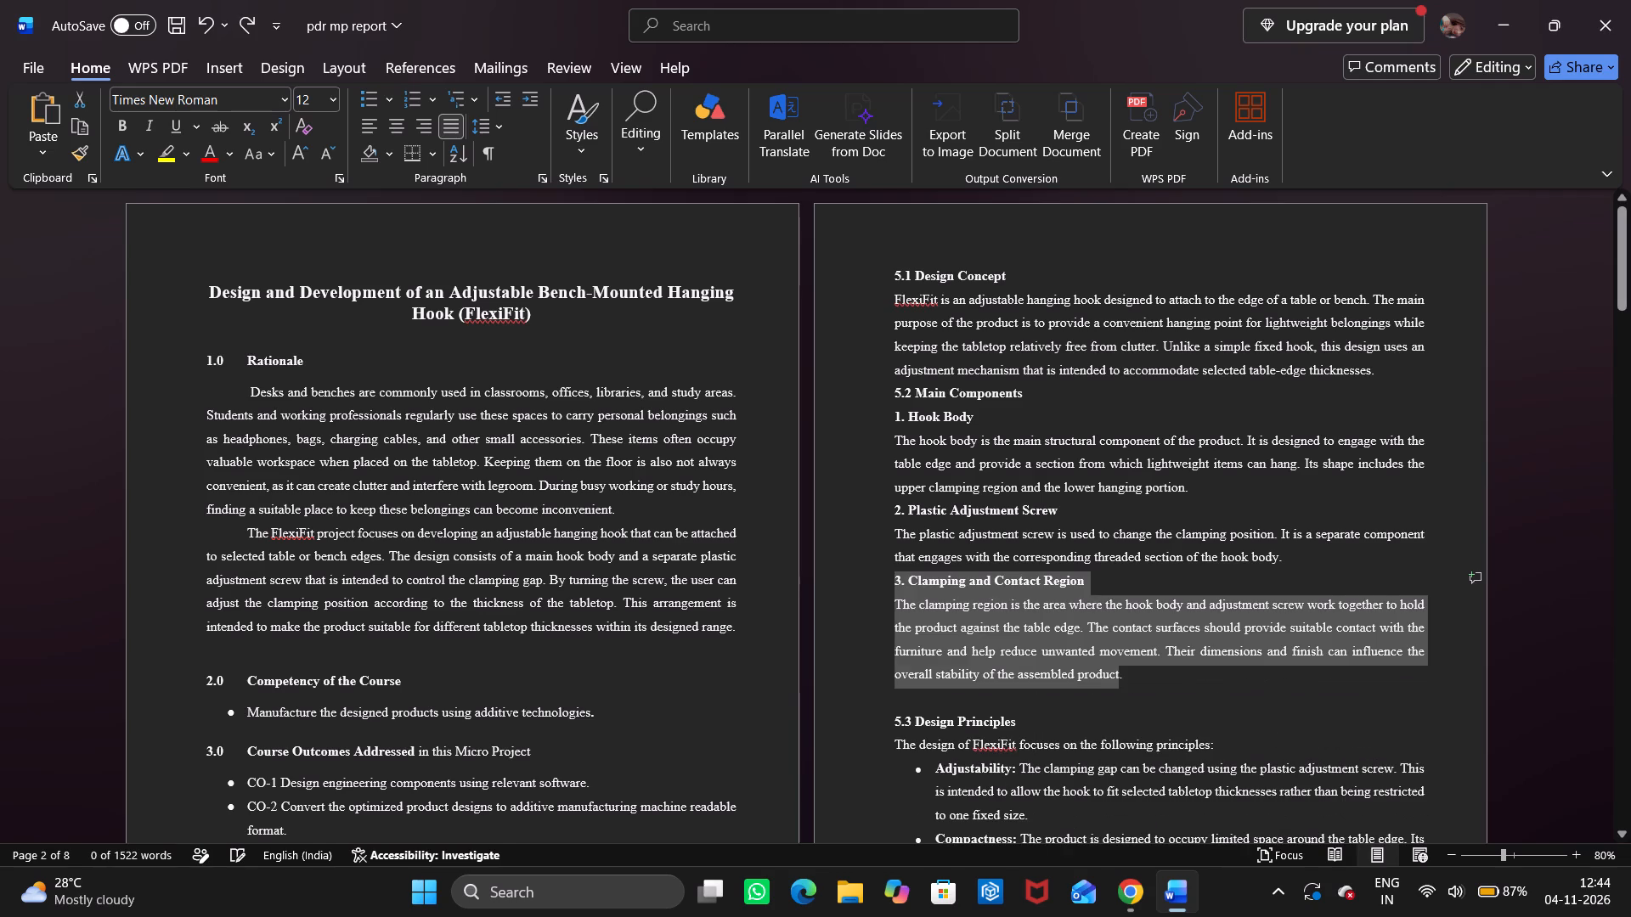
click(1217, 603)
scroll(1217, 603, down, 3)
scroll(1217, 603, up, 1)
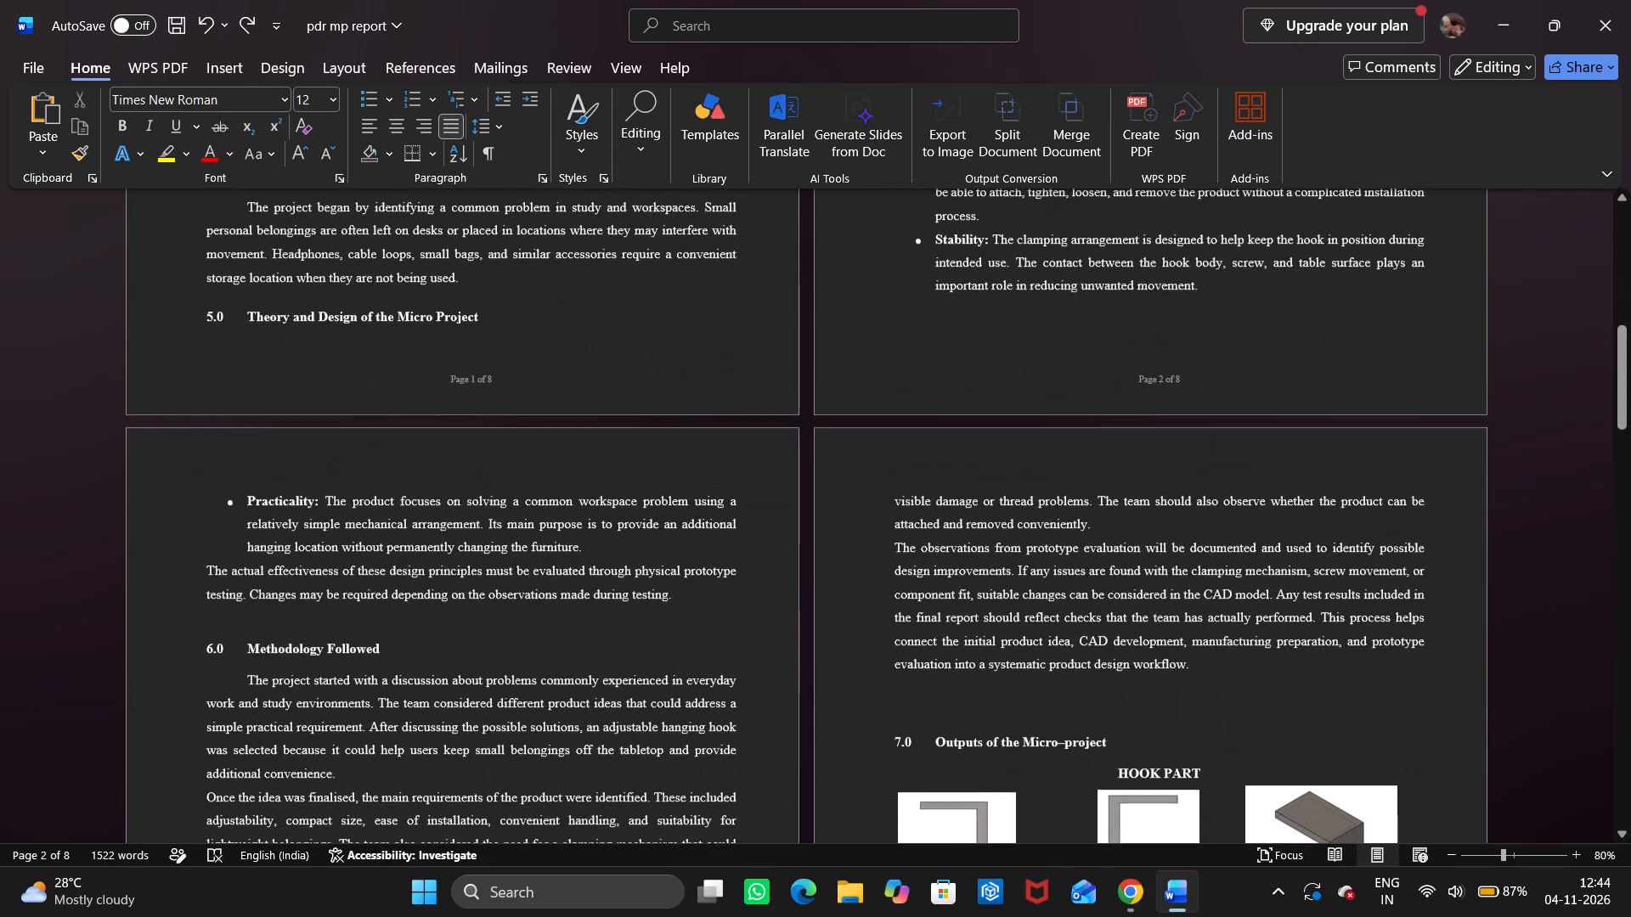
Delete the last sentence of Clamping and Contact Region, about dimensions and finish influencing the overall stability of the assembled product.
scroll(1217, 603, up, 4)
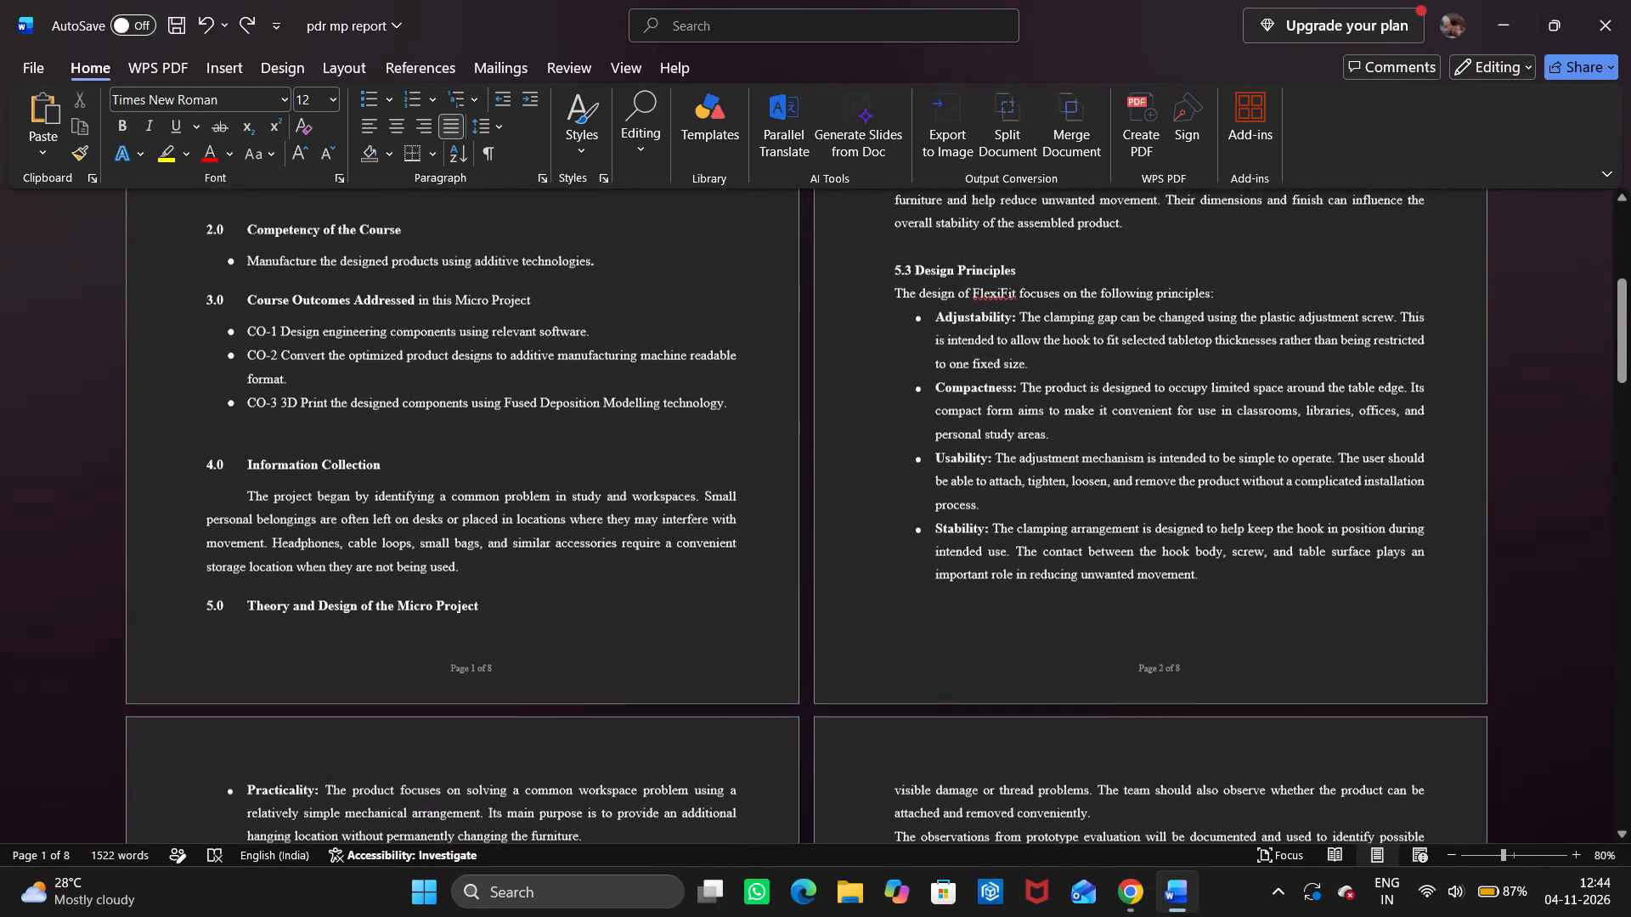
scroll(1217, 603, up, 1)
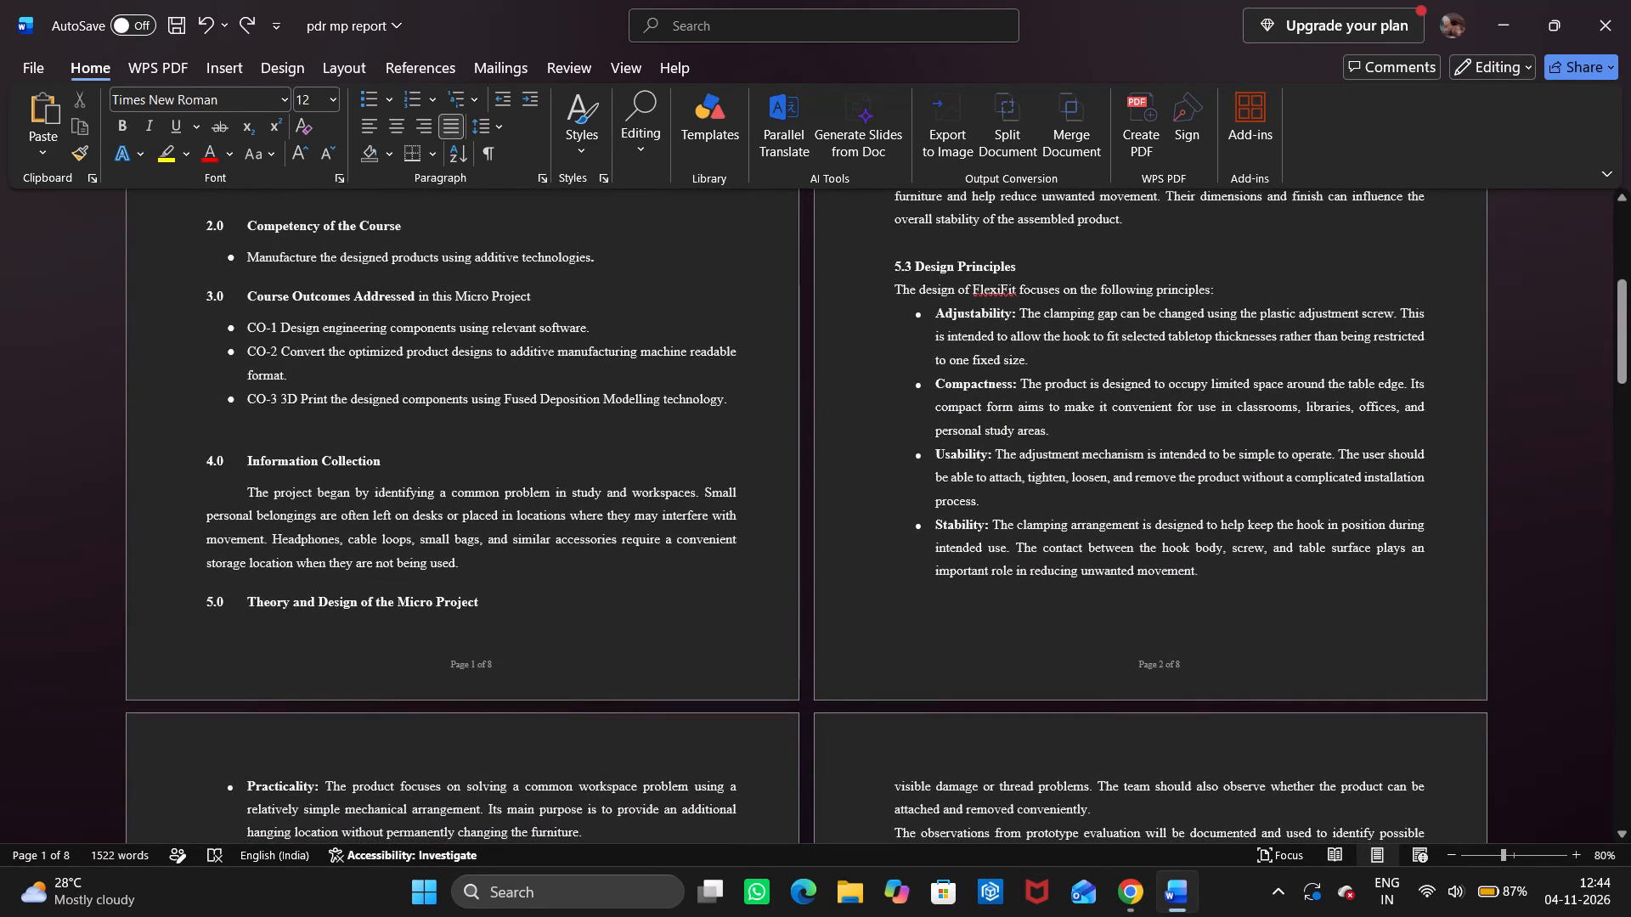
scroll(1217, 603, up, 1)
scroll(1099, 591, up, 1)
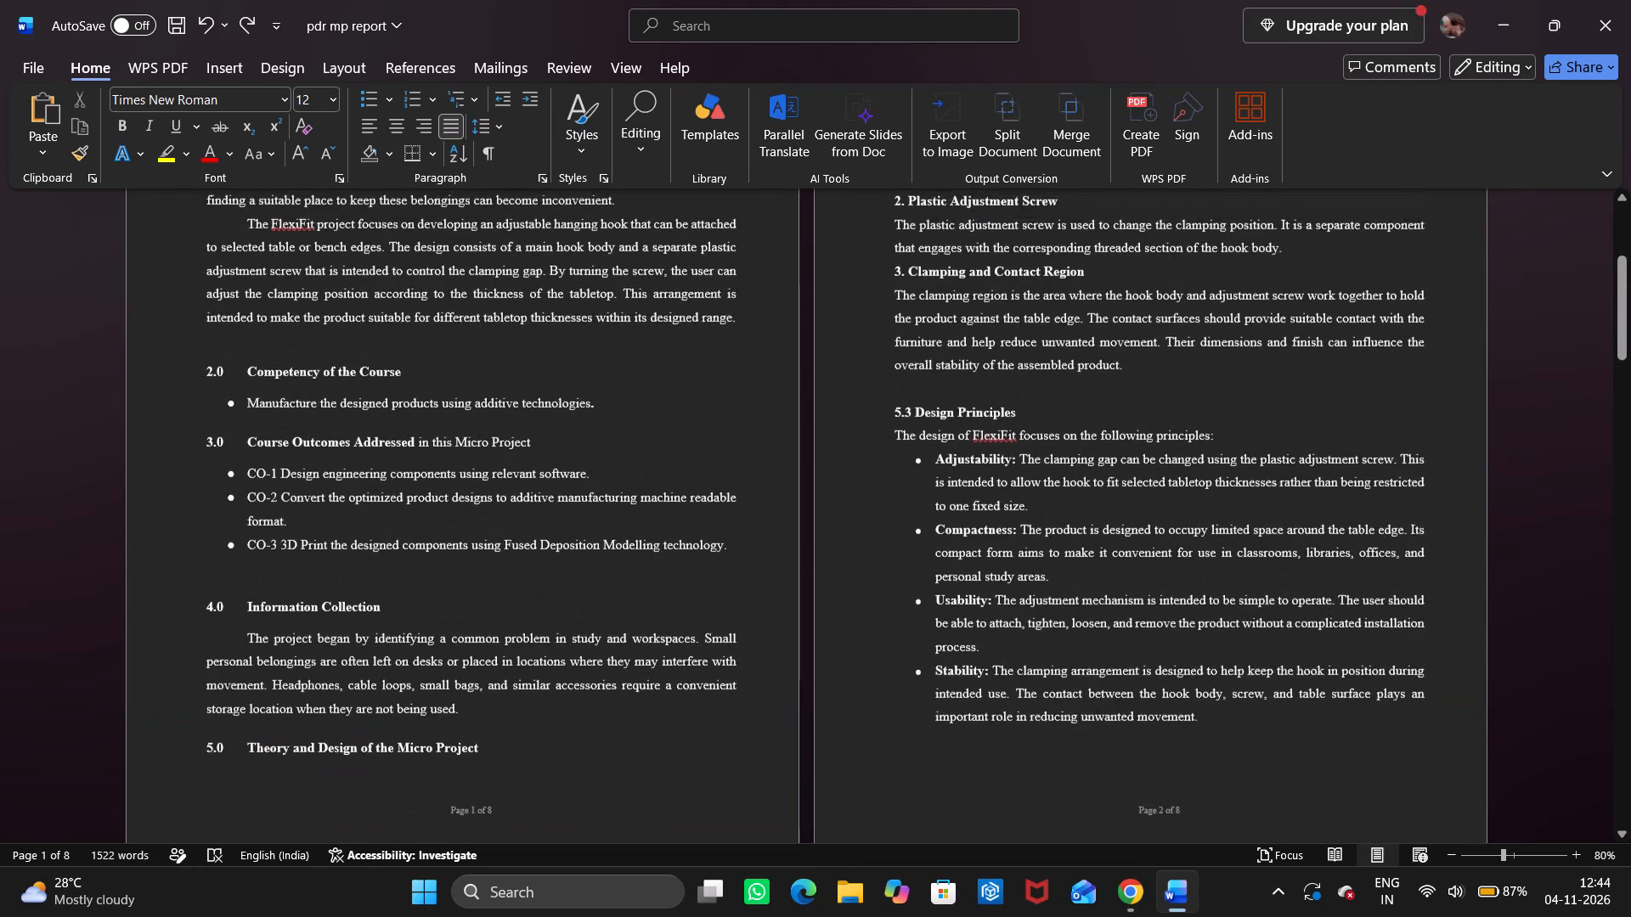
scroll(1099, 591, up, 1)
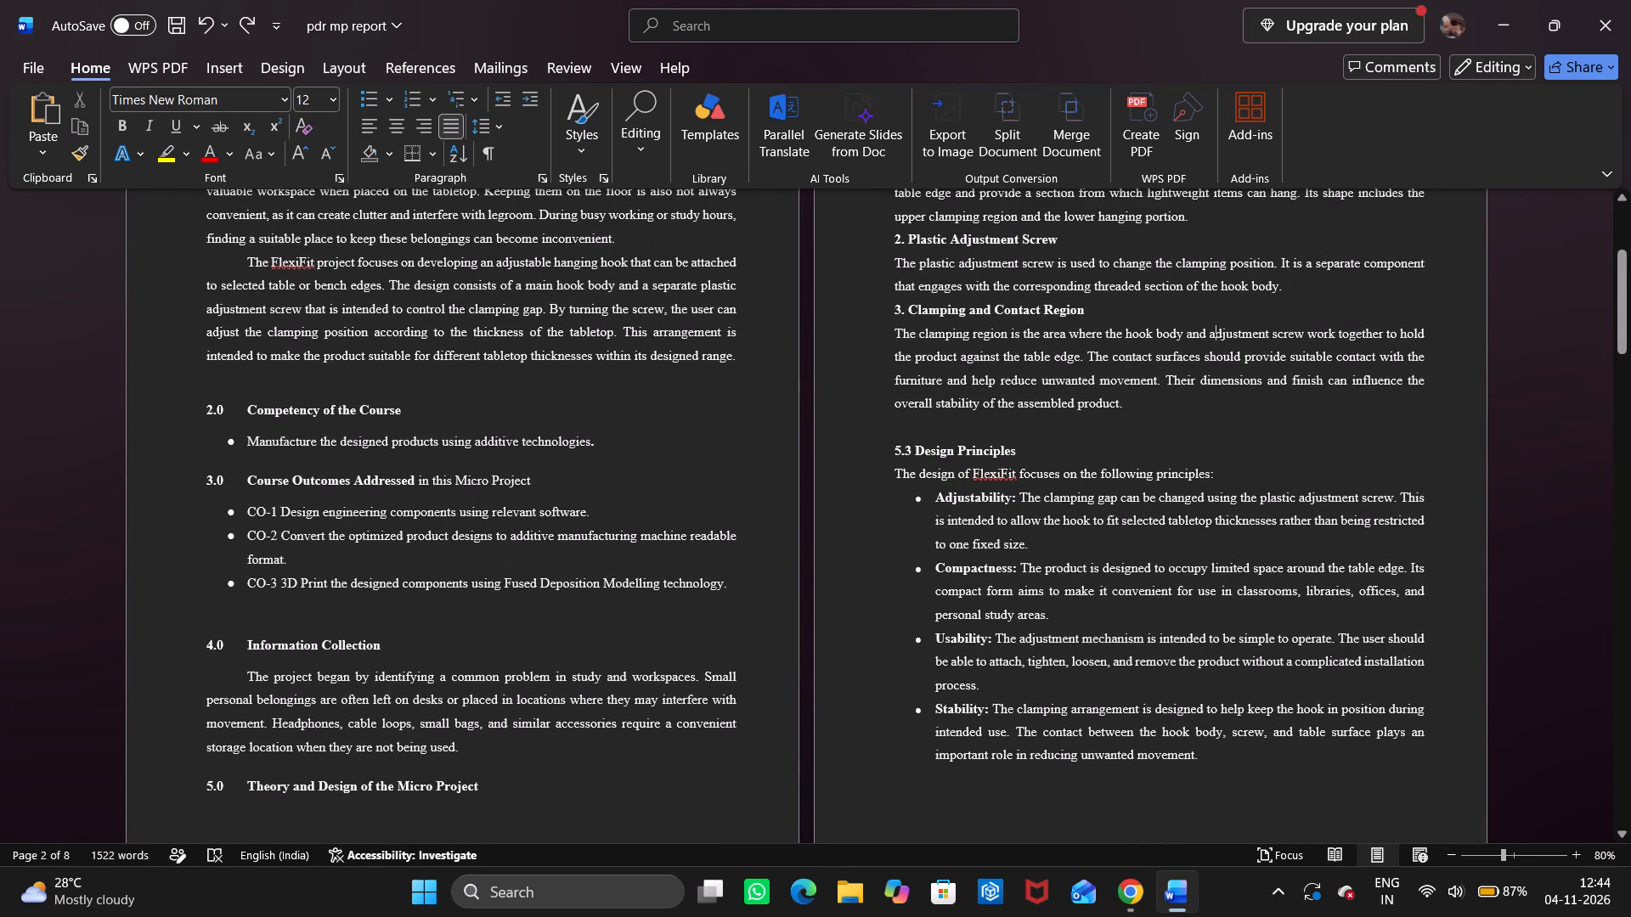
drag(1163, 379, 1168, 402)
key(BackSpace)
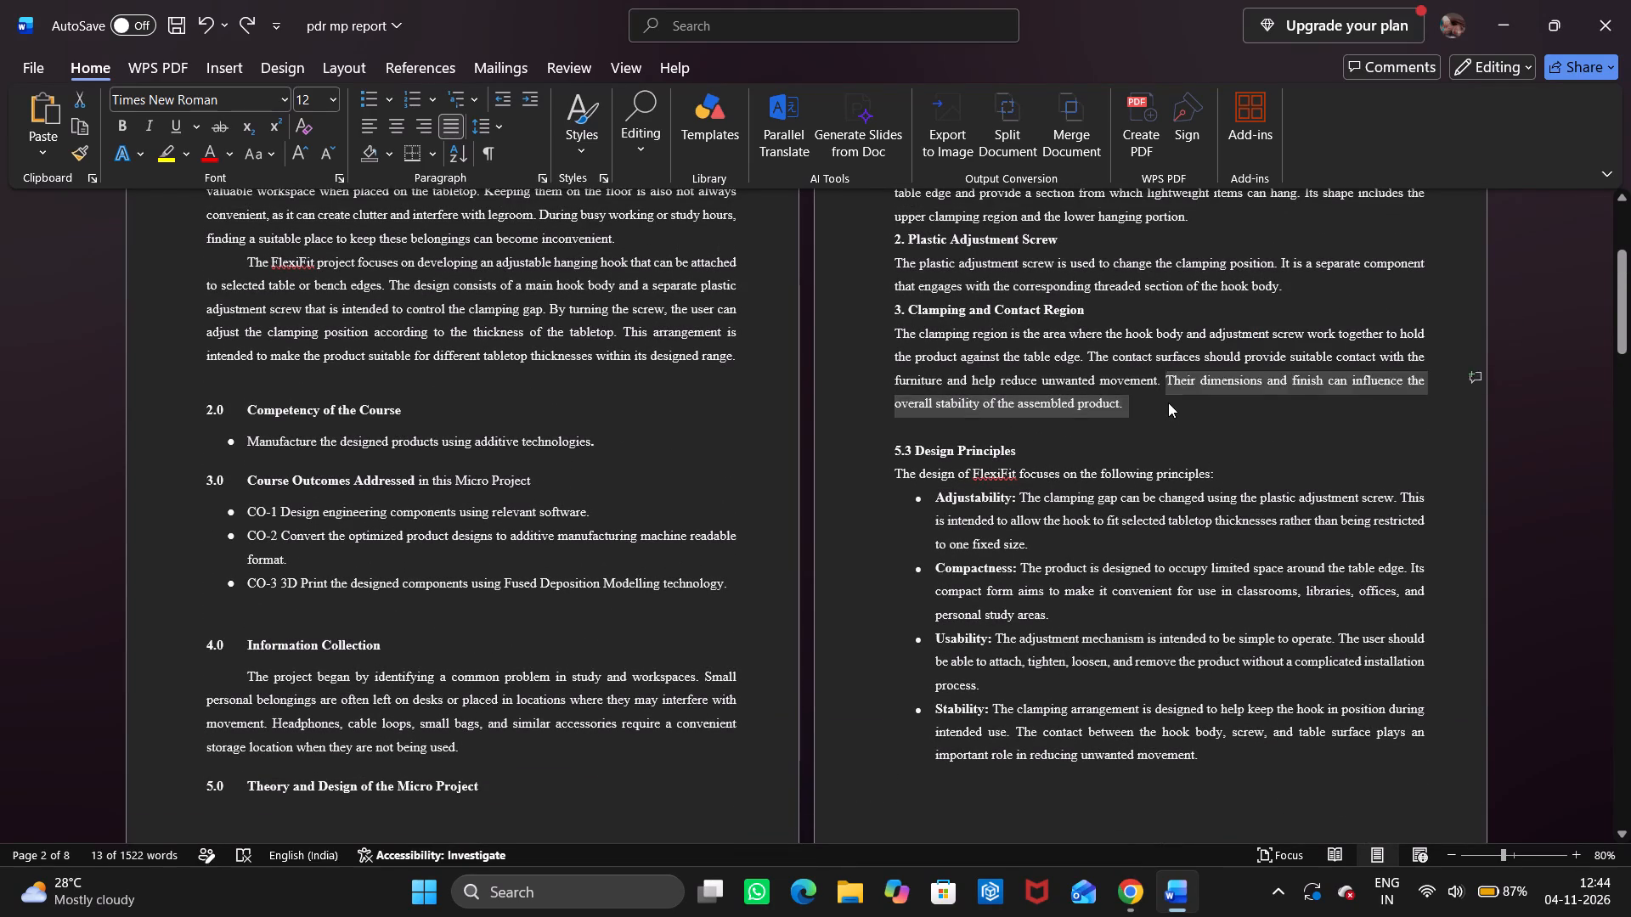
Delete the sentence about contact surfaces from Clamping and Contact Region, ending the remaining text with a period after "table edge".
scroll(1111, 408, up, 1)
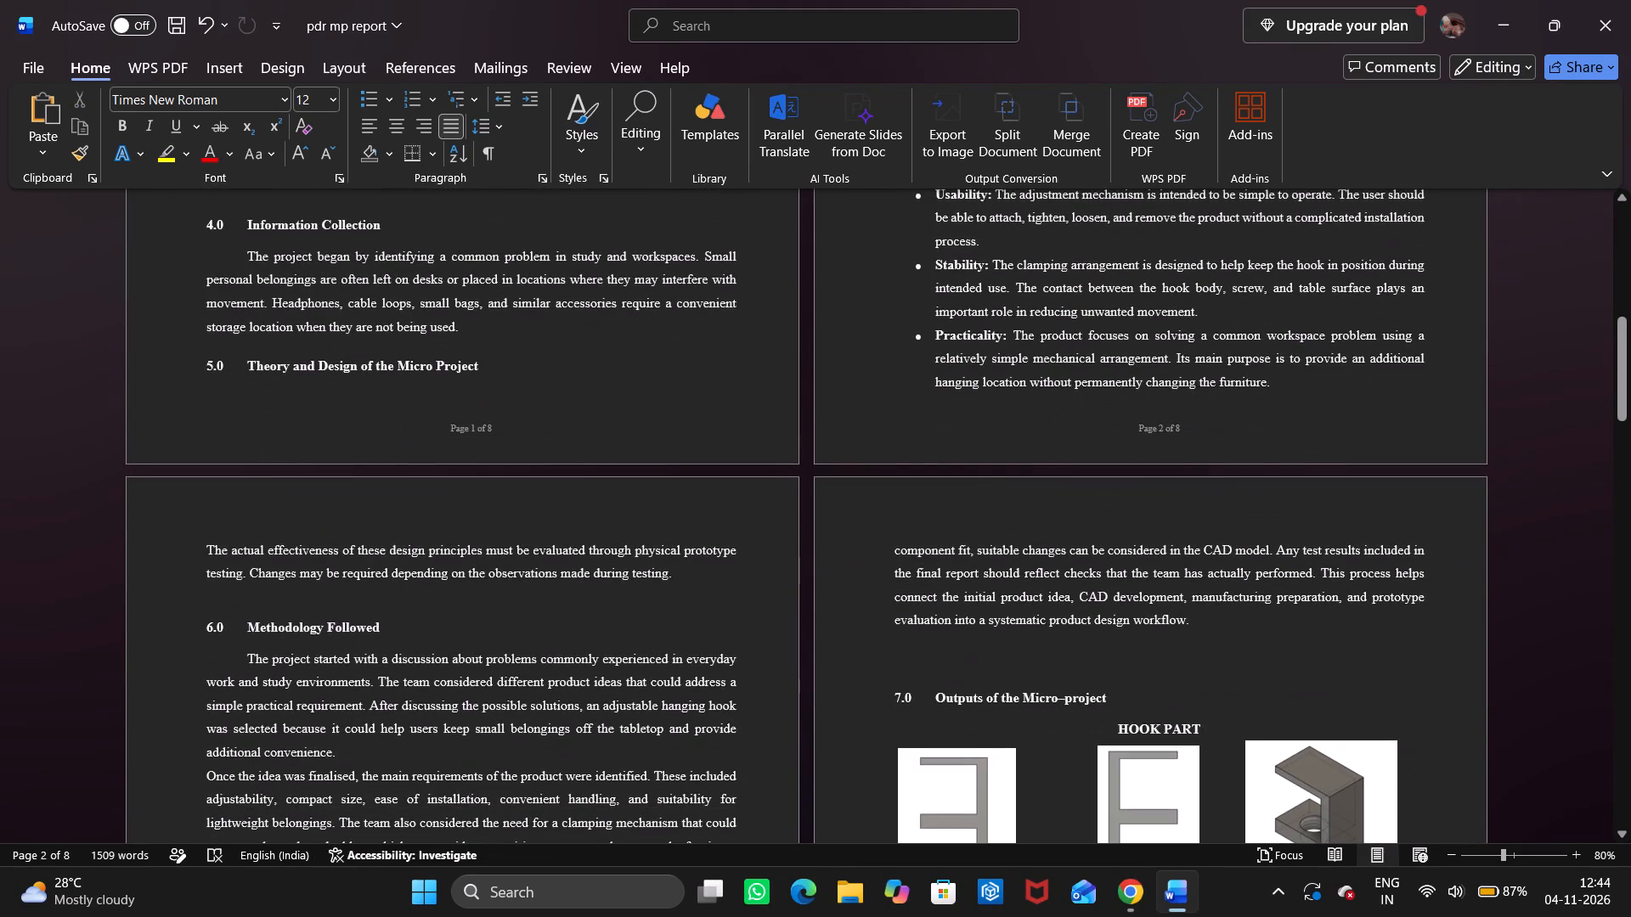
scroll(1111, 408, up, 2)
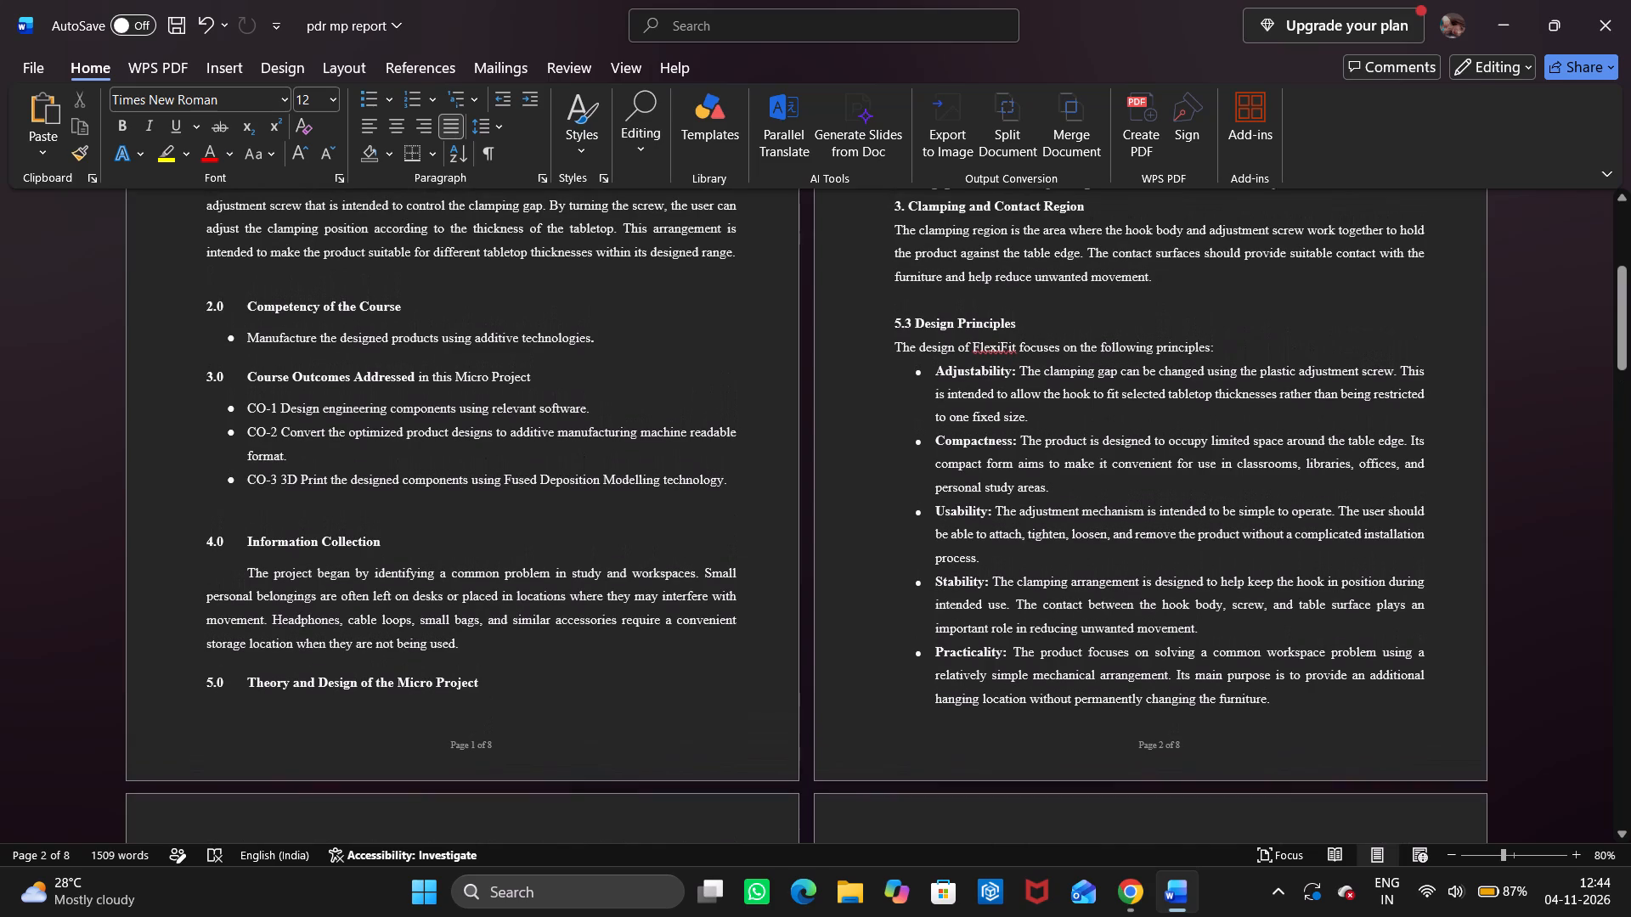
drag(1083, 254, 1150, 270)
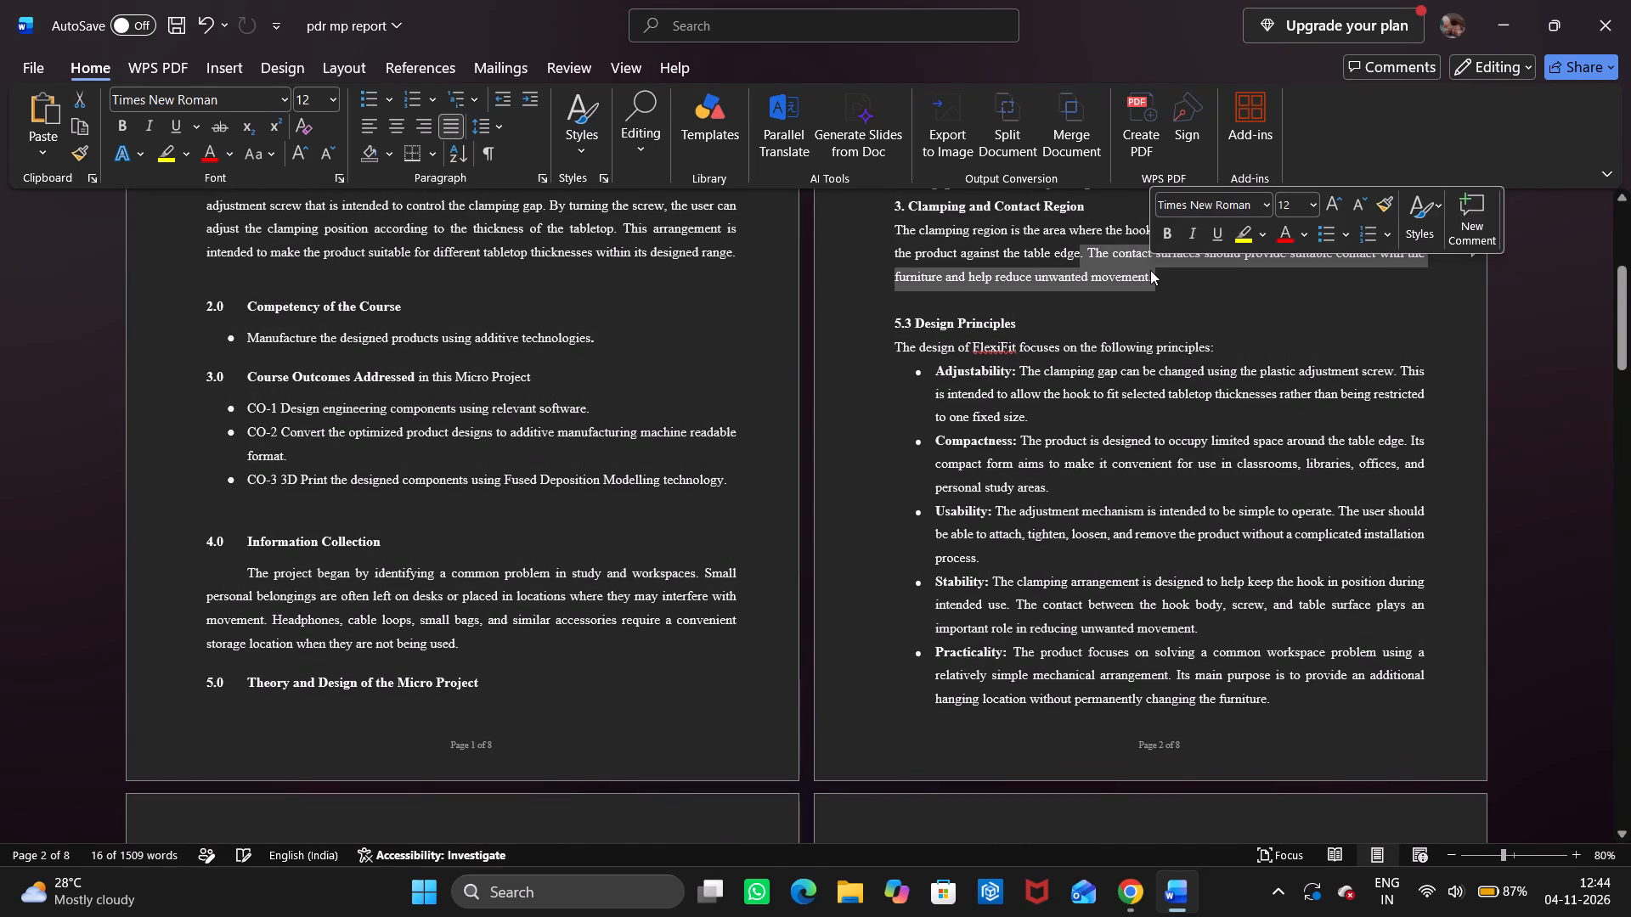
key(BackSpace)
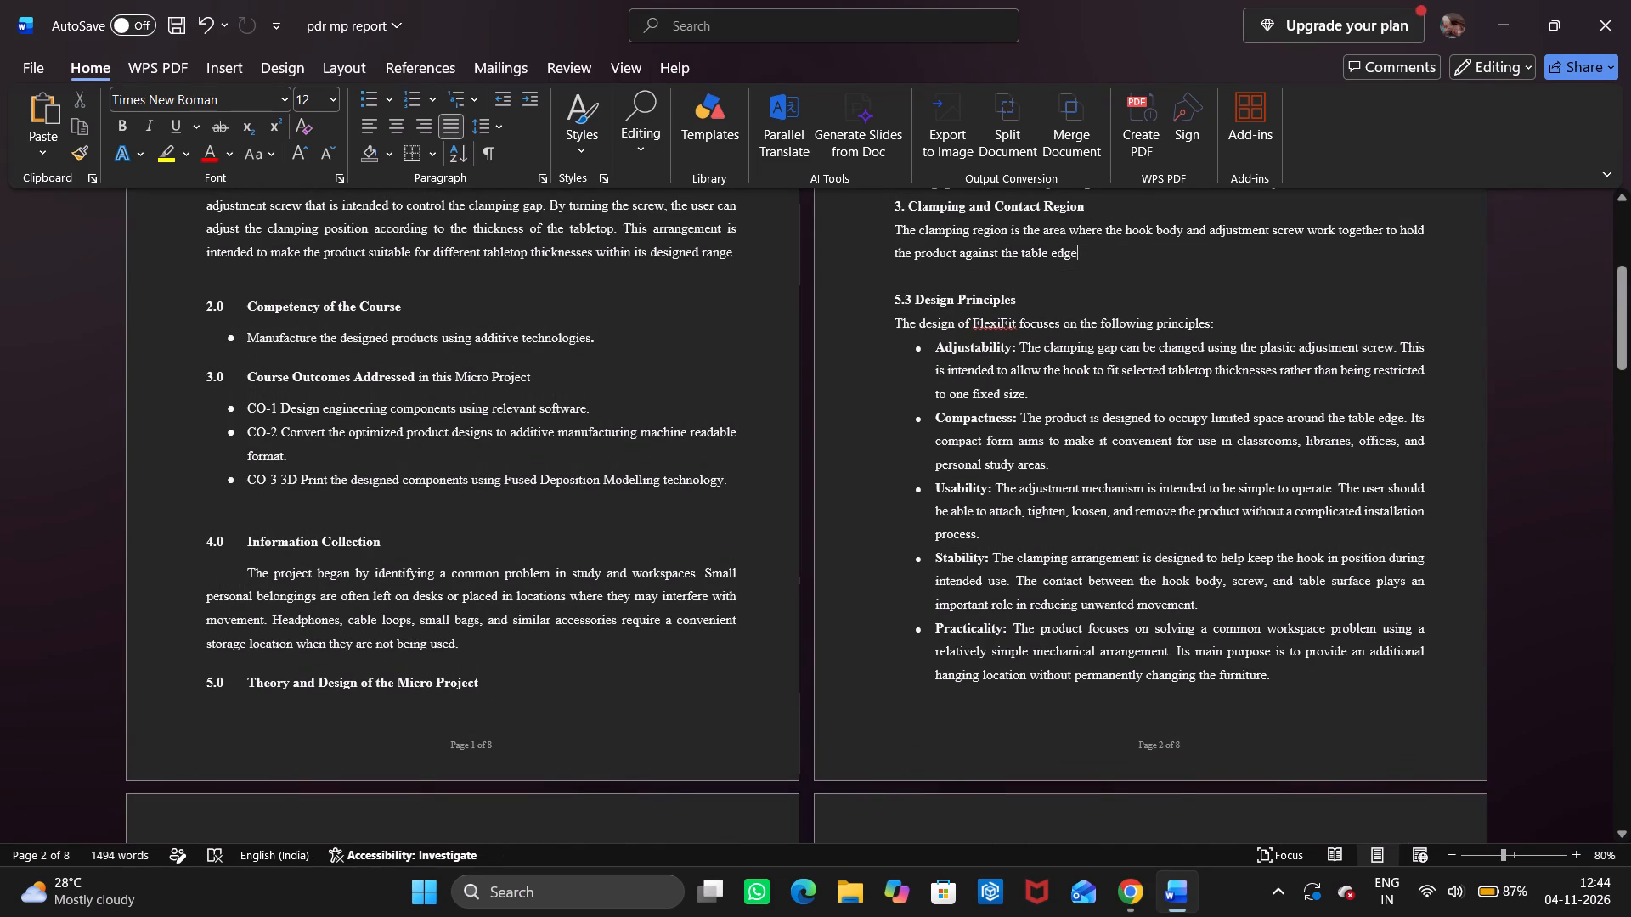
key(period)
Delete the closing paragraph of Design Principles, starting "The actual effectiveness", and the blank line above the Methodology Followed heading.
scroll(1150, 270, down, 2)
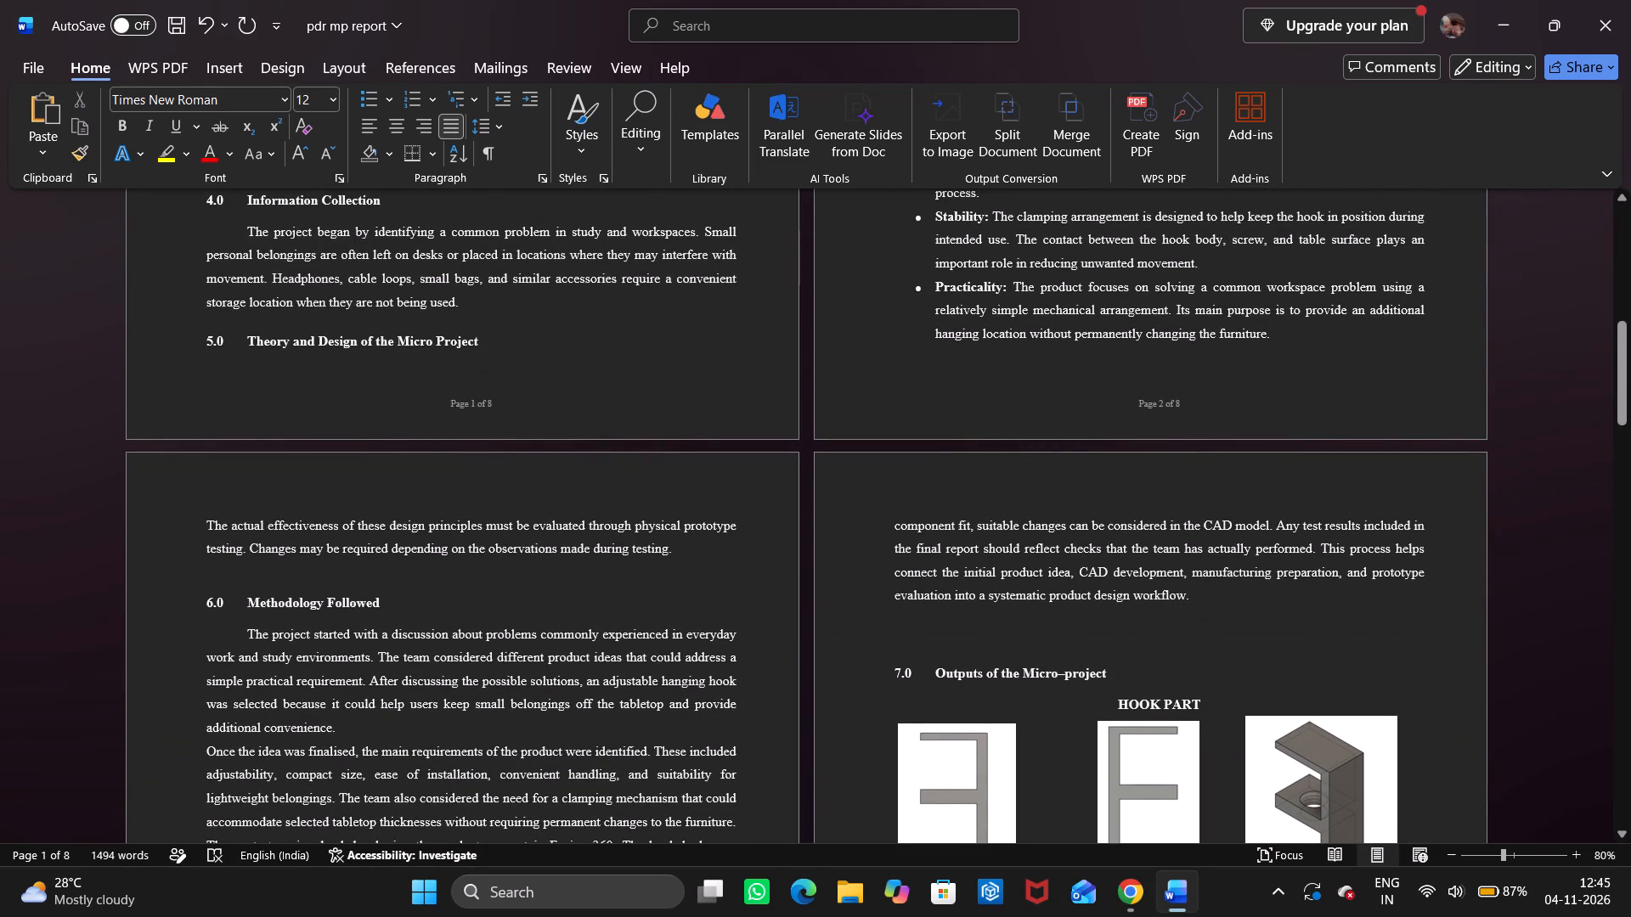
drag(204, 520, 388, 530)
drag(388, 530, 673, 555)
key(BackSpace)
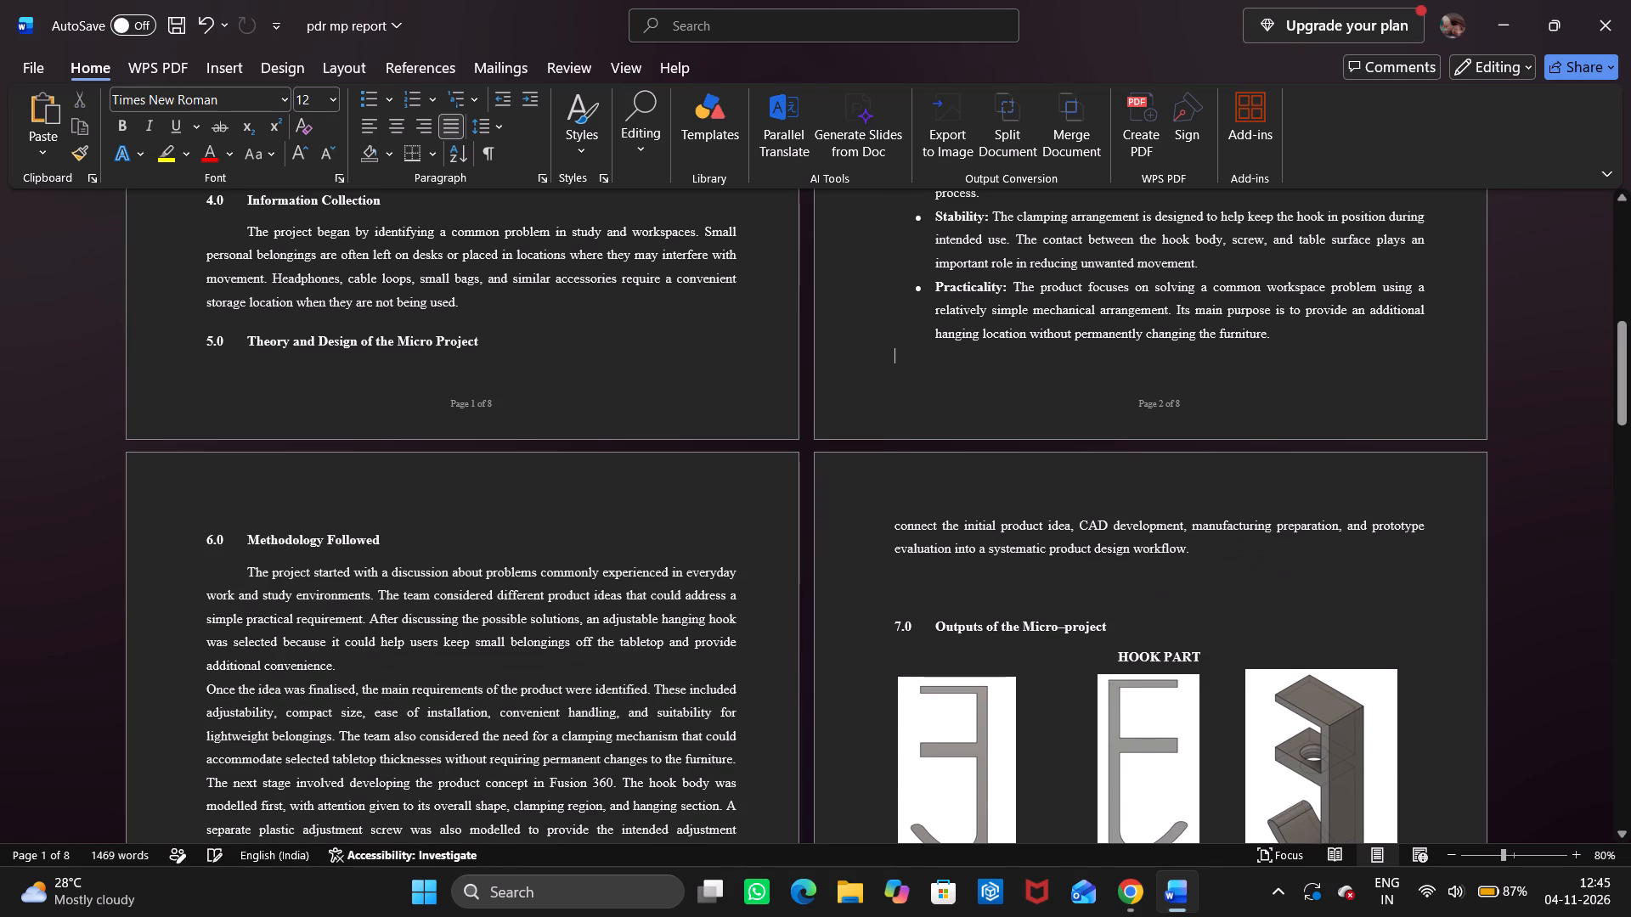
click(222, 520)
key(BackSpace)
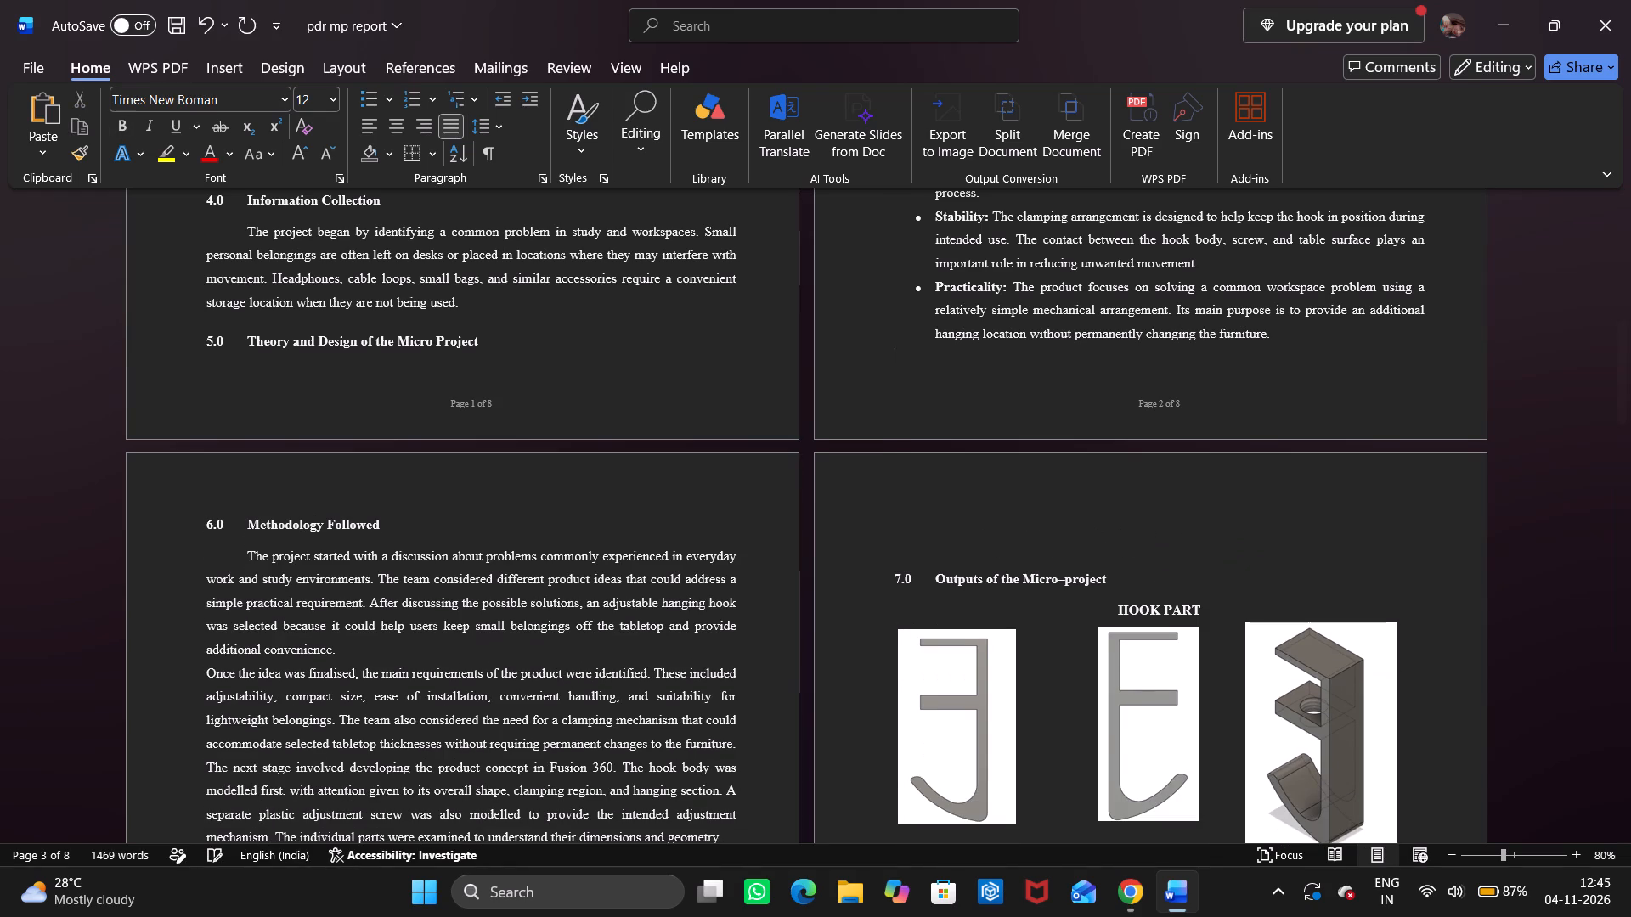
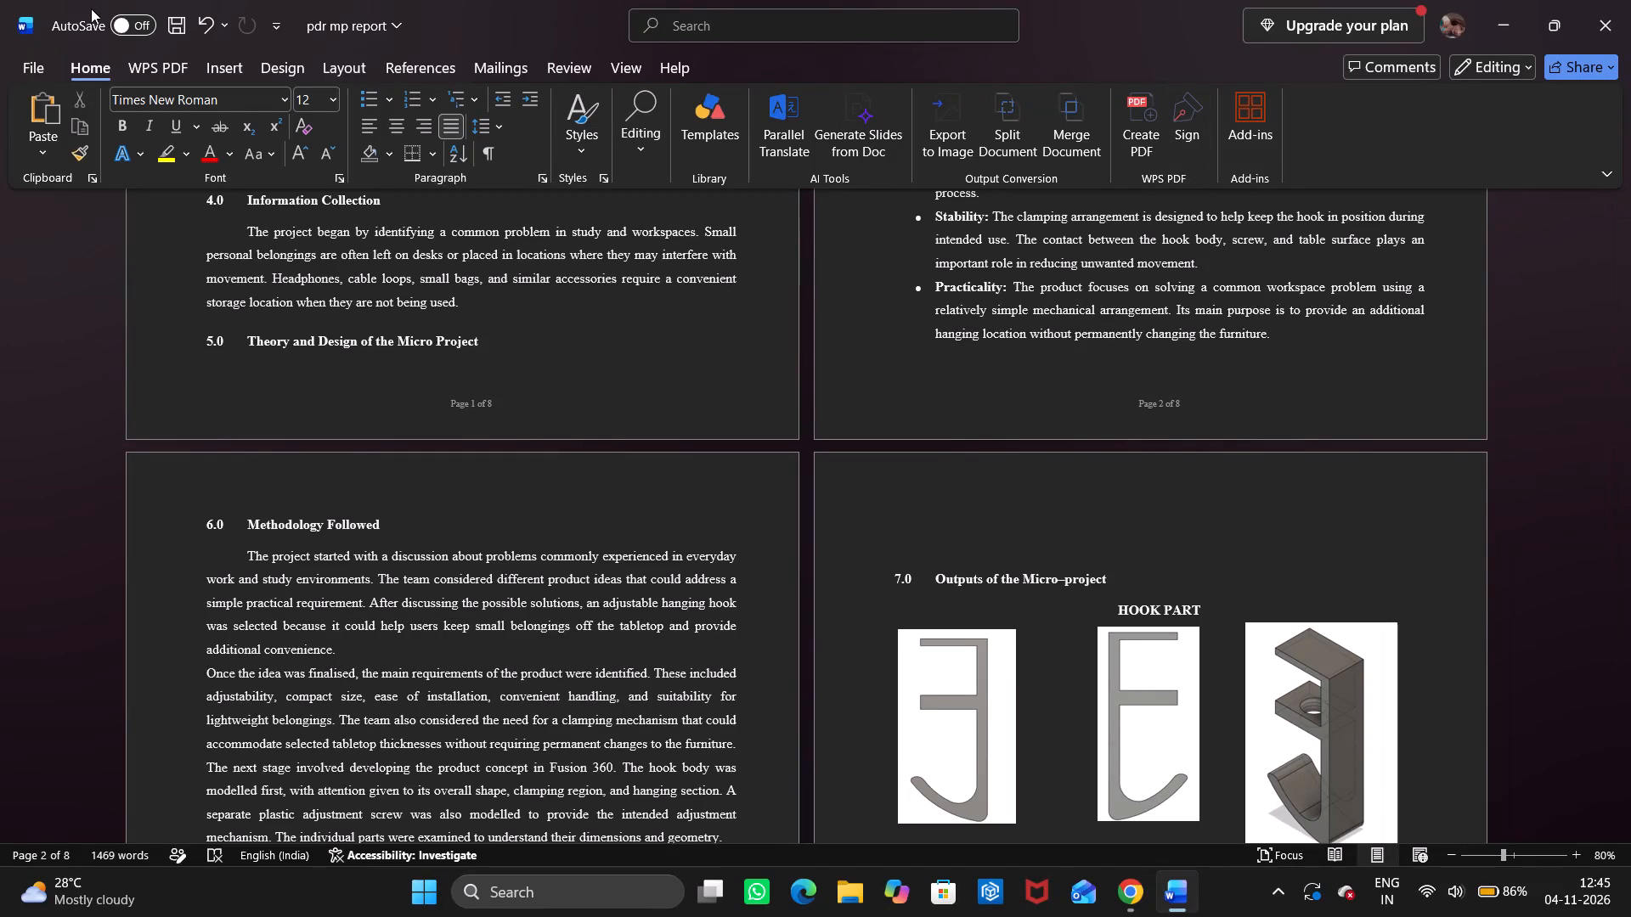
Save the shortened report document.
click(176, 28)
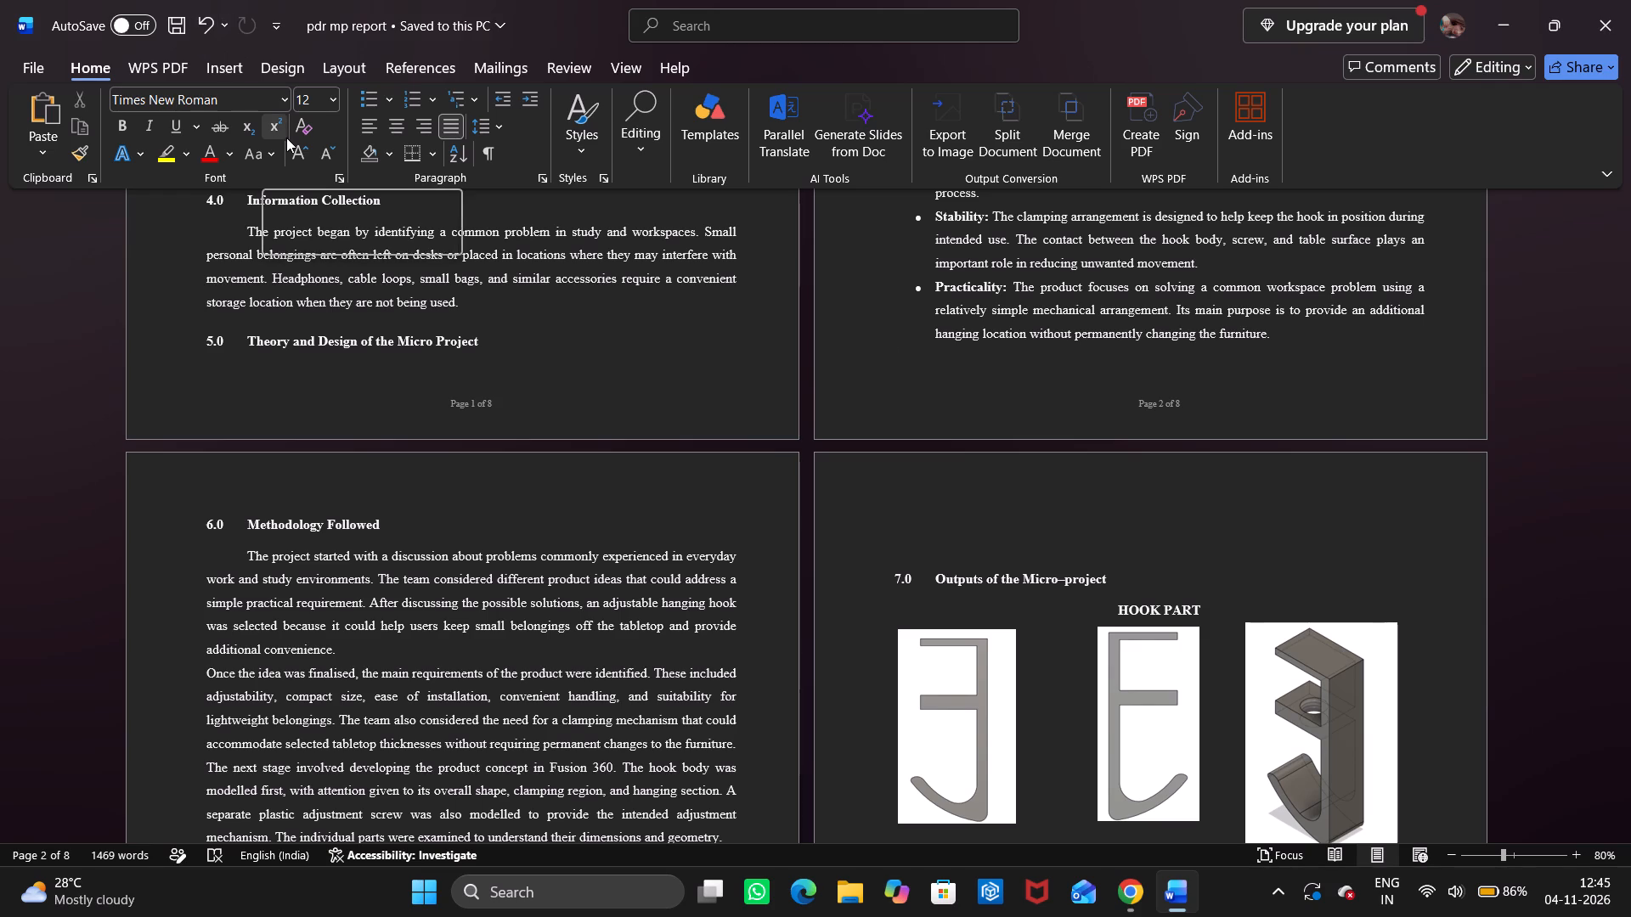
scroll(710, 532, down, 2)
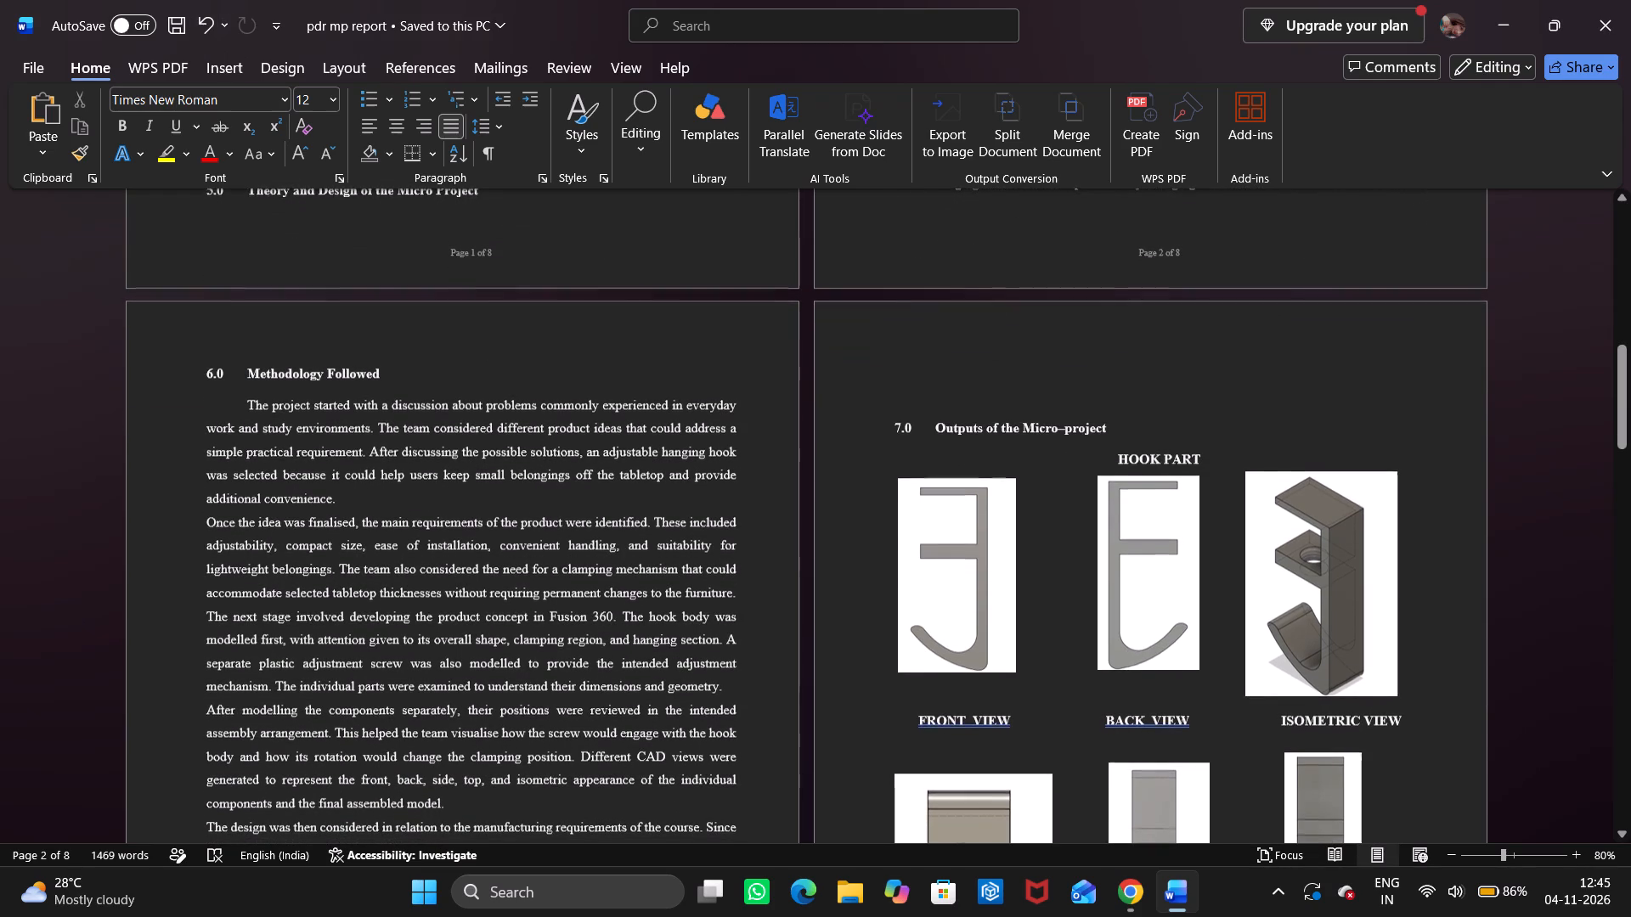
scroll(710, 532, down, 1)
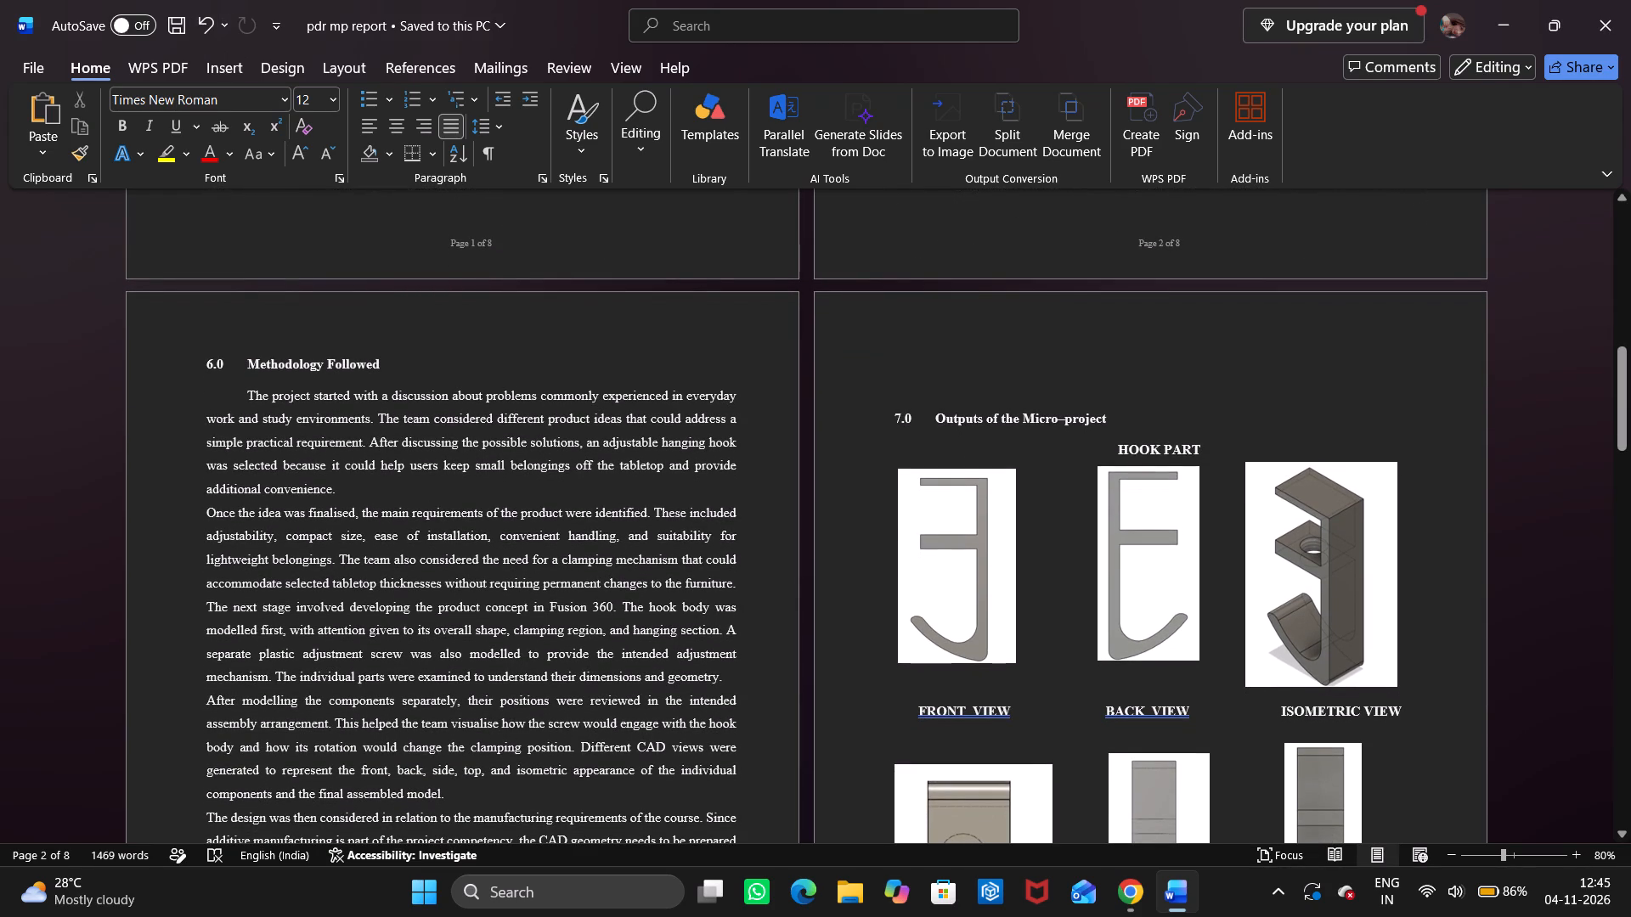
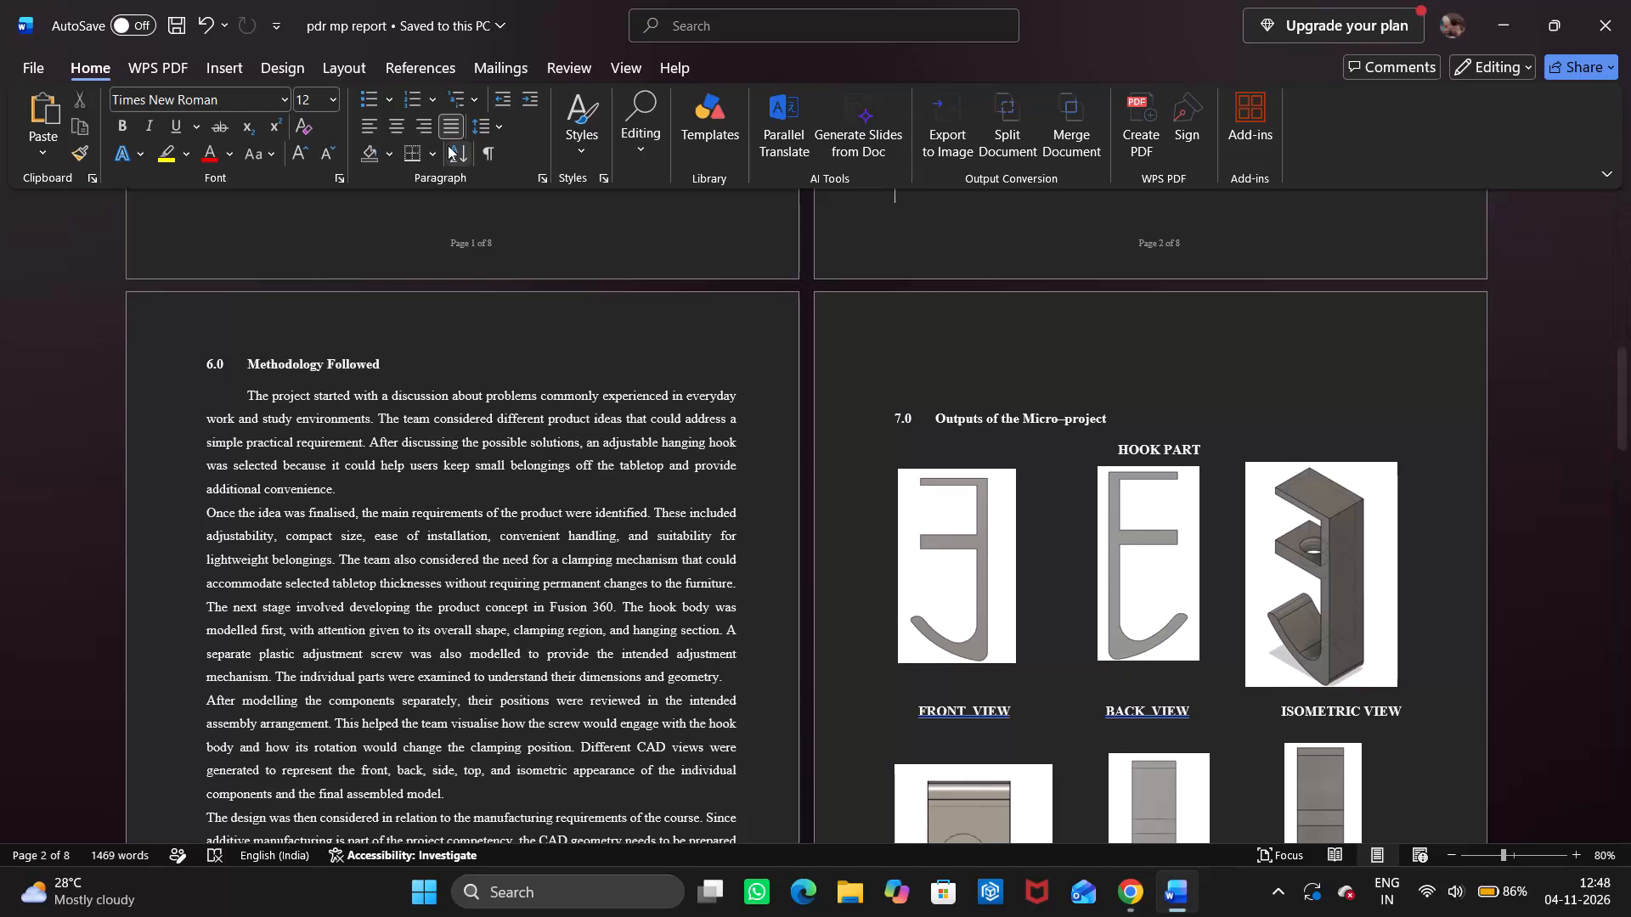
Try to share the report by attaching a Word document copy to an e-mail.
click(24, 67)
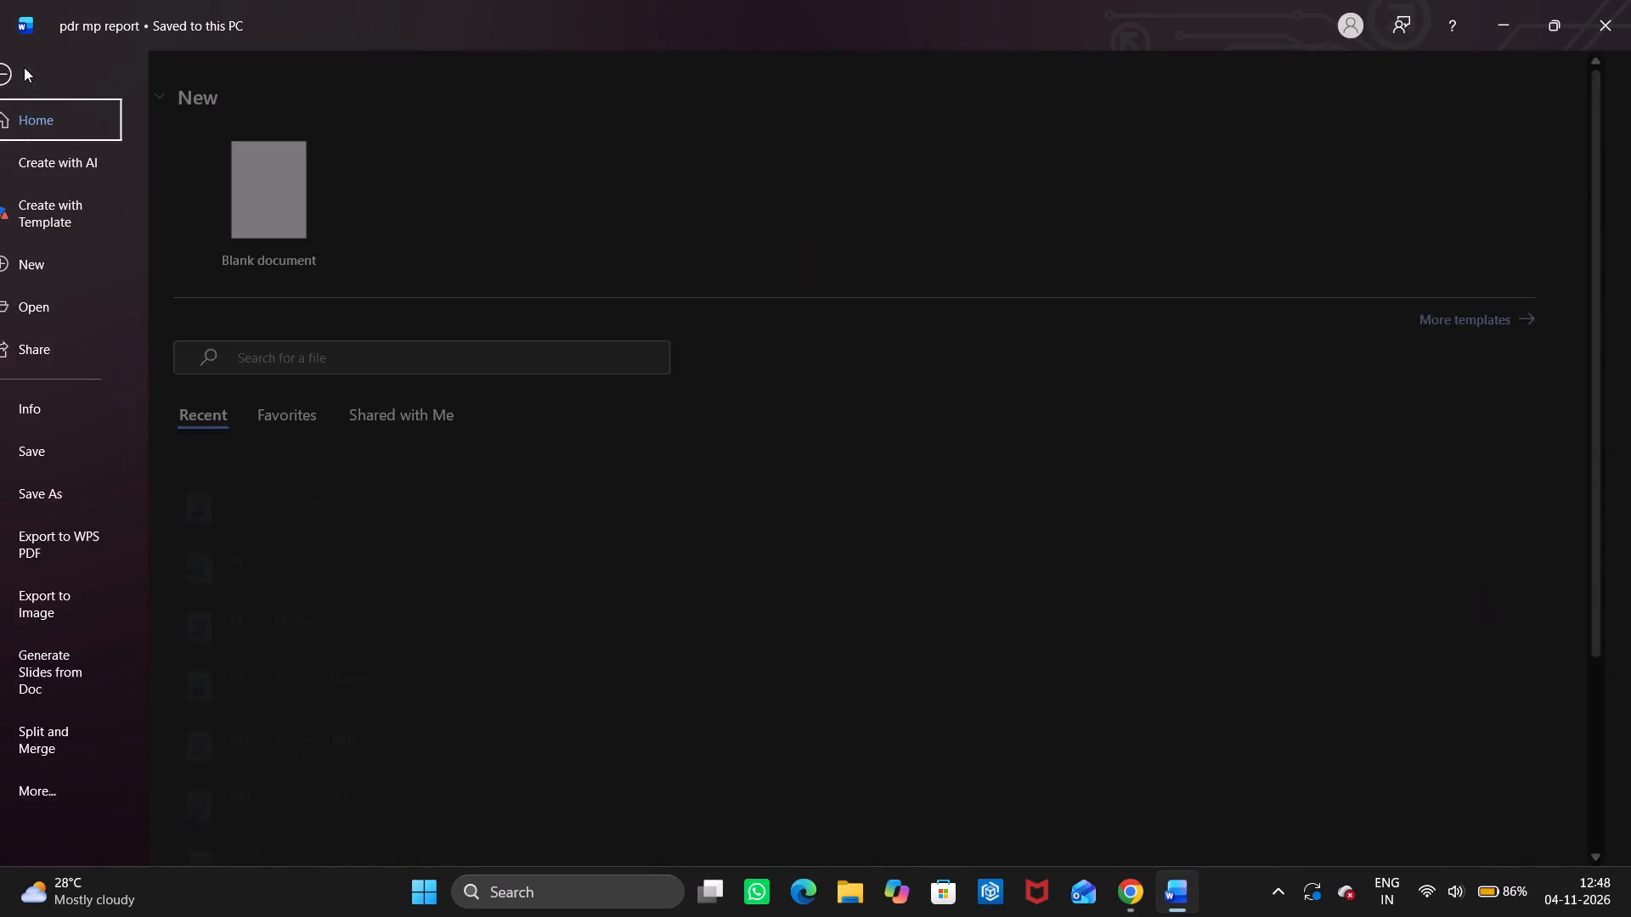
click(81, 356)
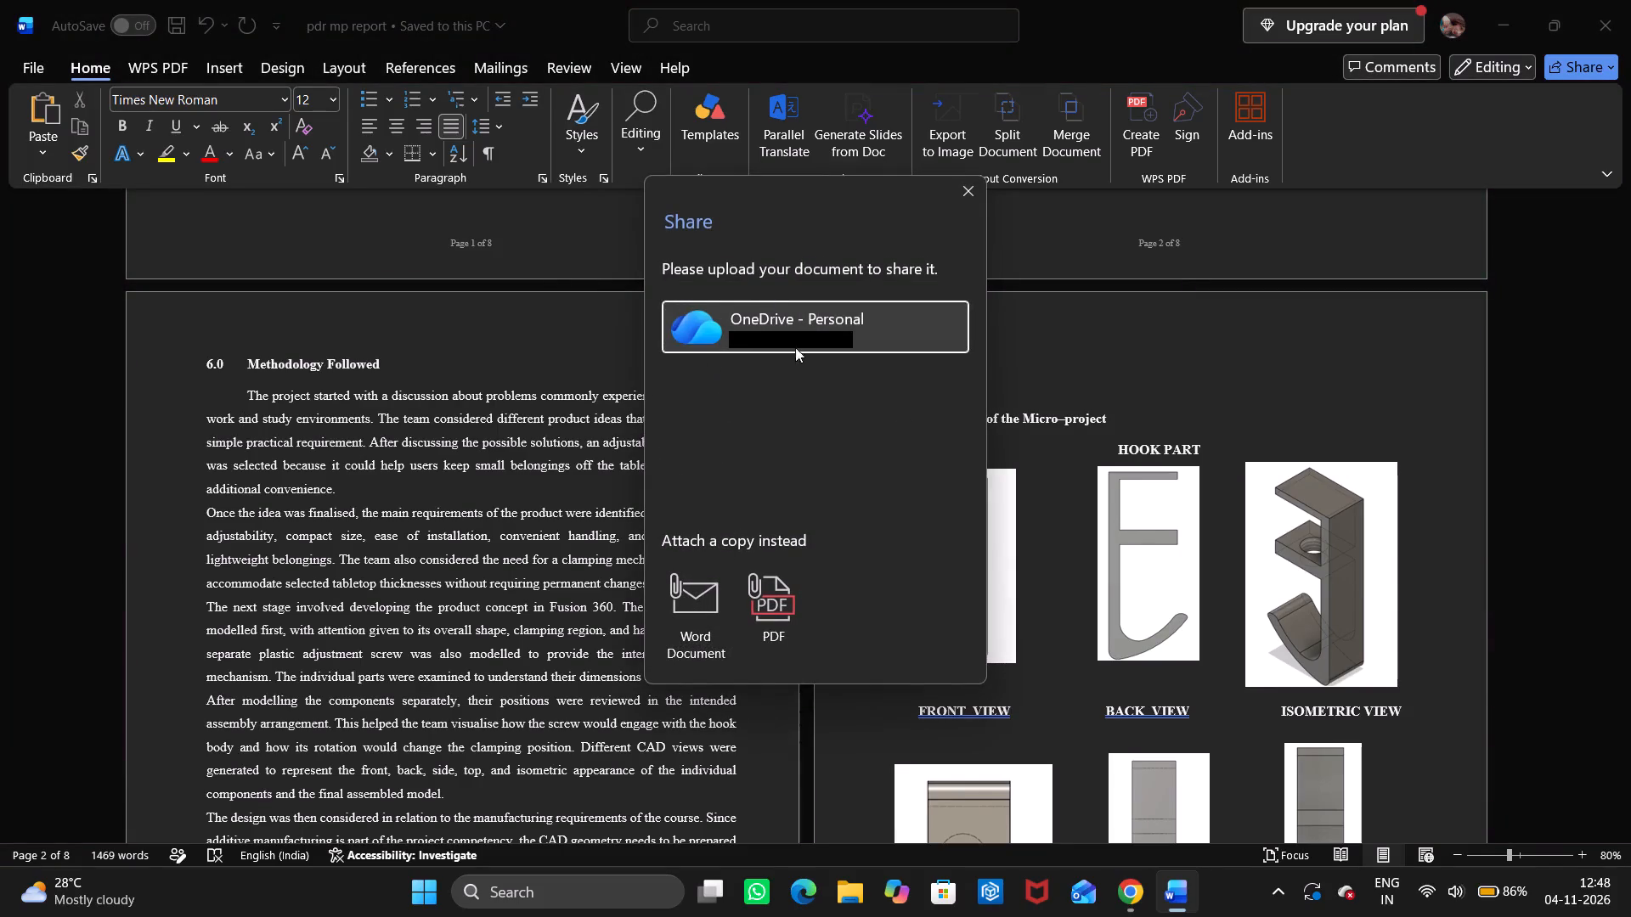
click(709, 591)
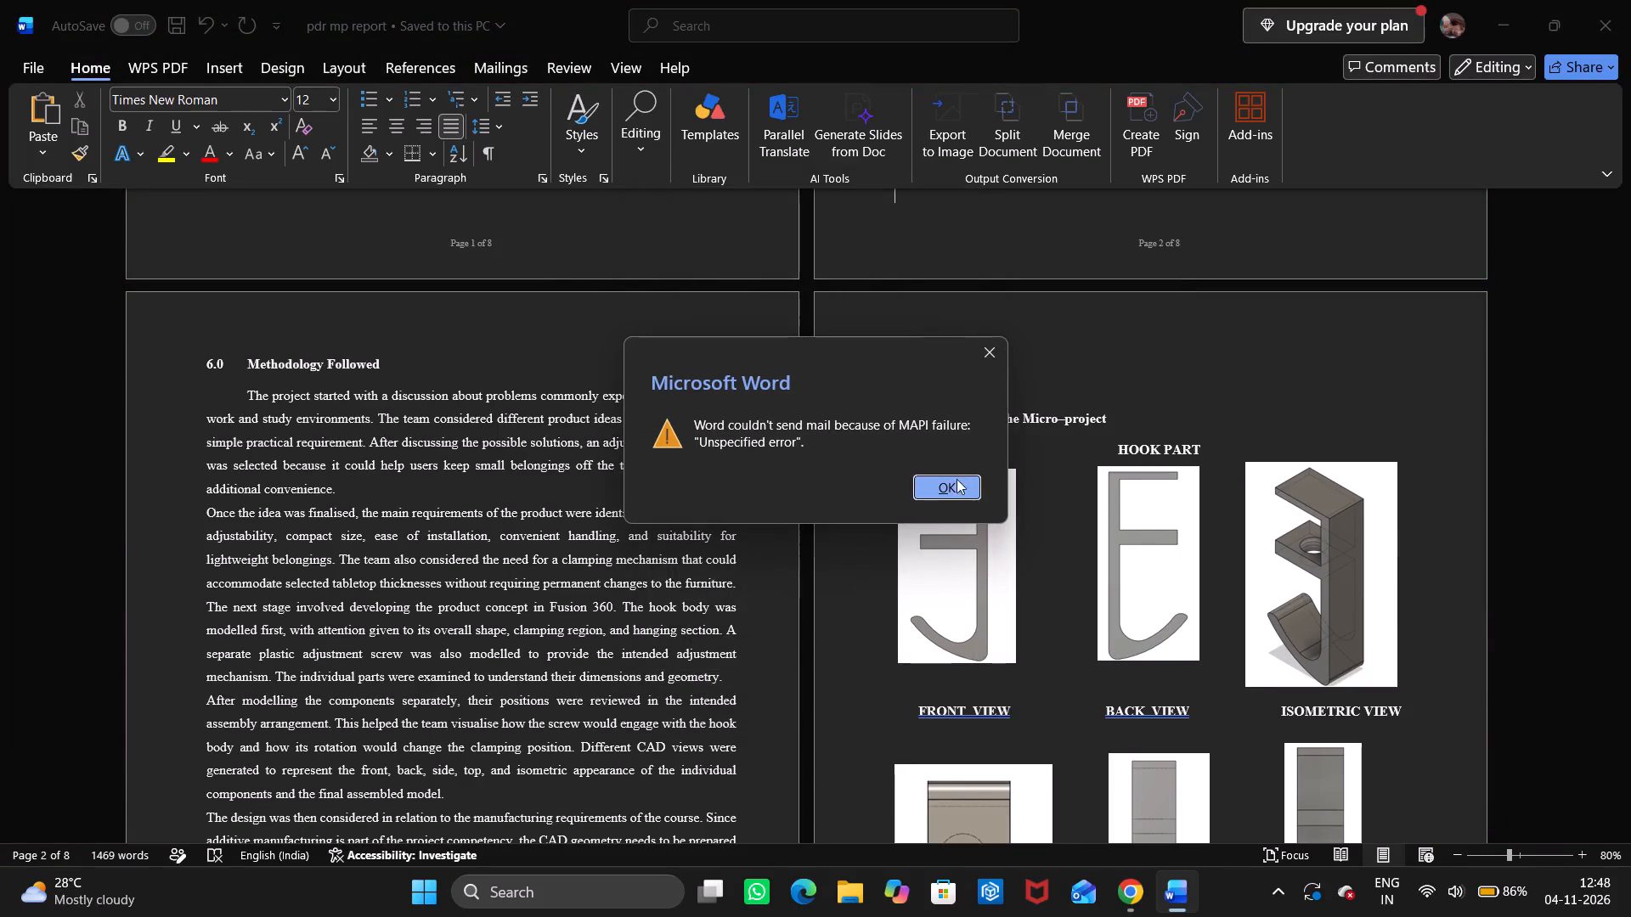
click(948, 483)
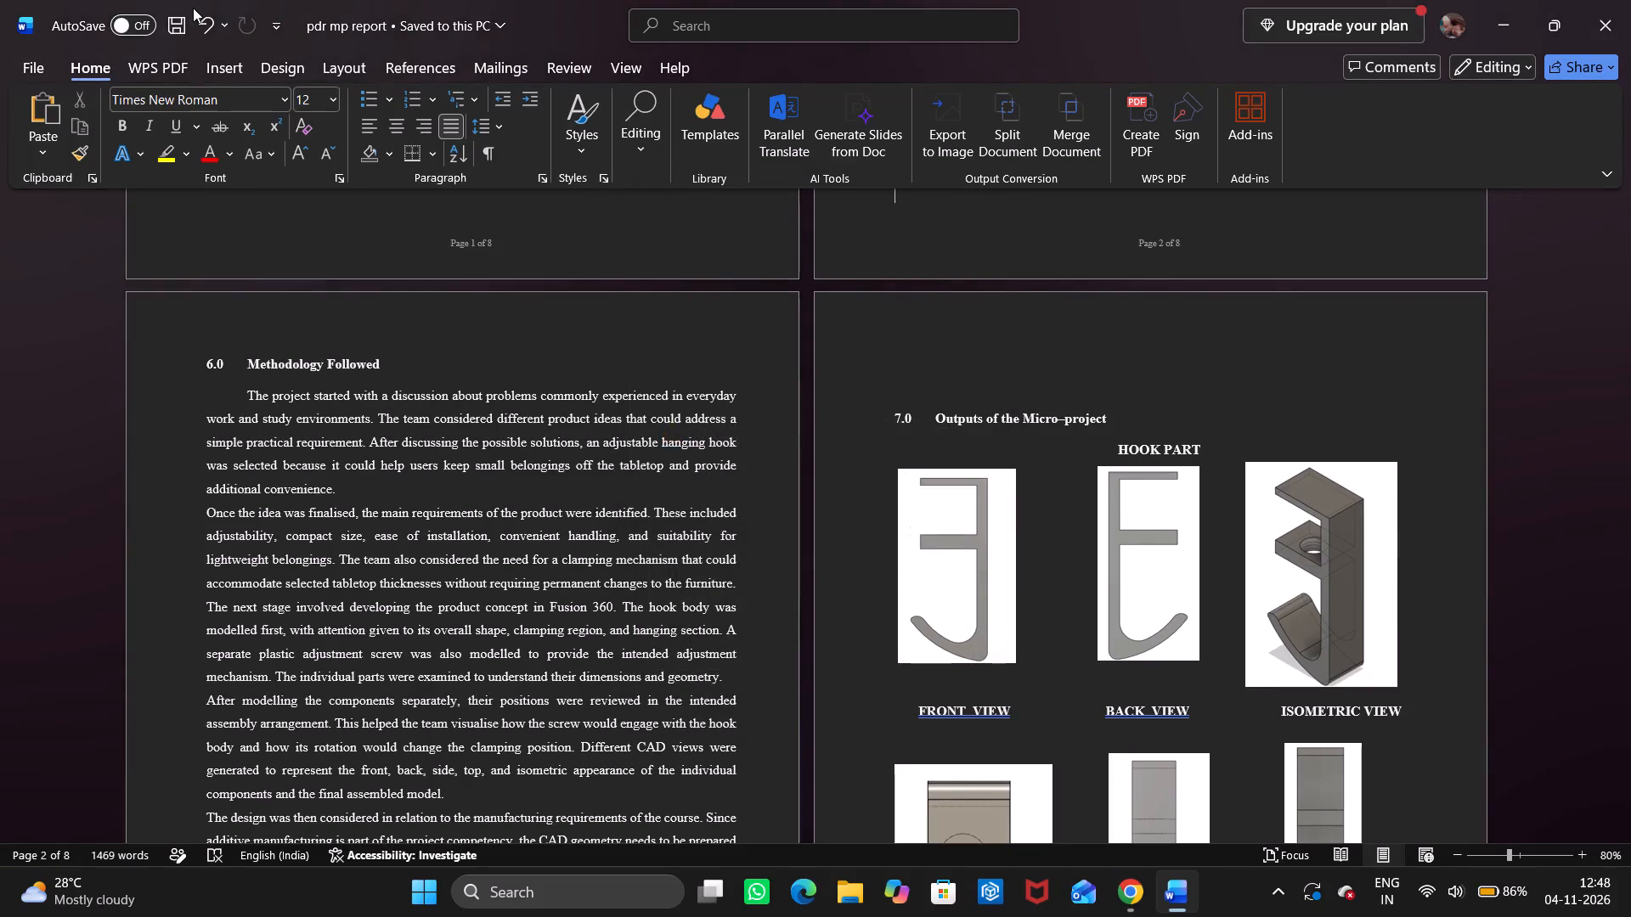
Save the report document.
click(169, 27)
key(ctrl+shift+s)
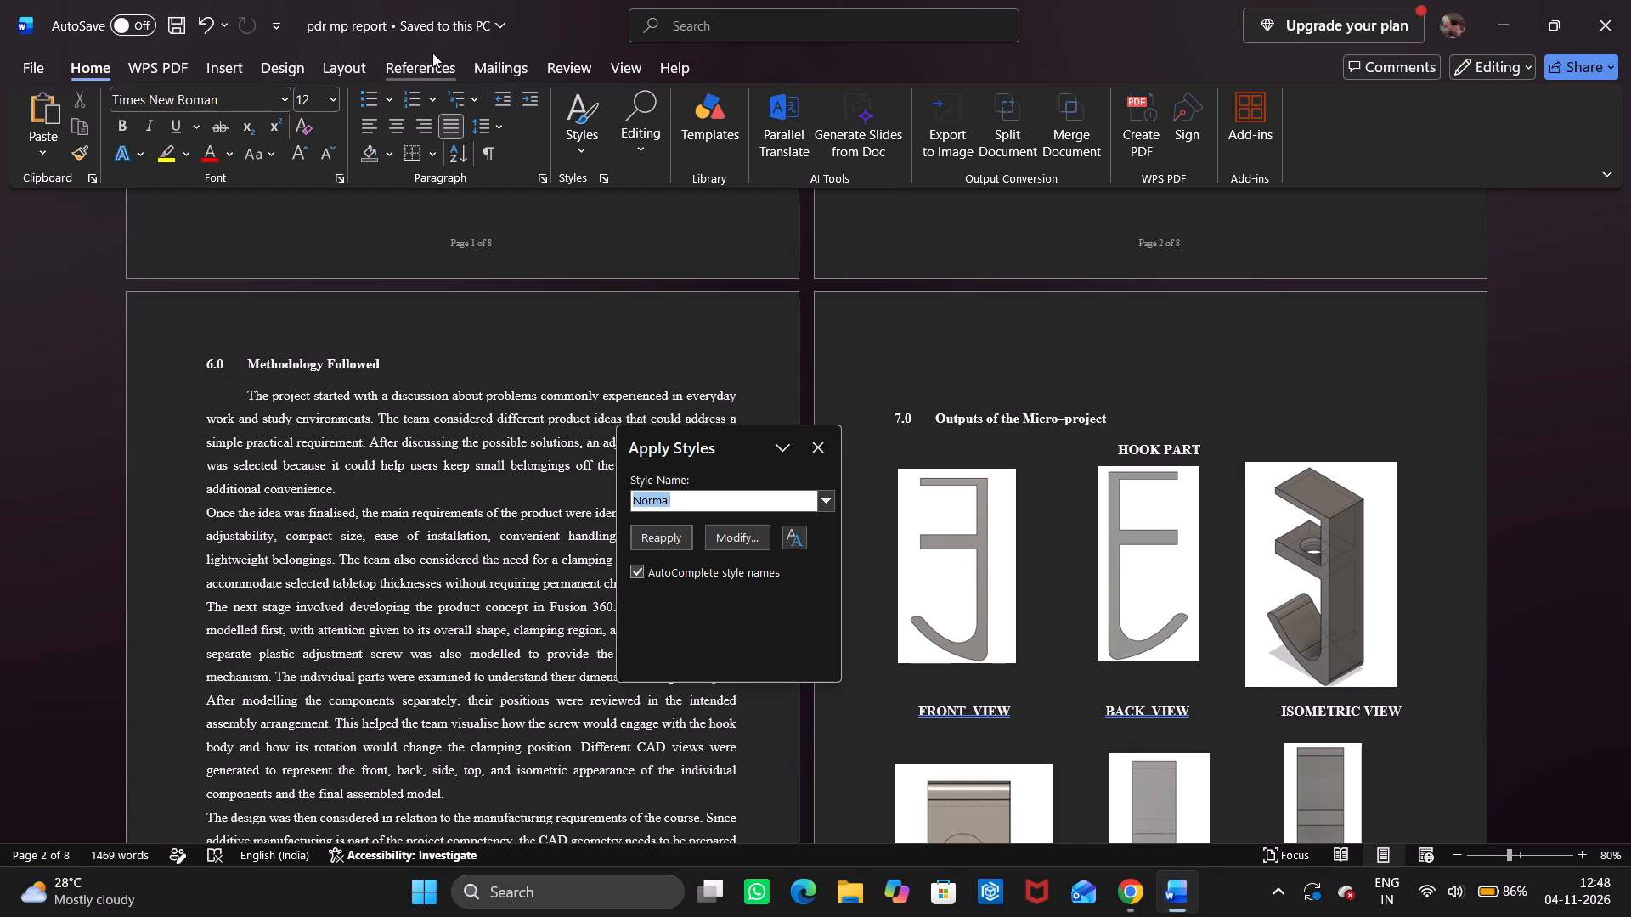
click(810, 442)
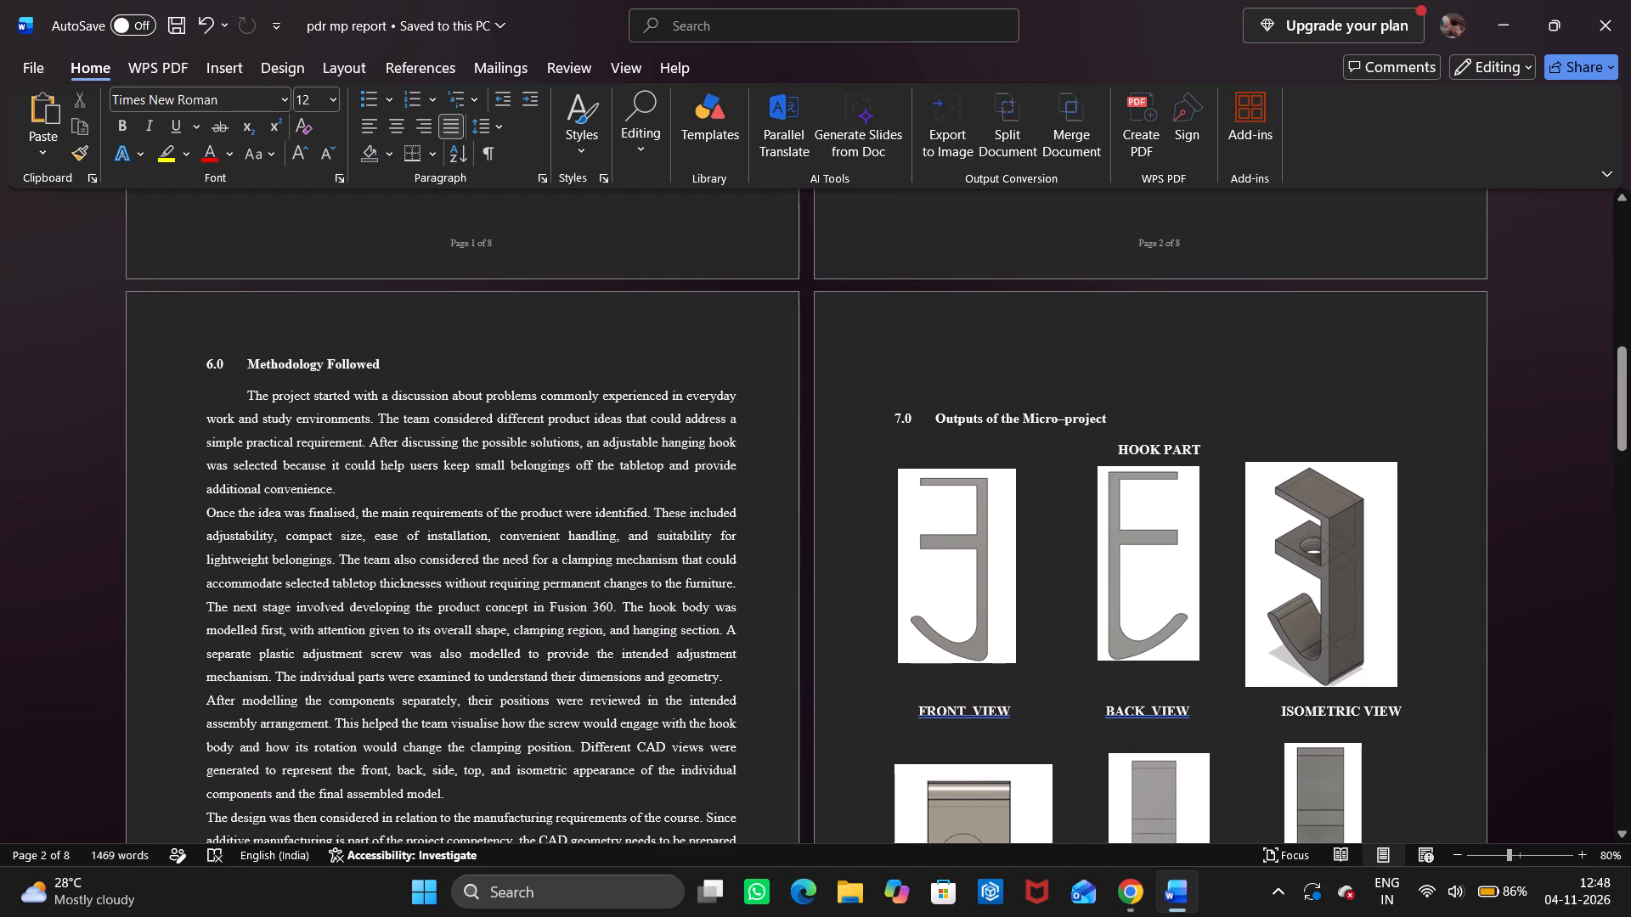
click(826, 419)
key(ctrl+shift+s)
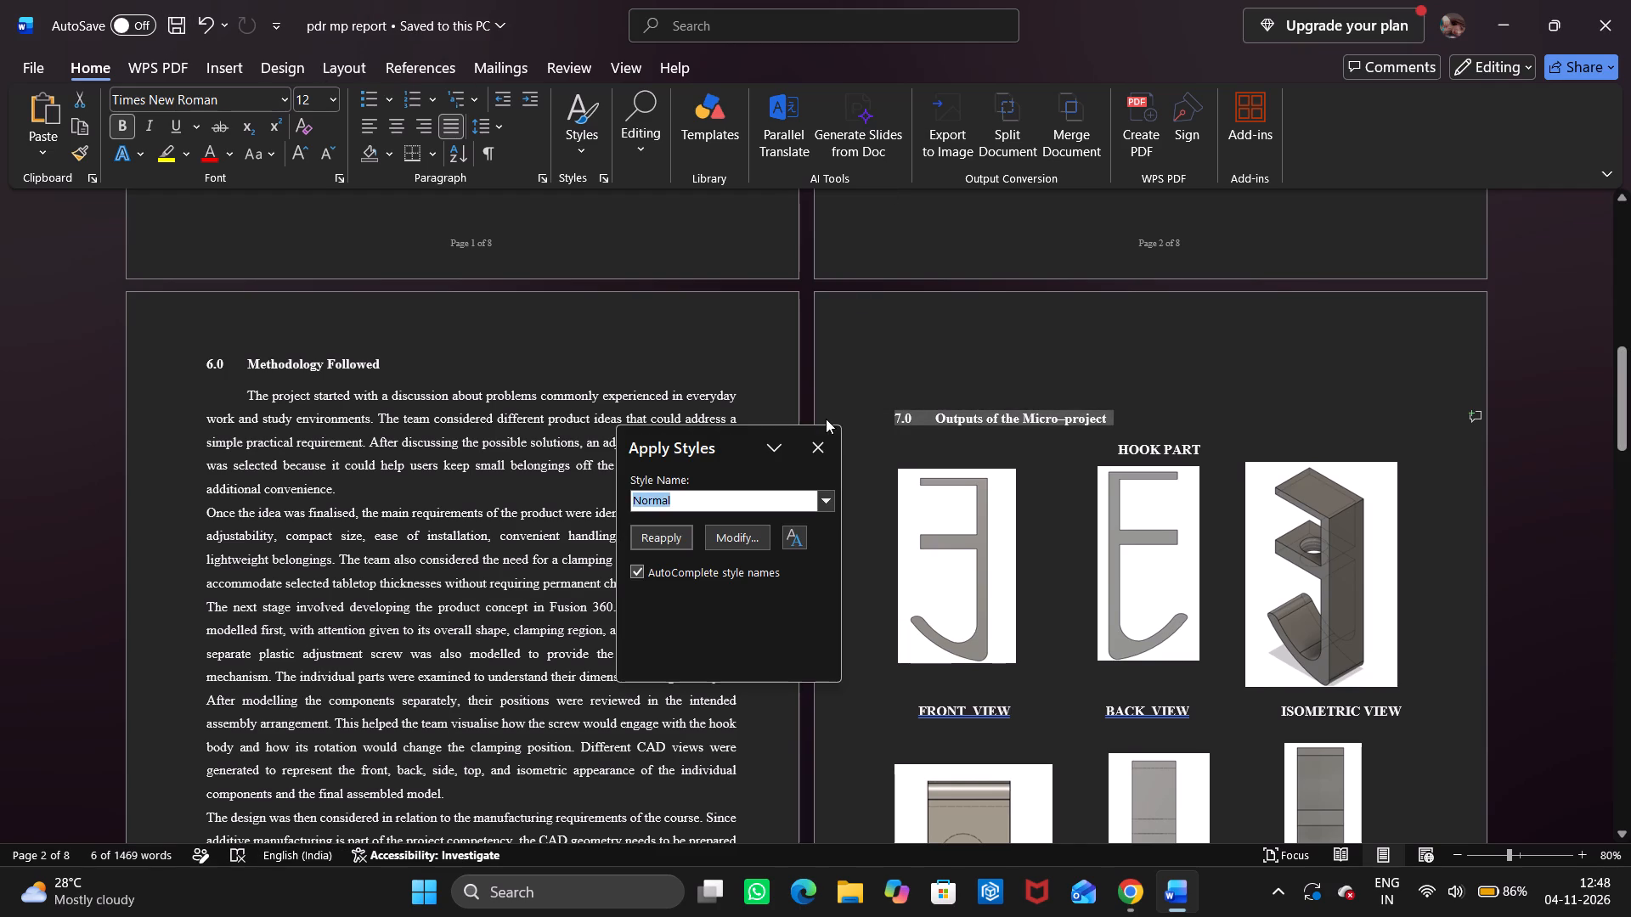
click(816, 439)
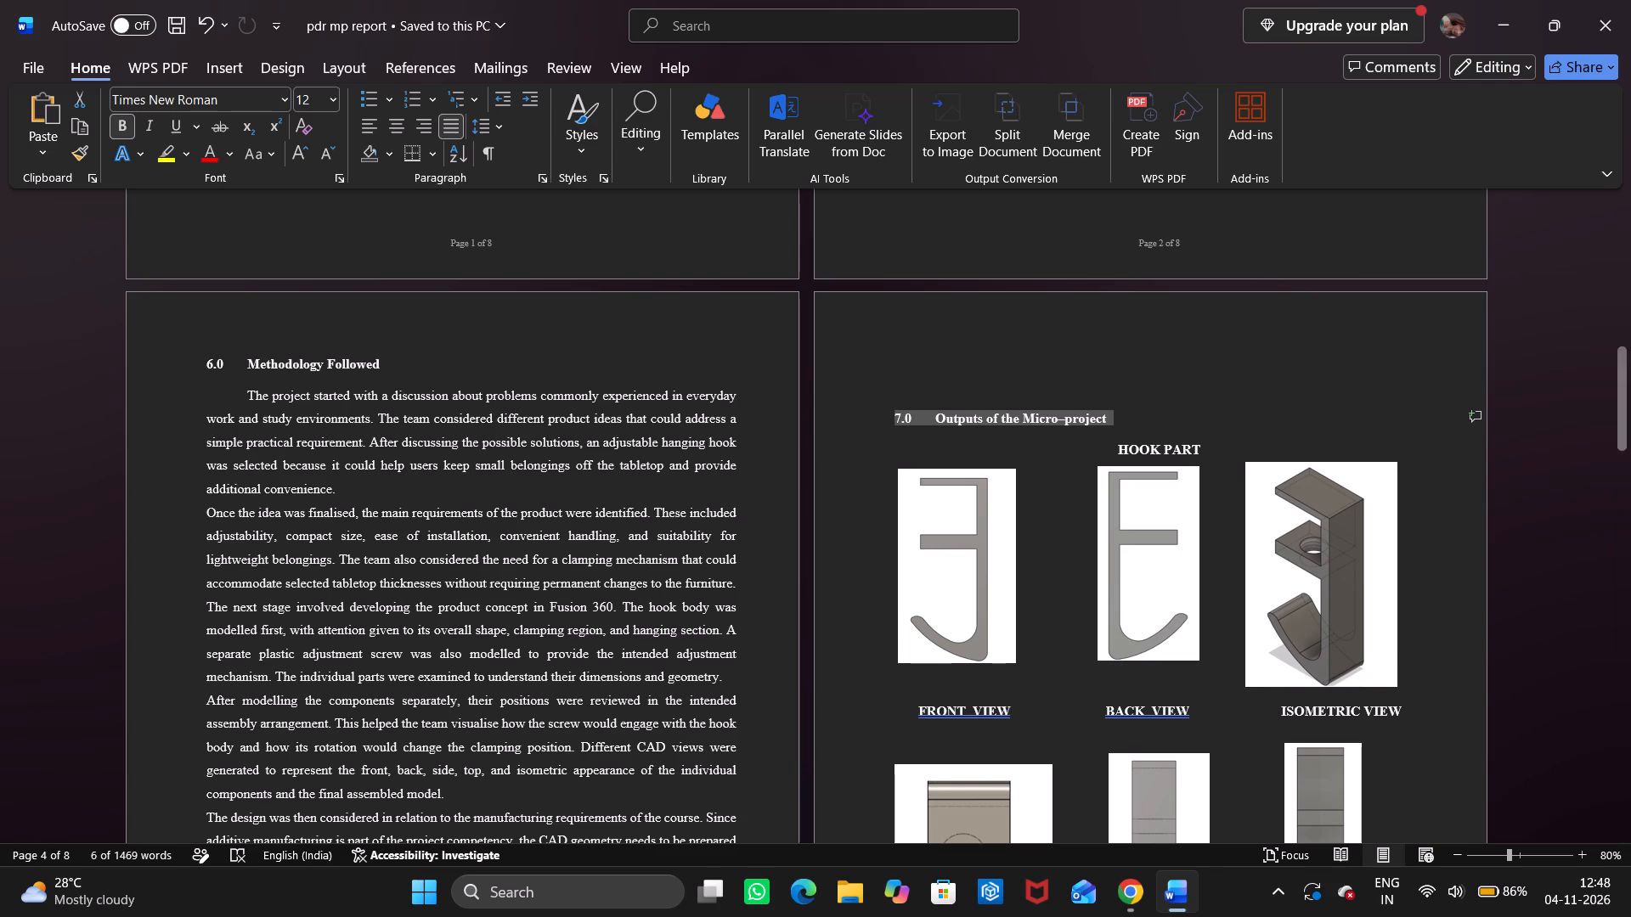
Try to save a copy of the report as the Word document "pdr mp report" directly on the OS (C:) drive.
scroll(778, 284, up, 5)
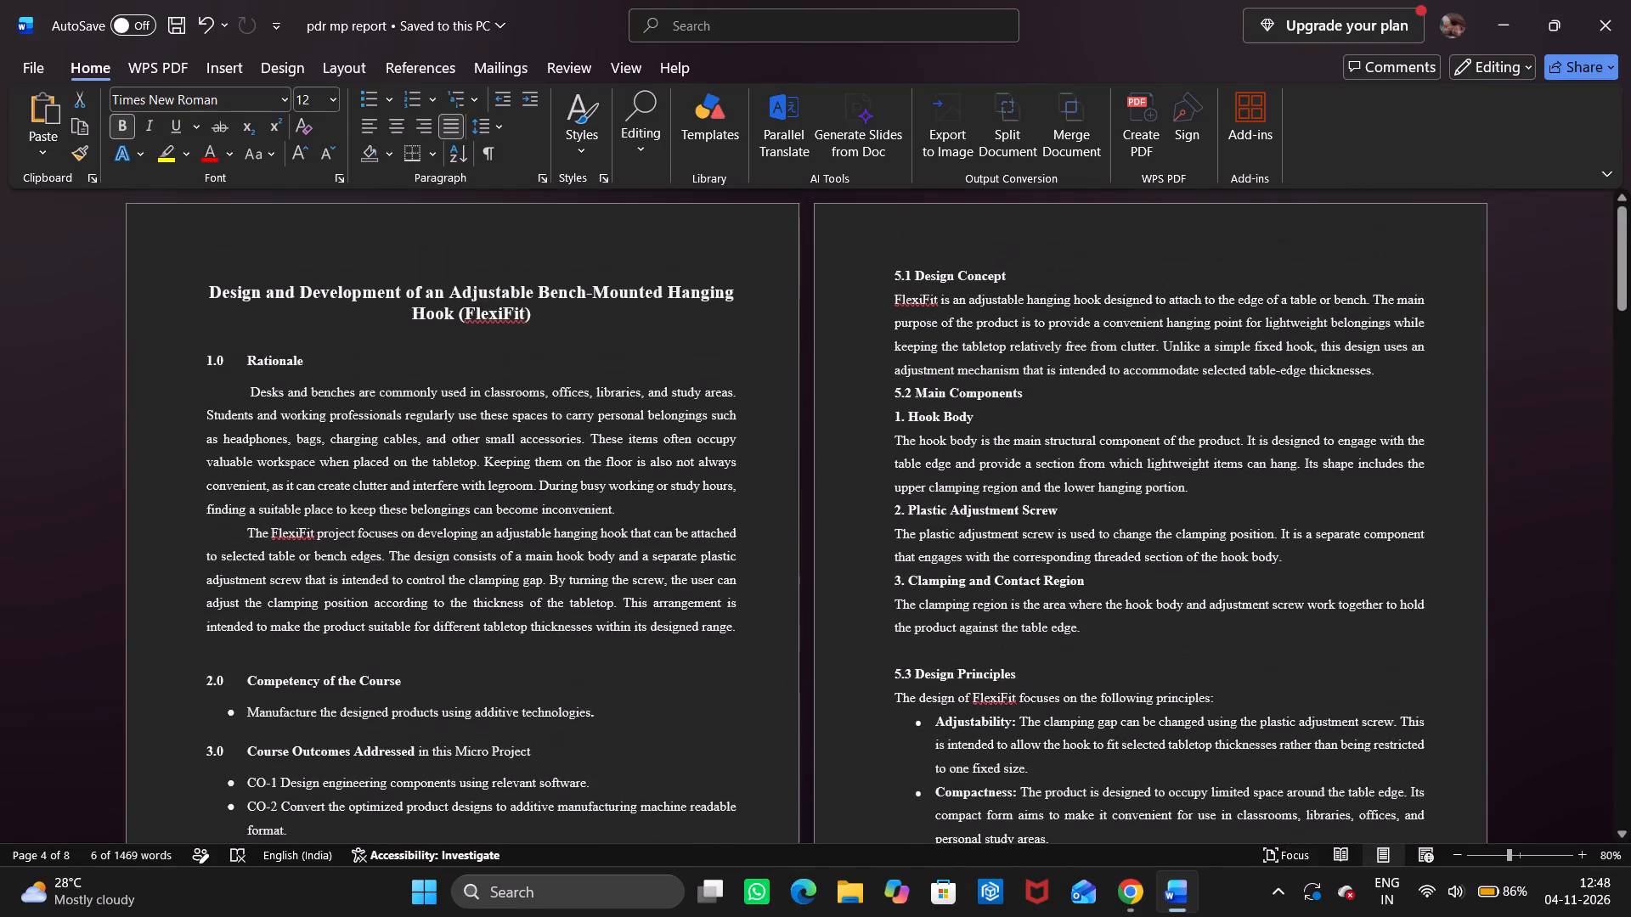
scroll(778, 284, up, 6)
click(12, 66)
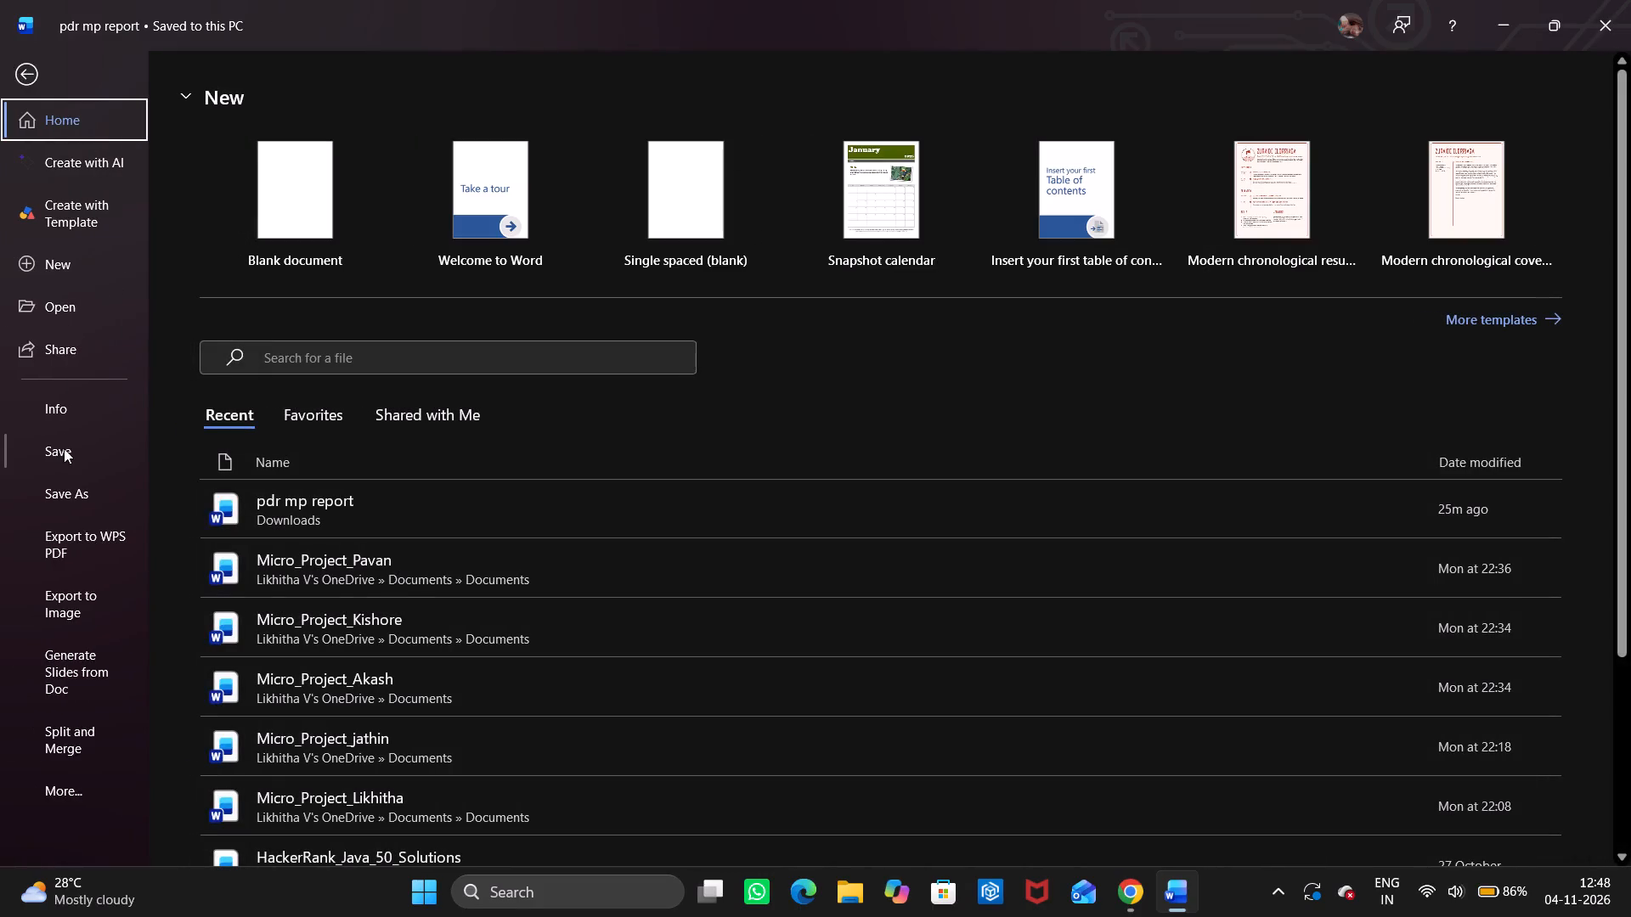
click(78, 492)
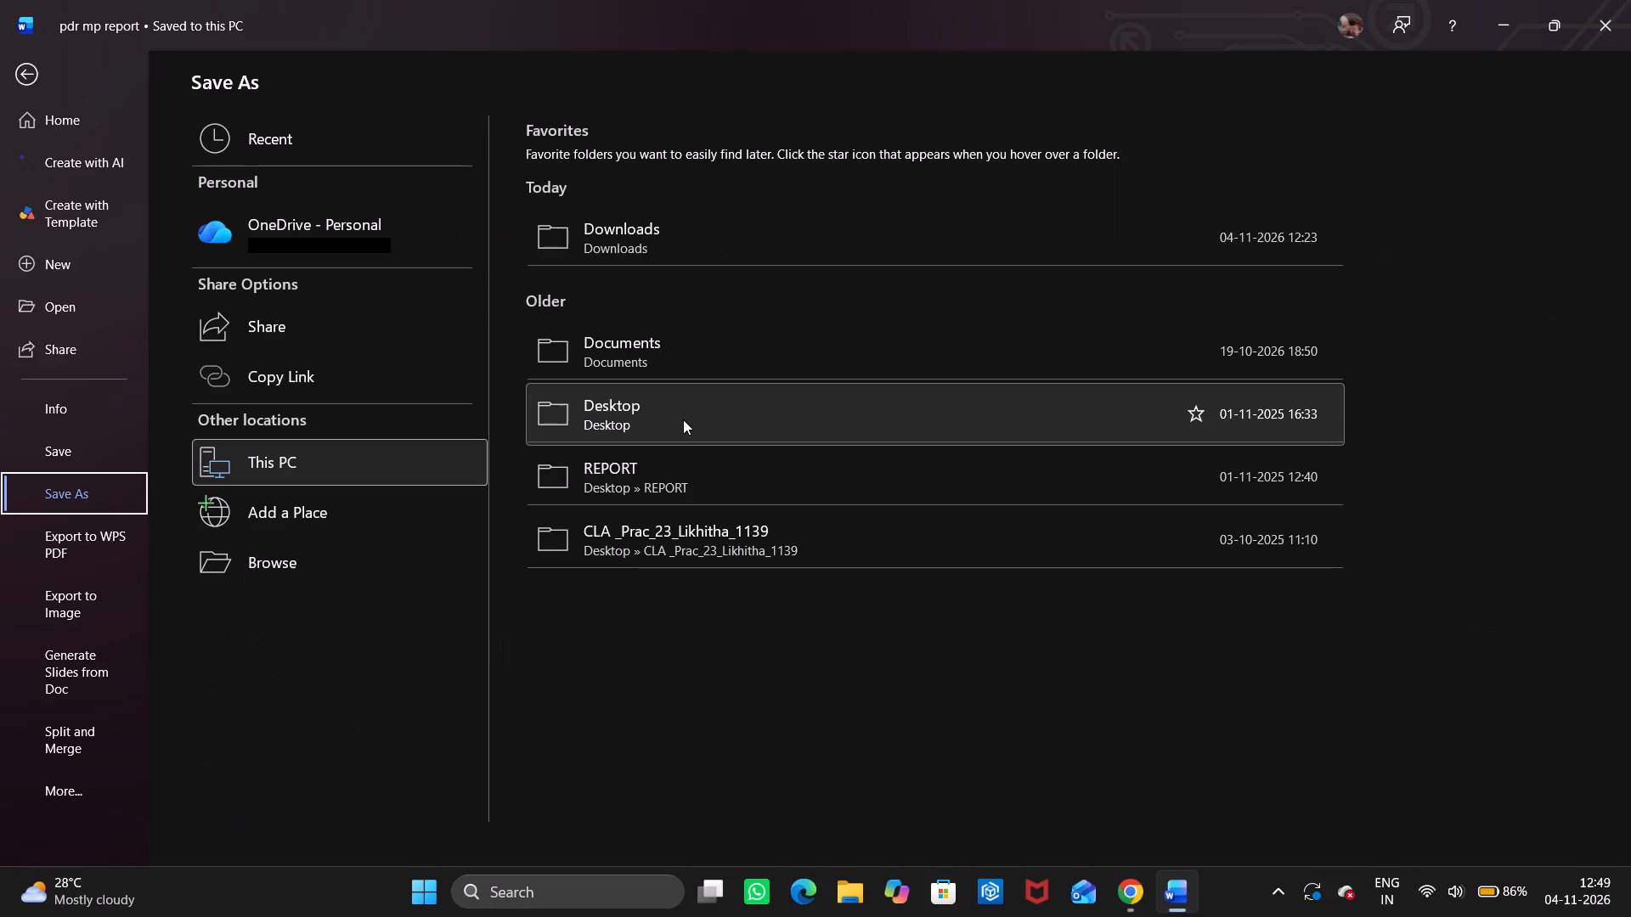
double_click(369, 471)
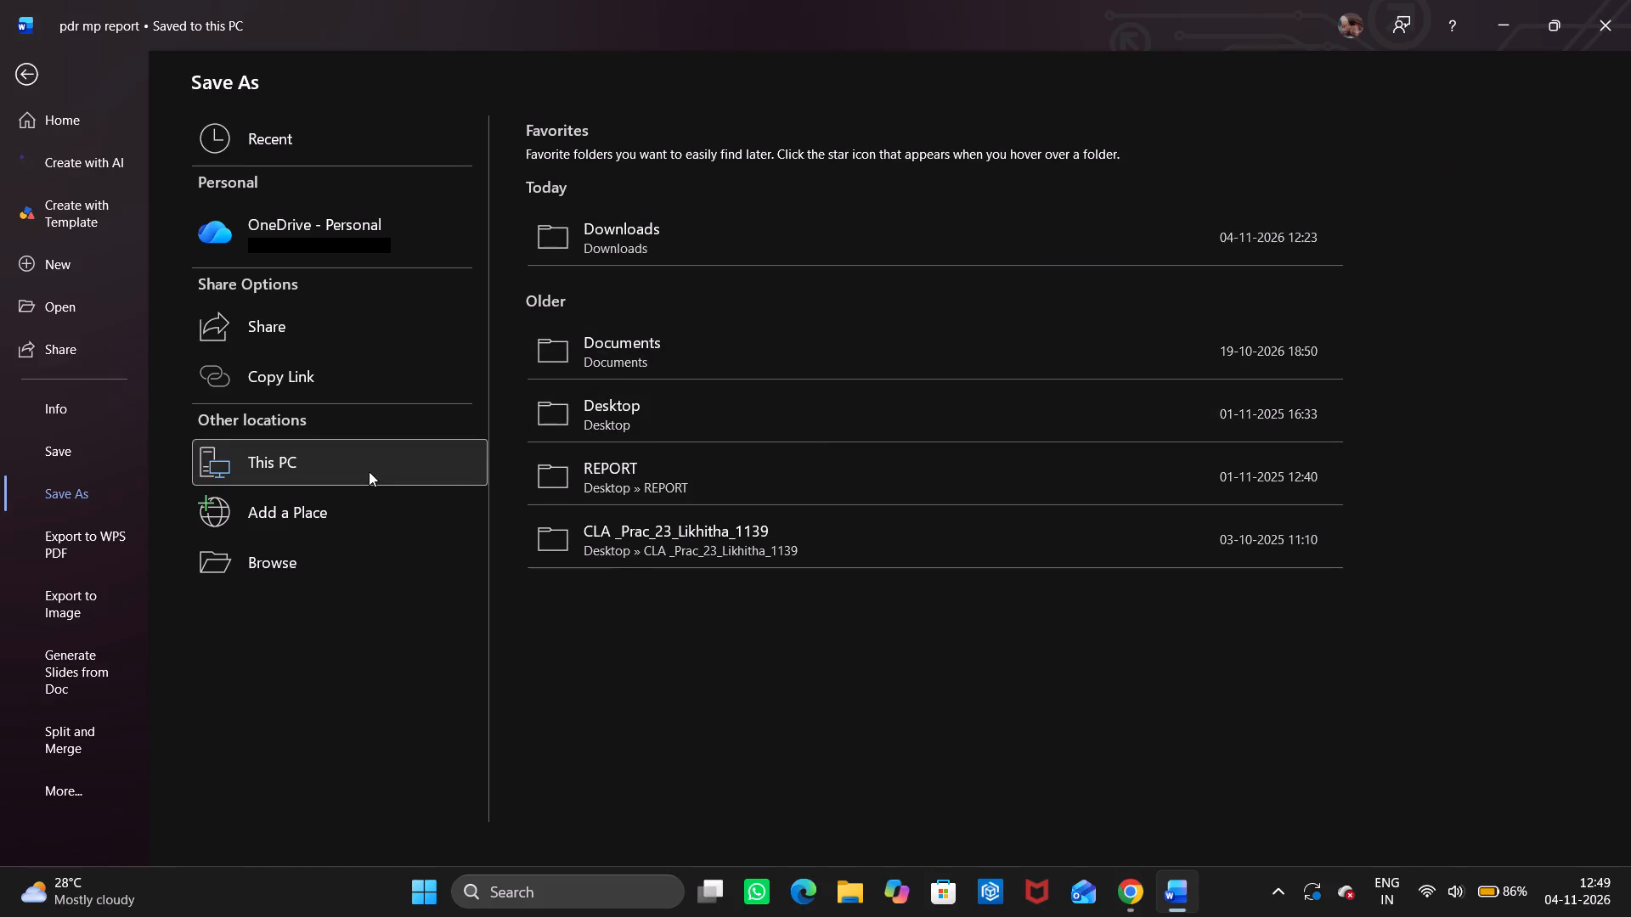
scroll(150, 308, down, 2)
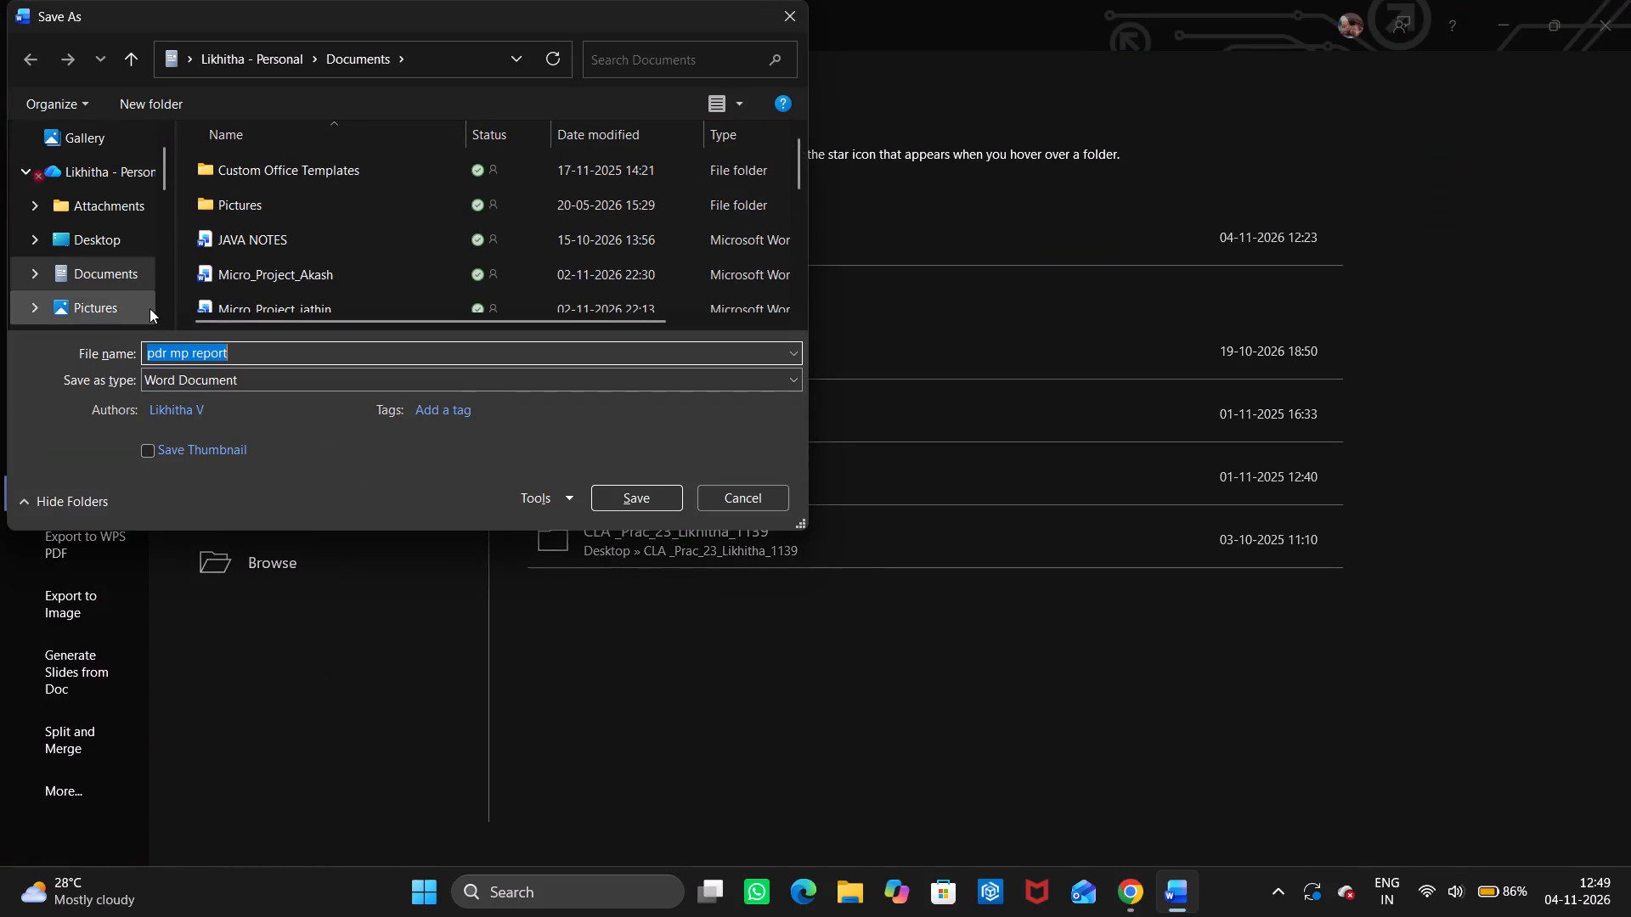
scroll(150, 308, down, 2)
click(110, 216)
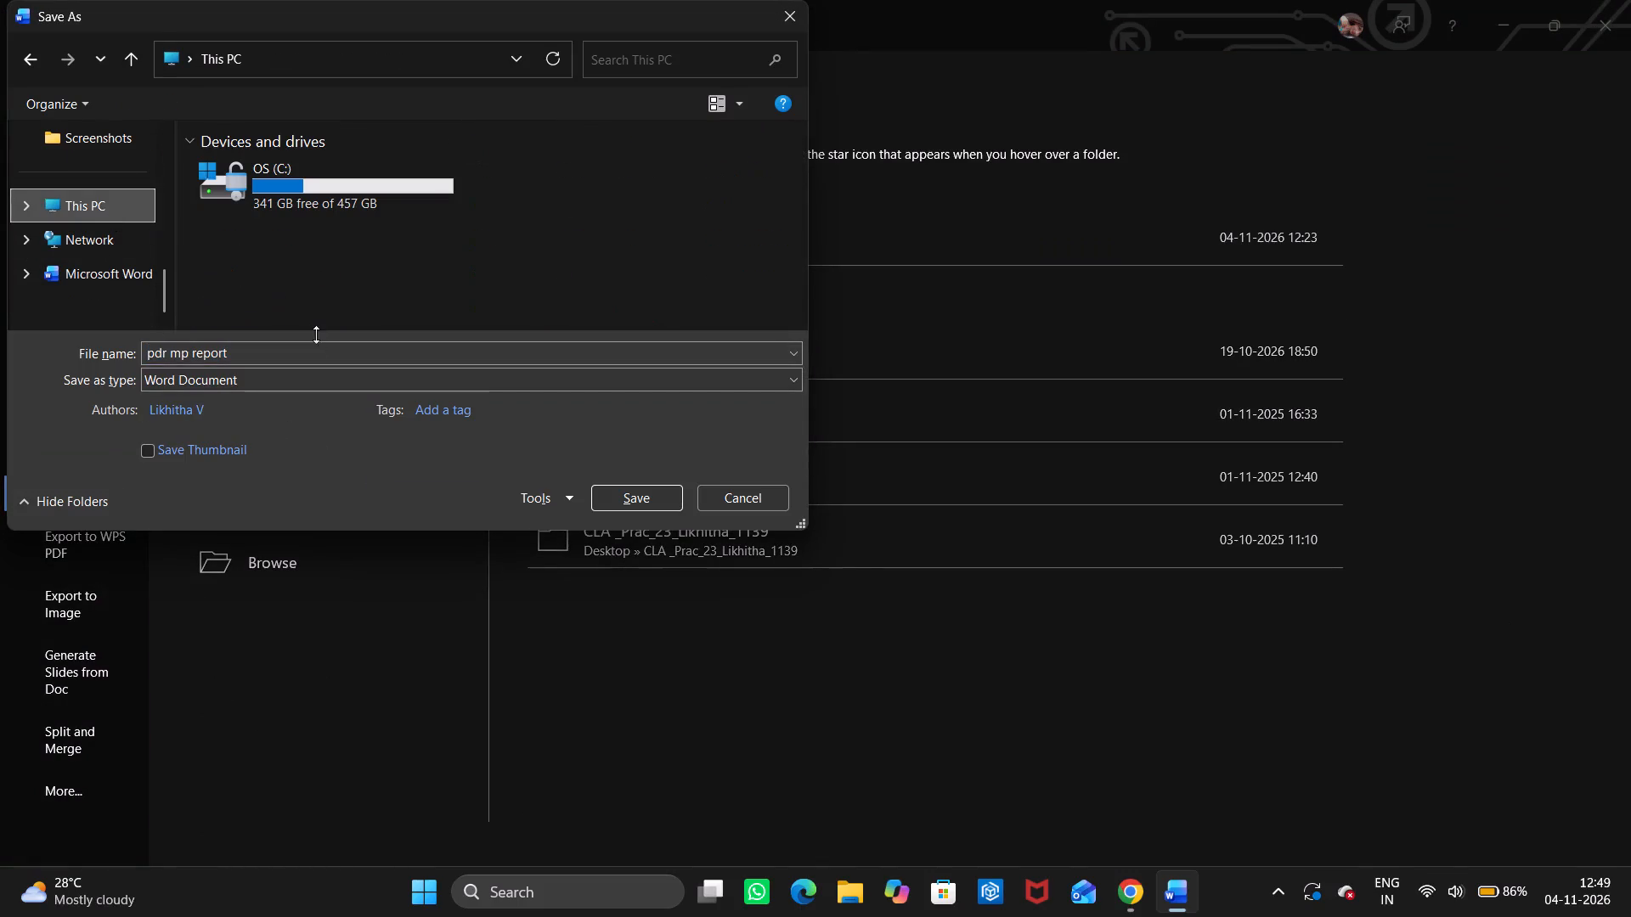
click(319, 348)
double_click(375, 191)
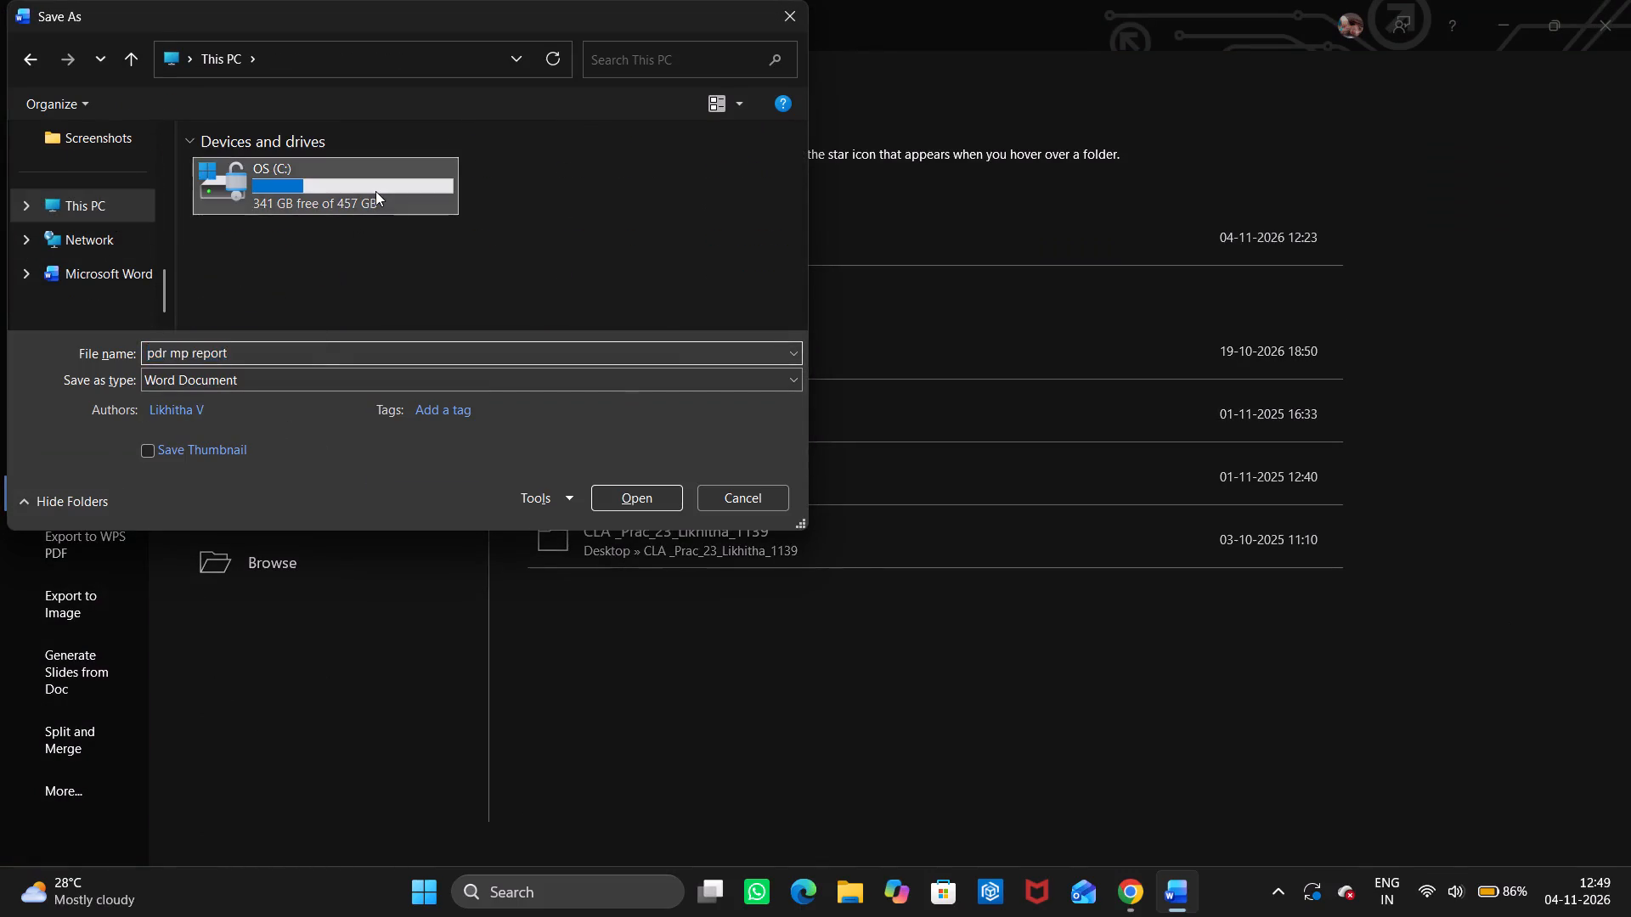
click(623, 487)
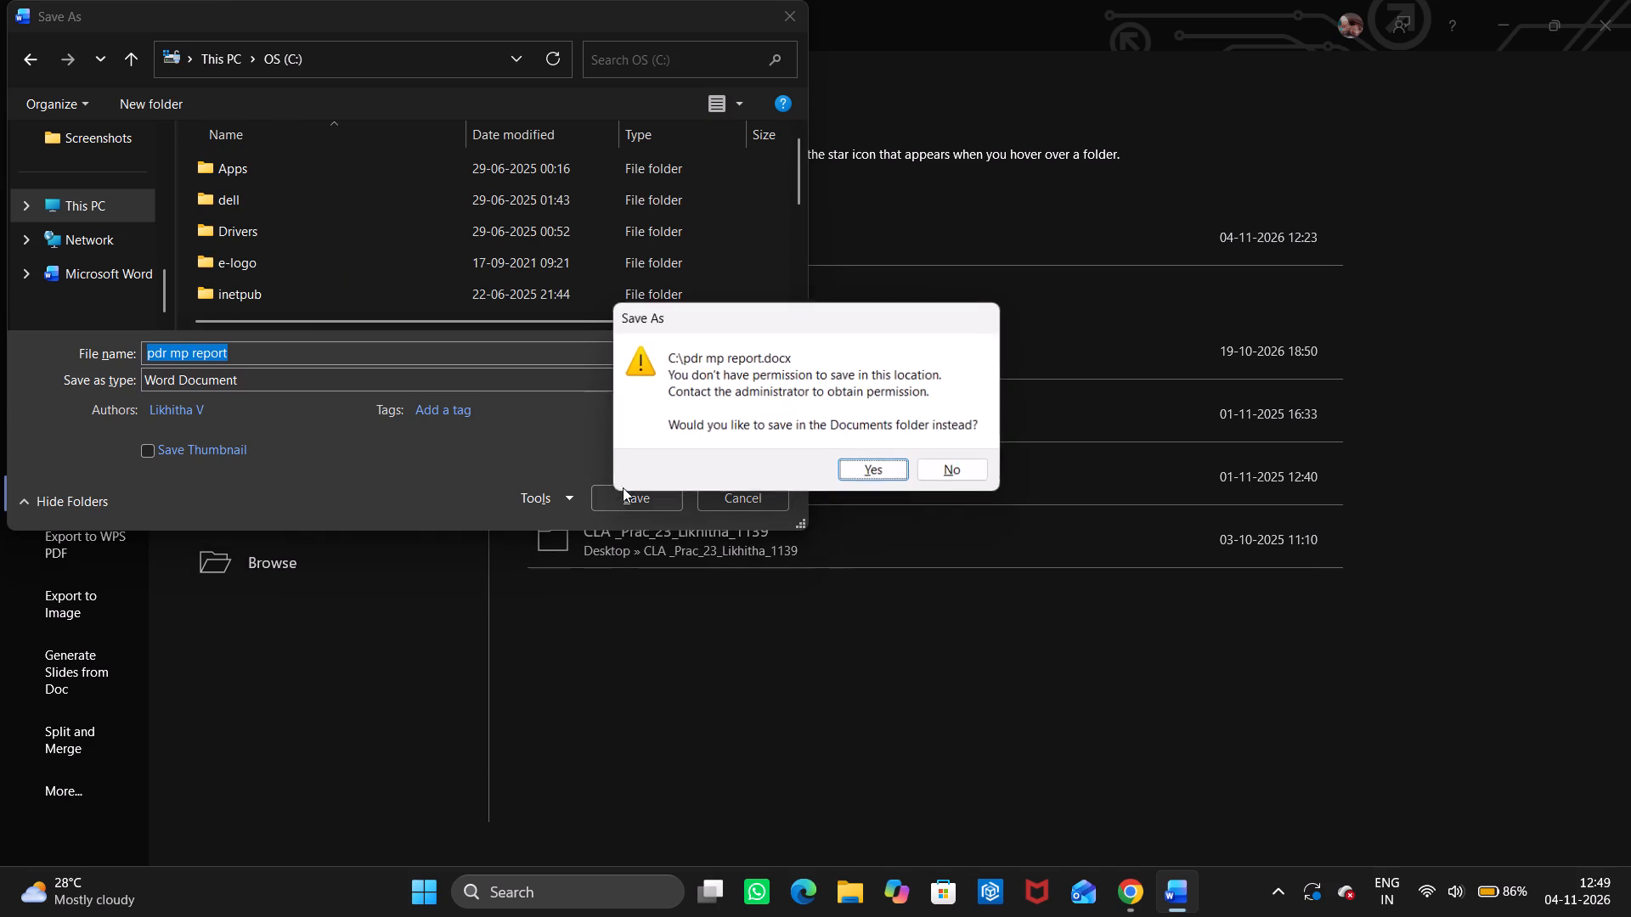
Save the copy of the report in the Documents folder instead, as the Word document "pdr mp report".
click(878, 469)
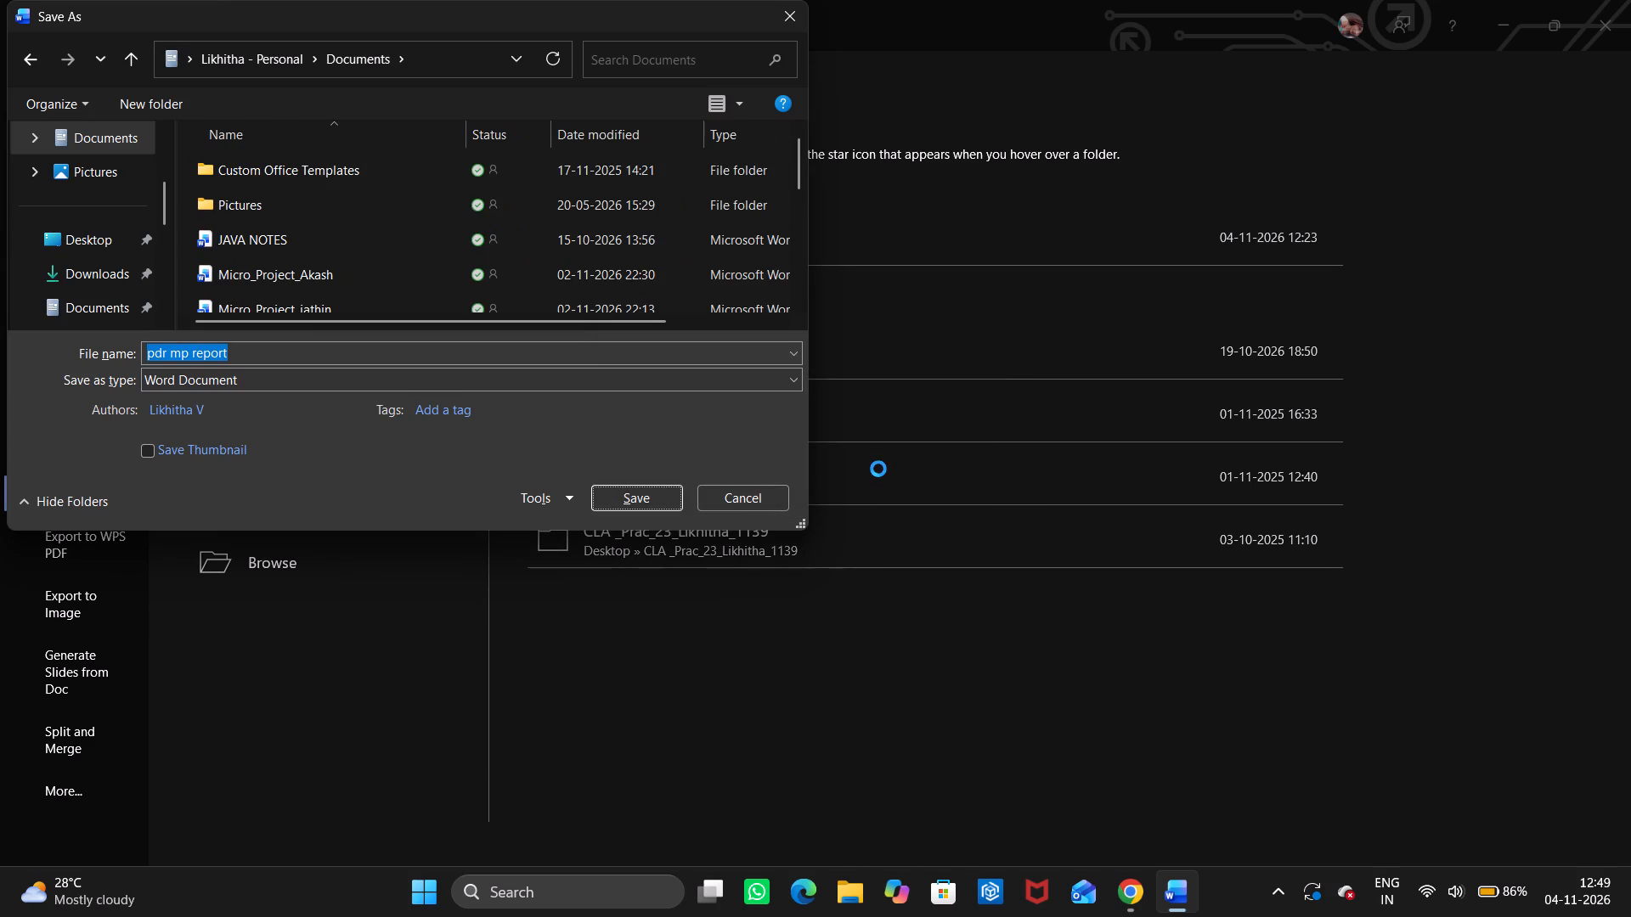
click(640, 491)
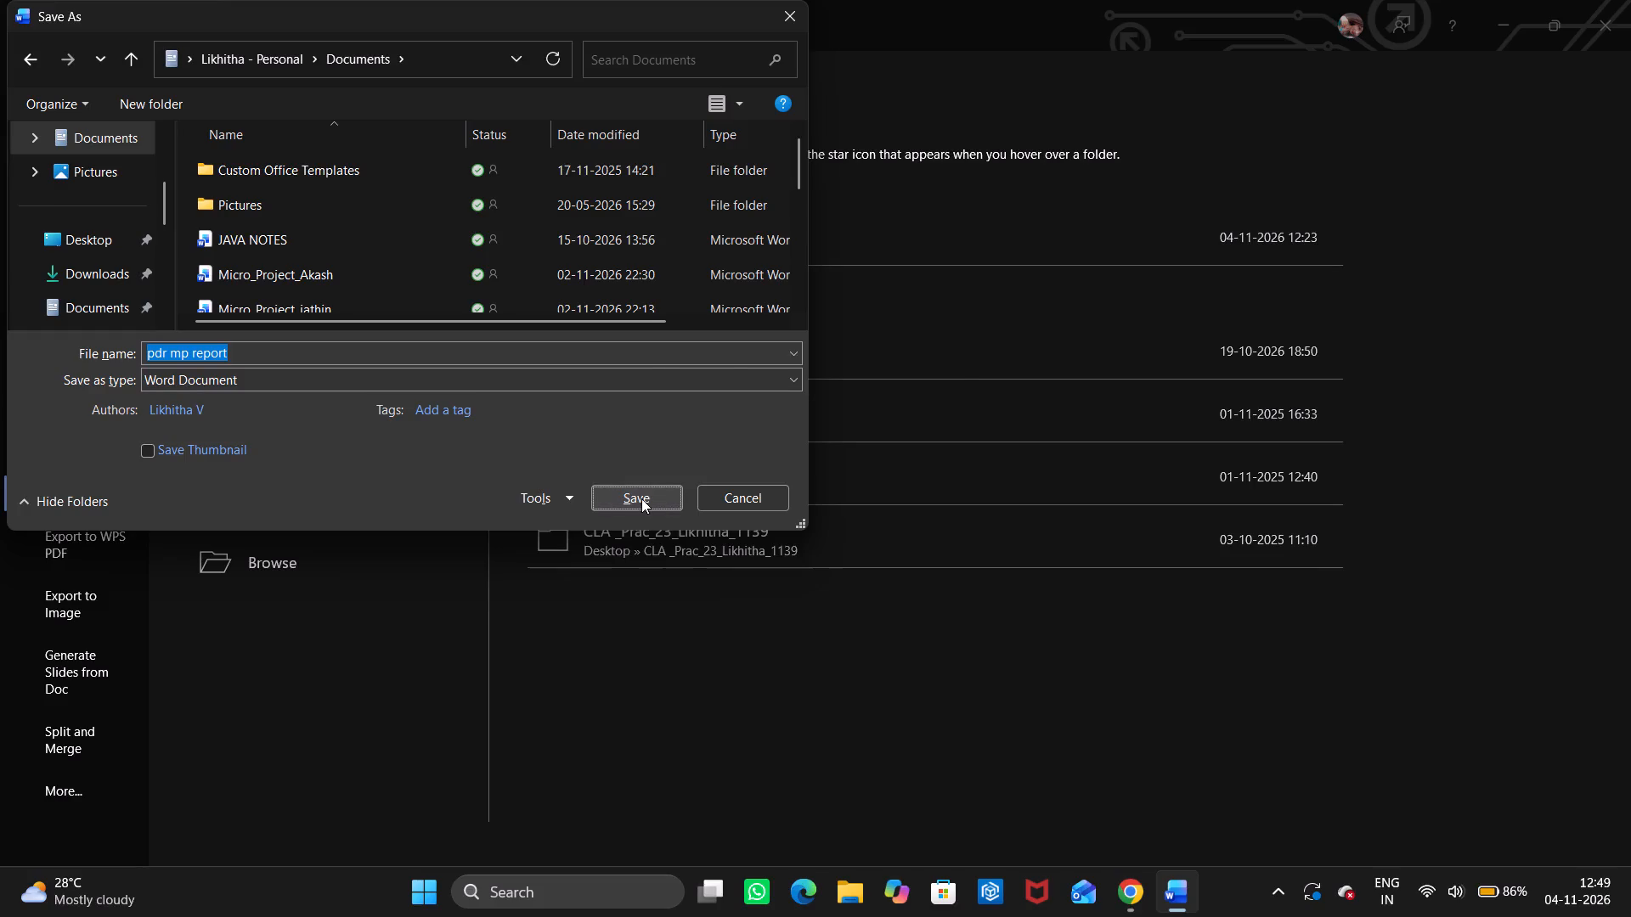
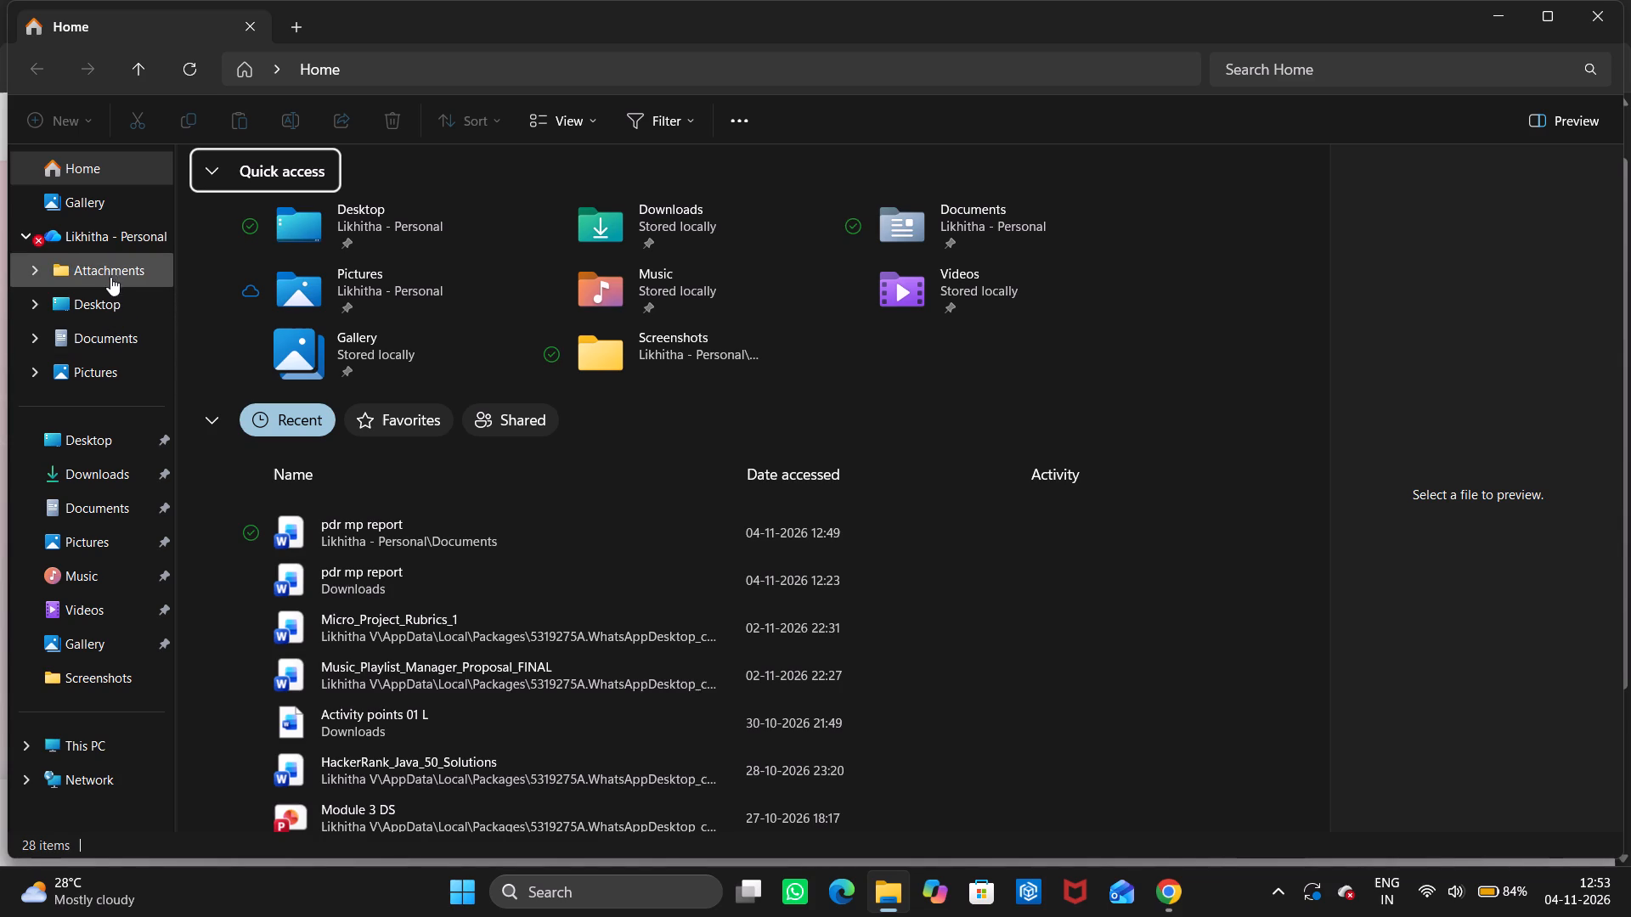
click(115, 324)
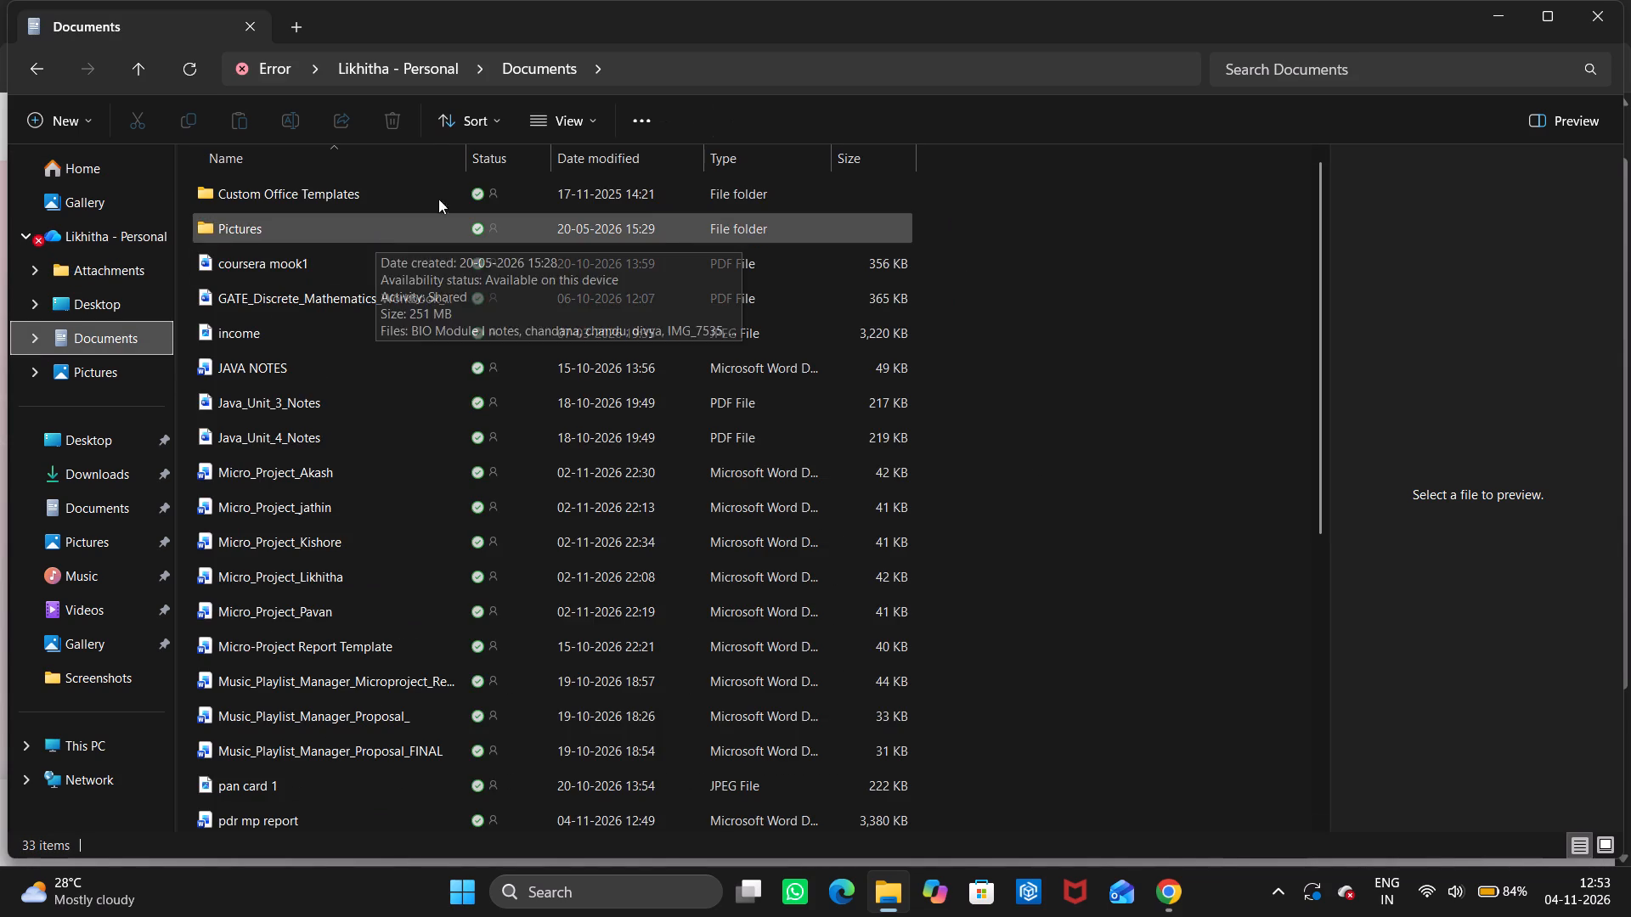
click(574, 150)
double_click(431, 196)
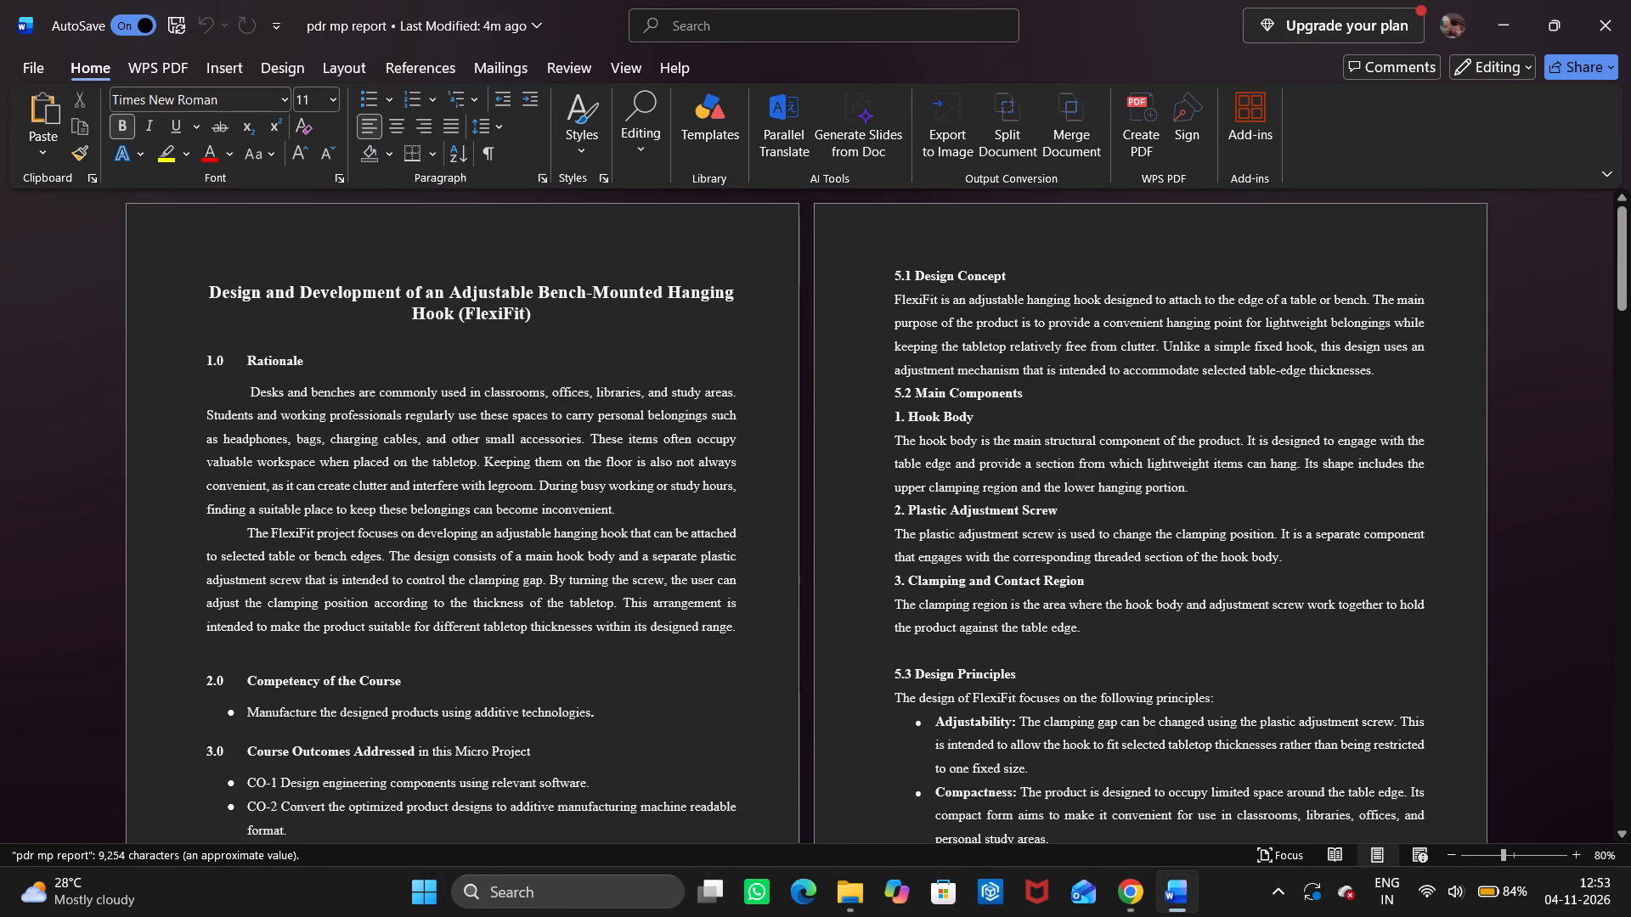
Look through the whole saved report, from the Rationale to the References and back to the title, to check its content and page layout.
scroll(903, 691, down, 3)
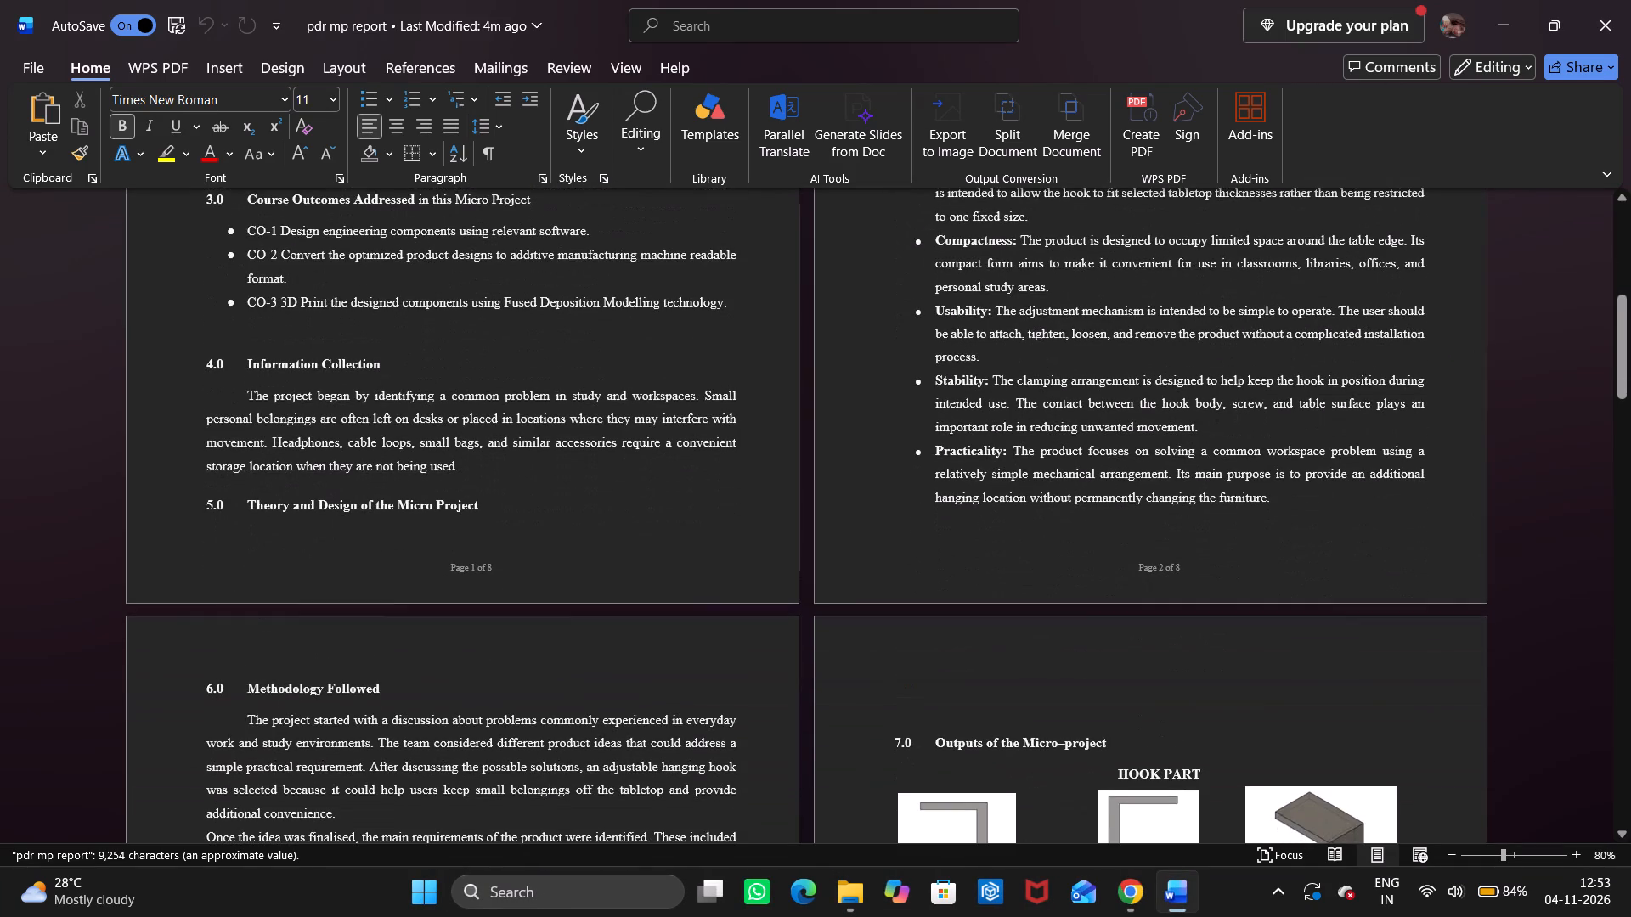
scroll(903, 691, down, 1)
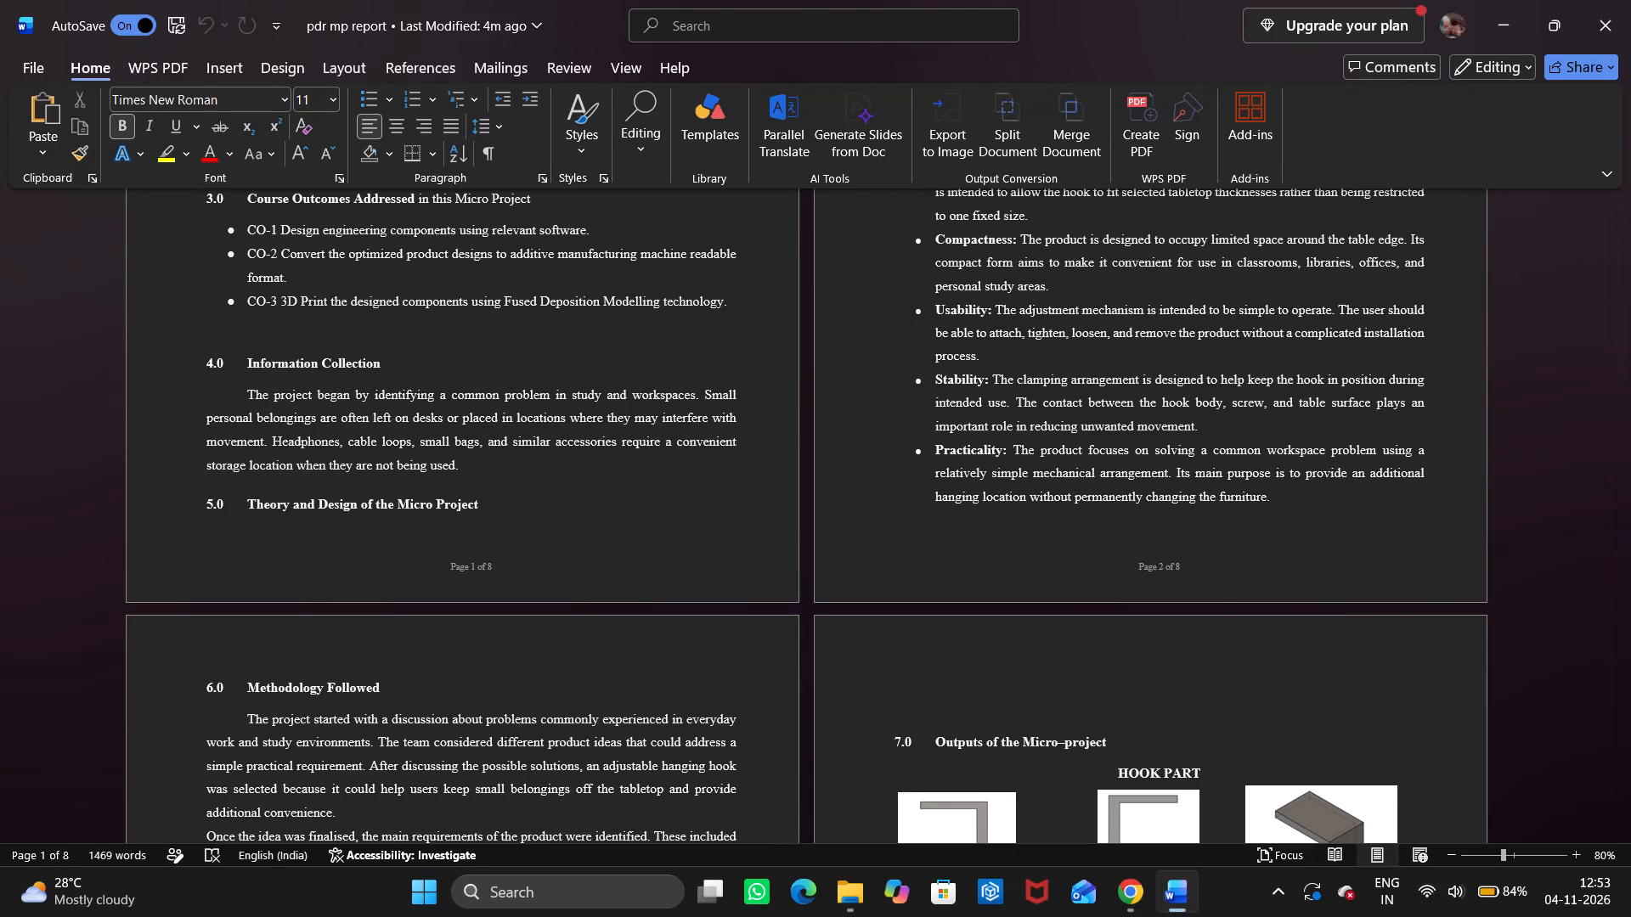
scroll(903, 691, down, 18)
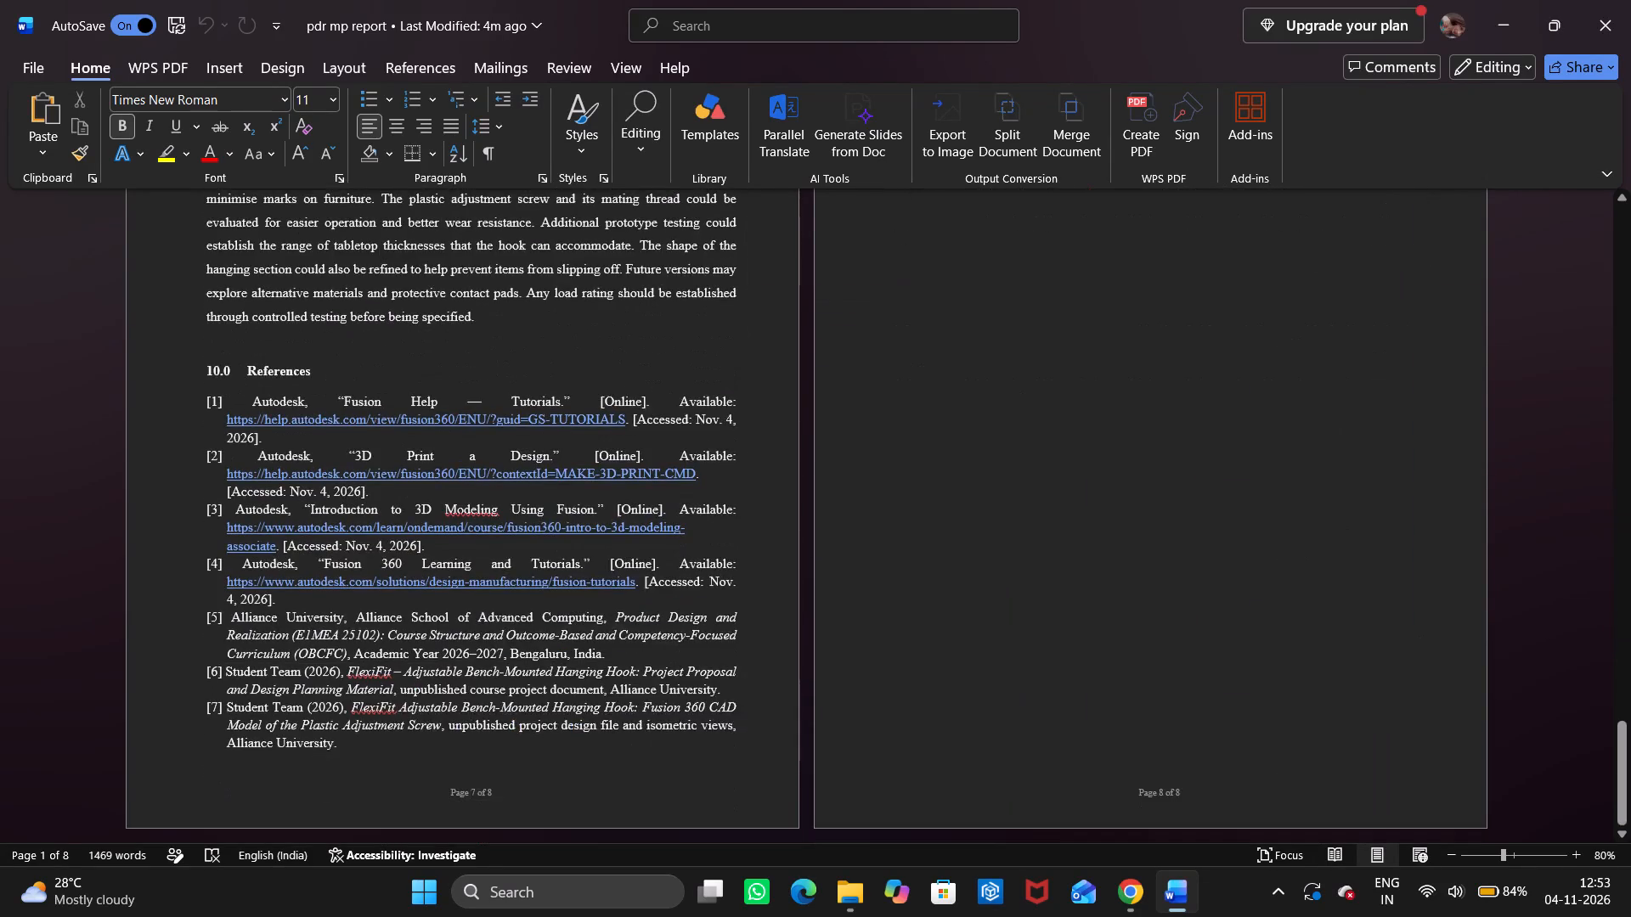
scroll(903, 691, right, 1)
scroll(903, 691, up, 1)
scroll(903, 691, right, 1)
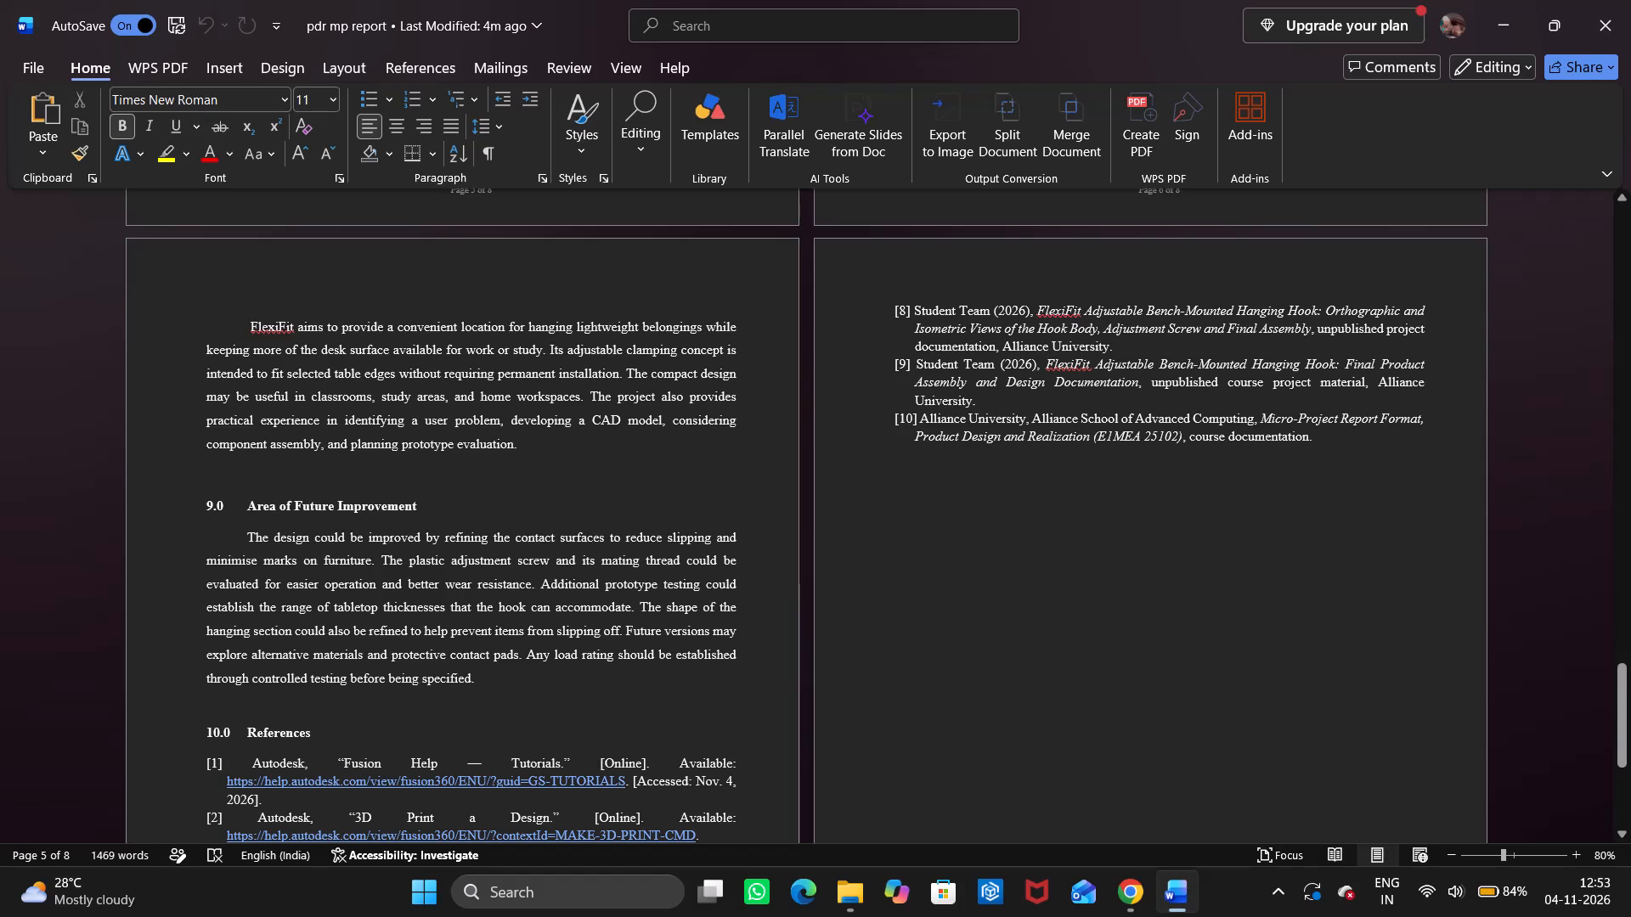
scroll(903, 691, right, 4)
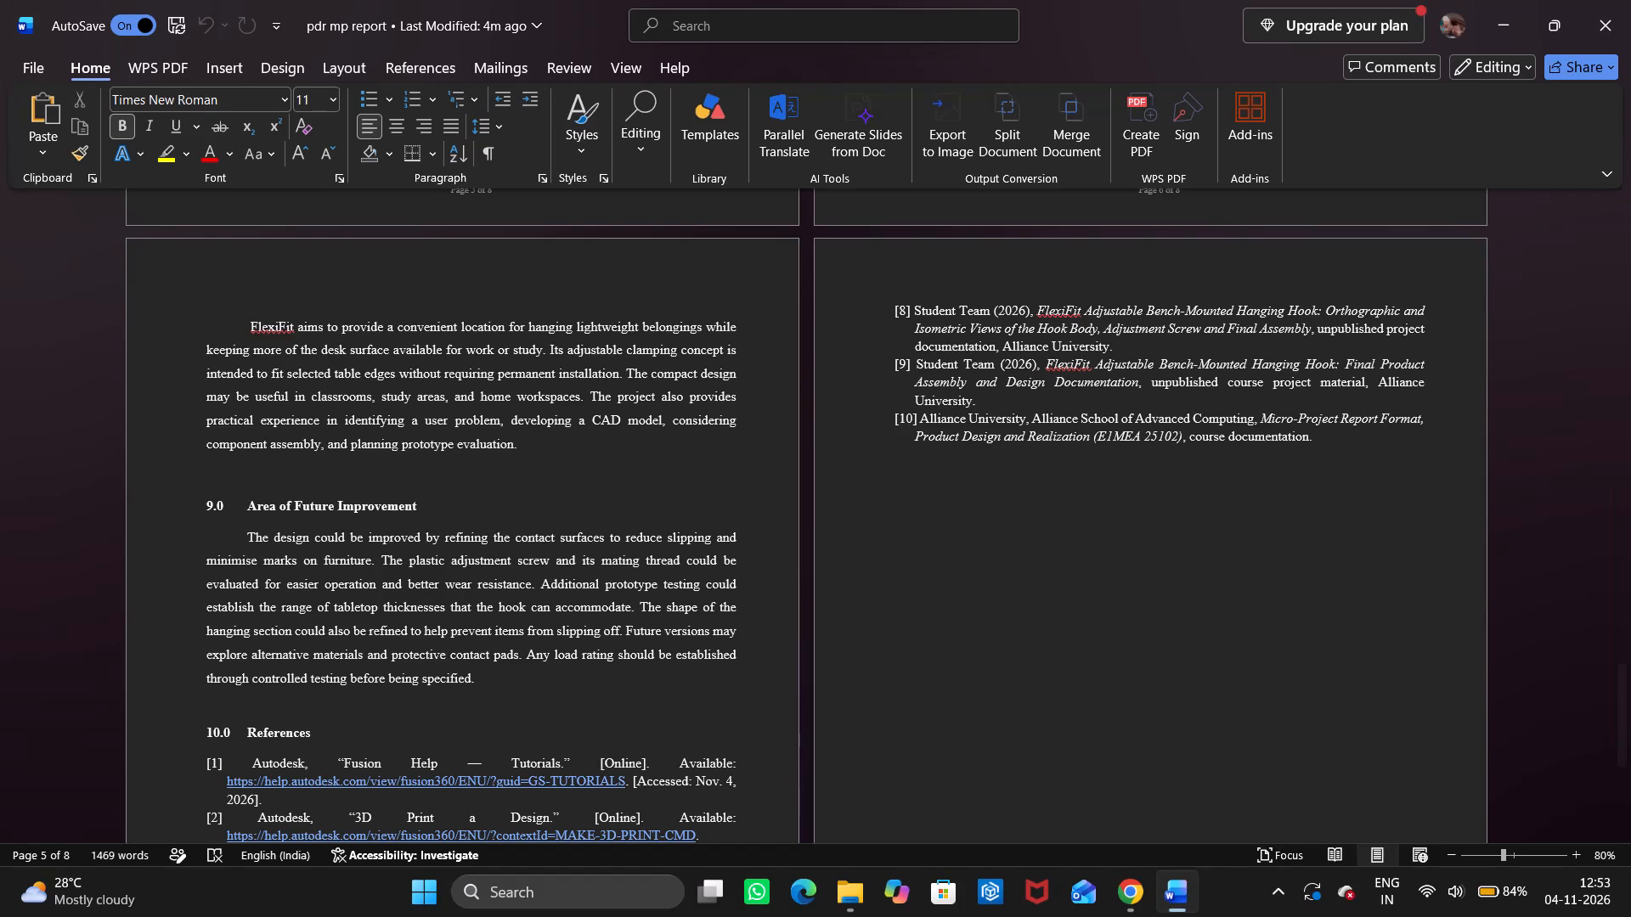
scroll(903, 691, right, 2)
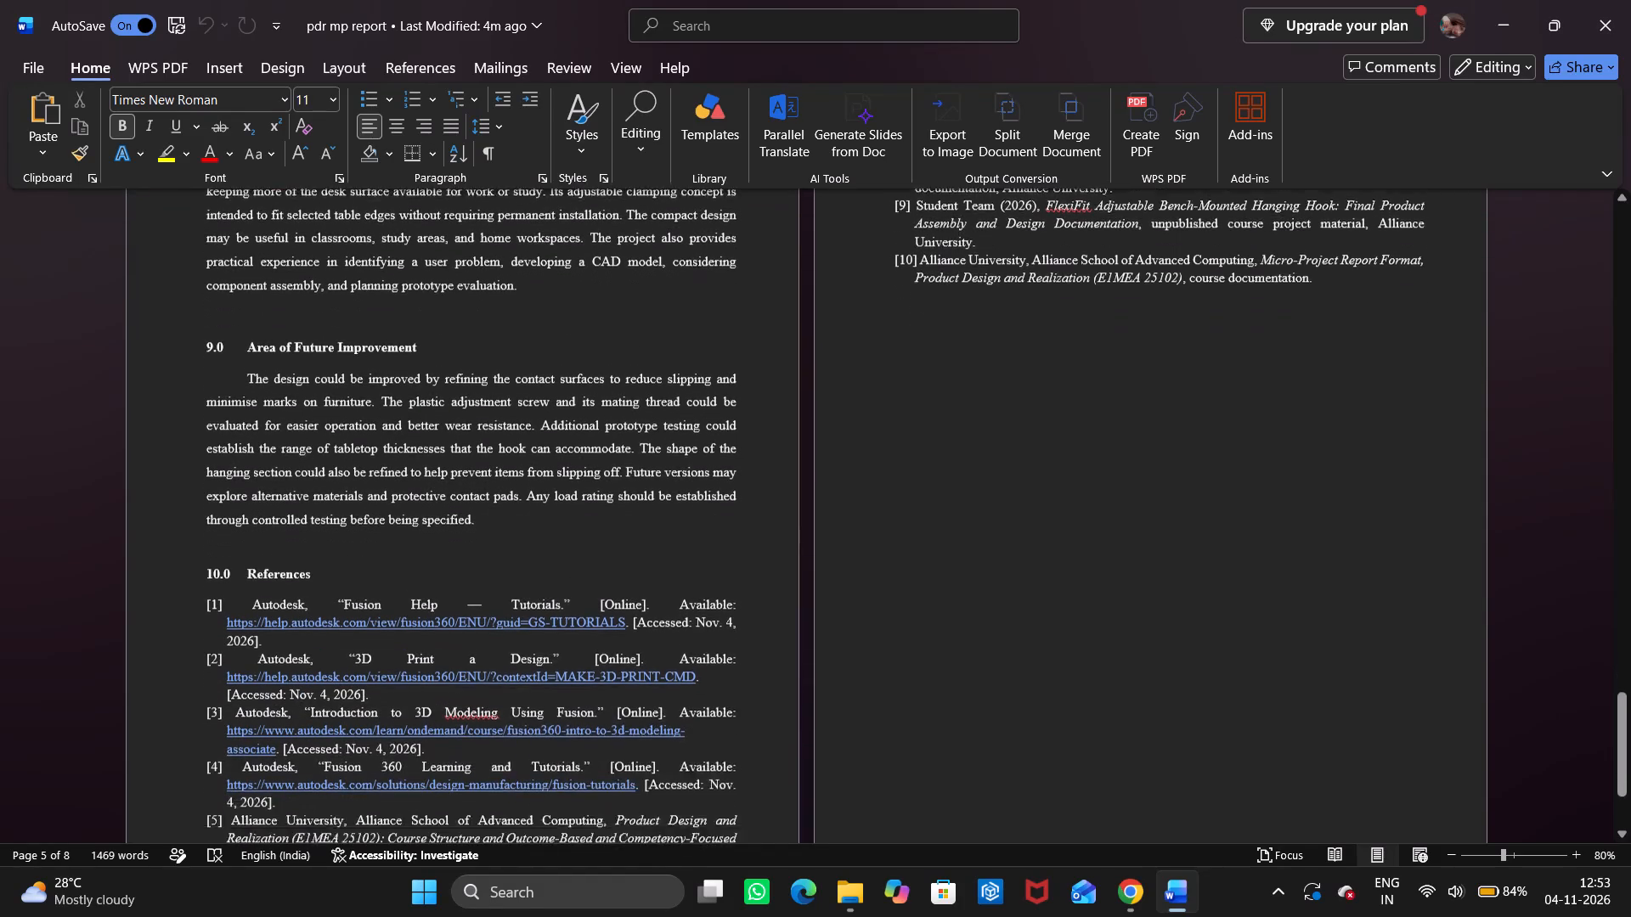
scroll(903, 691, right, 1)
scroll(903, 691, up, 19)
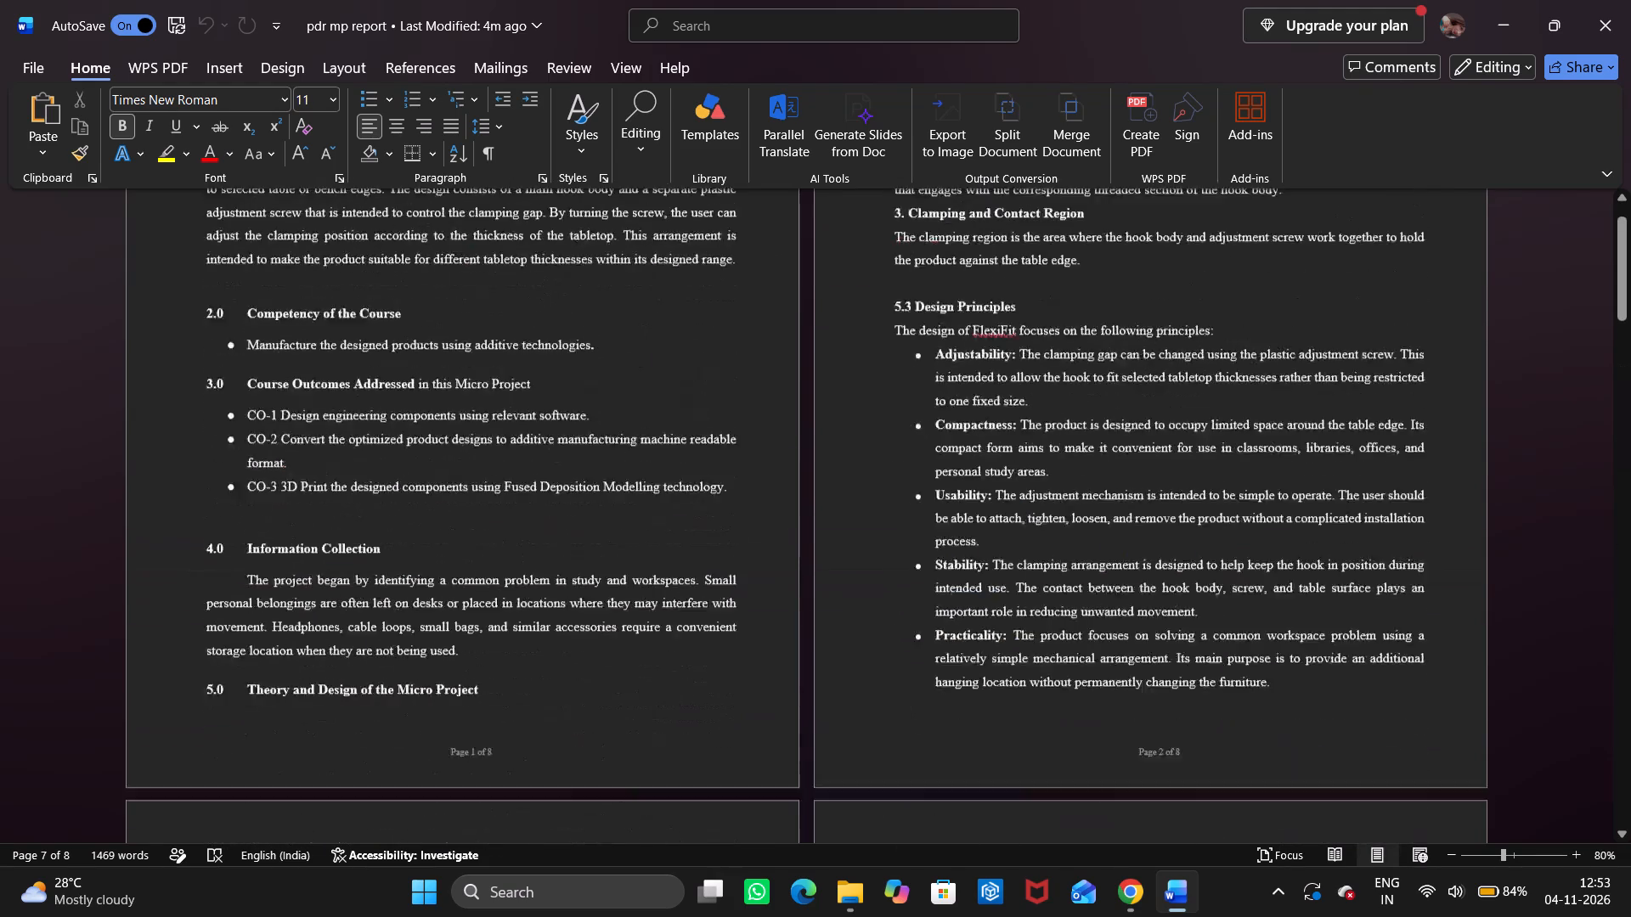
scroll(903, 691, up, 10)
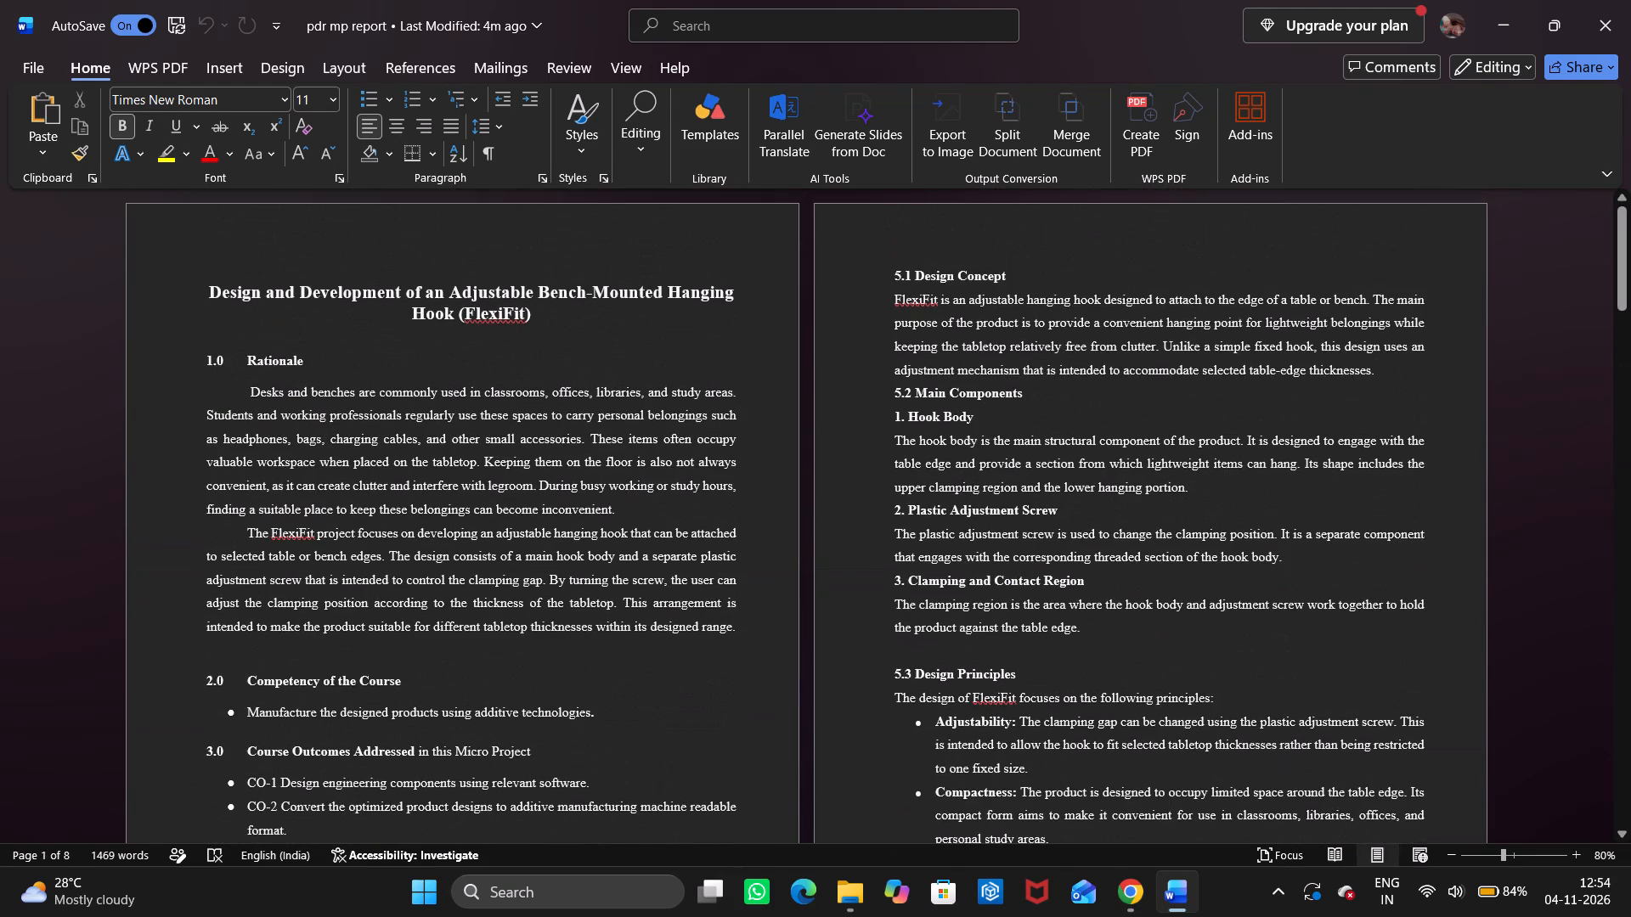
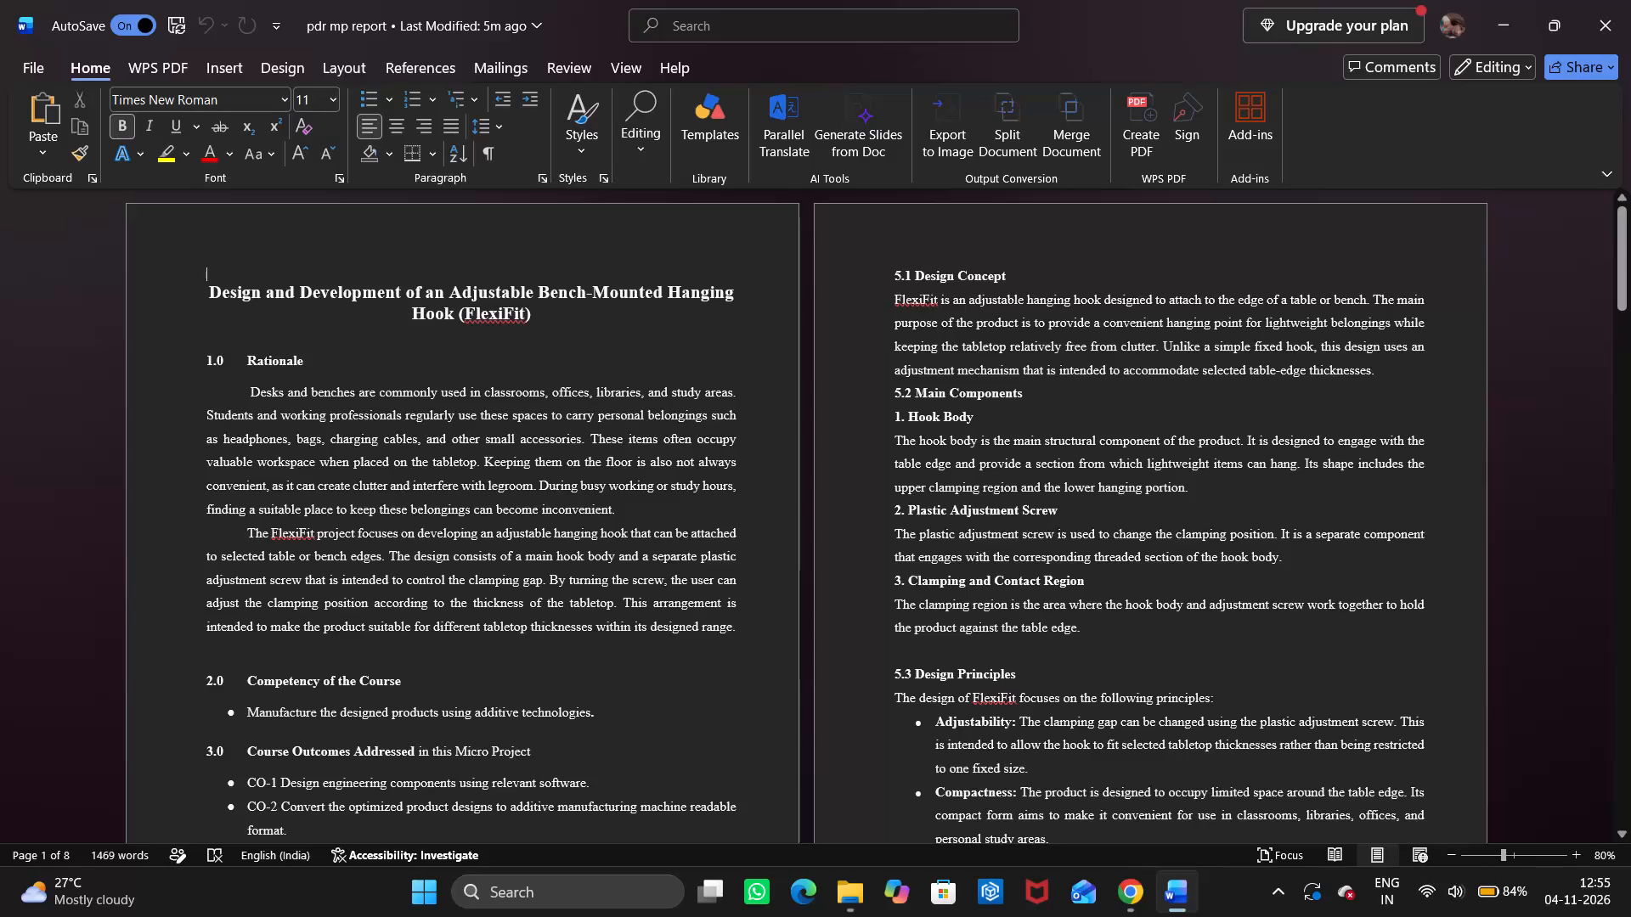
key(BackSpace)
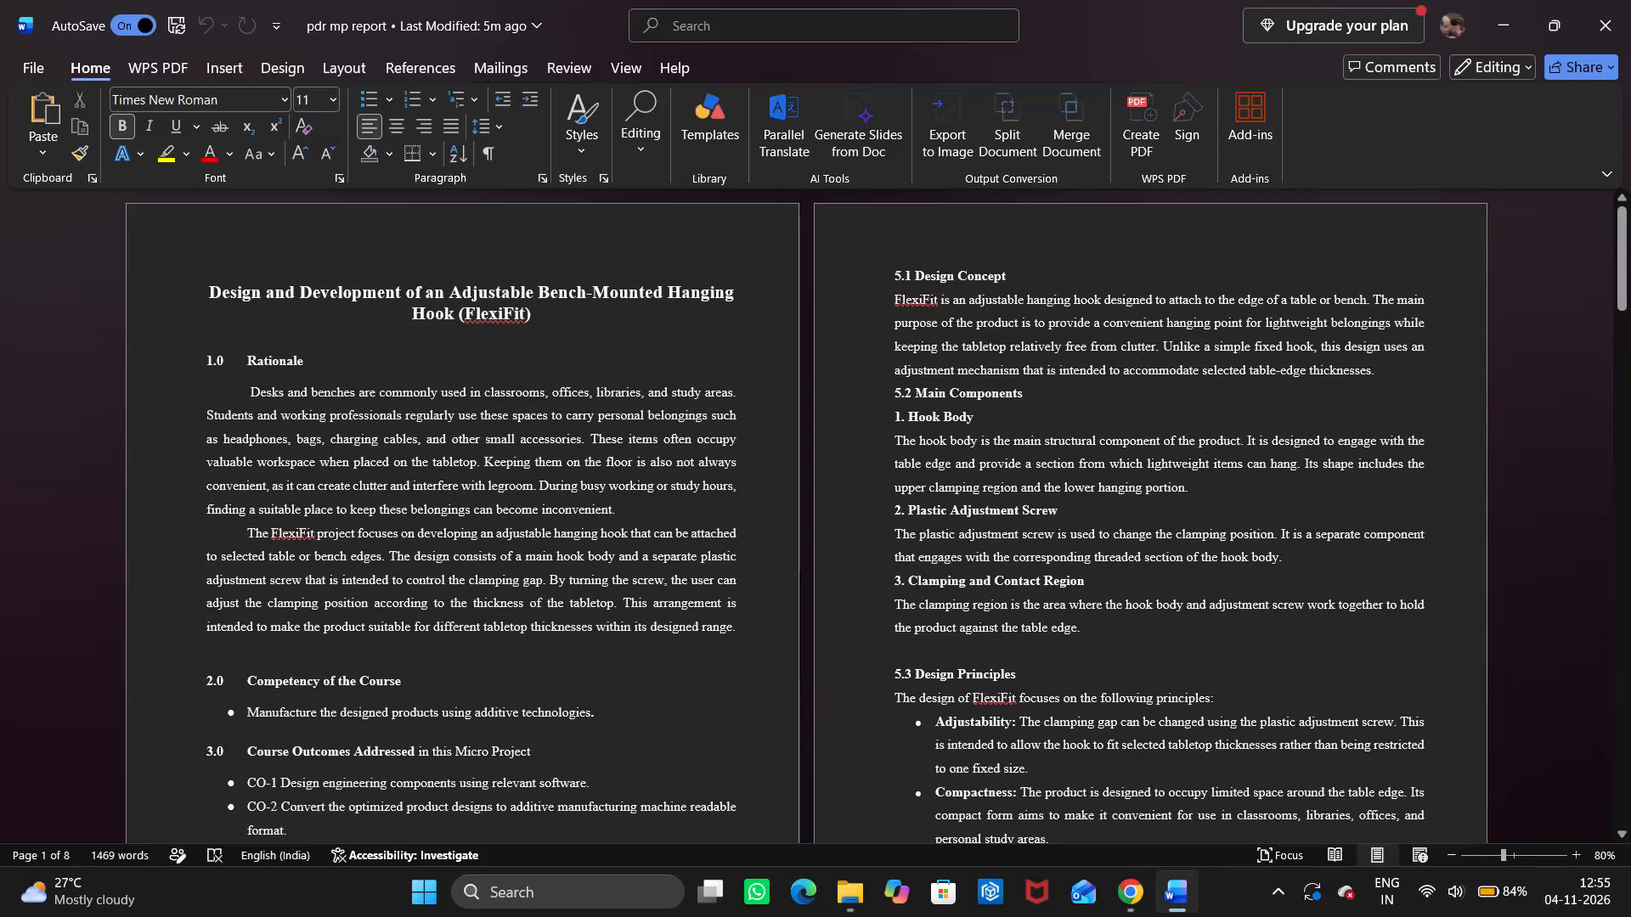
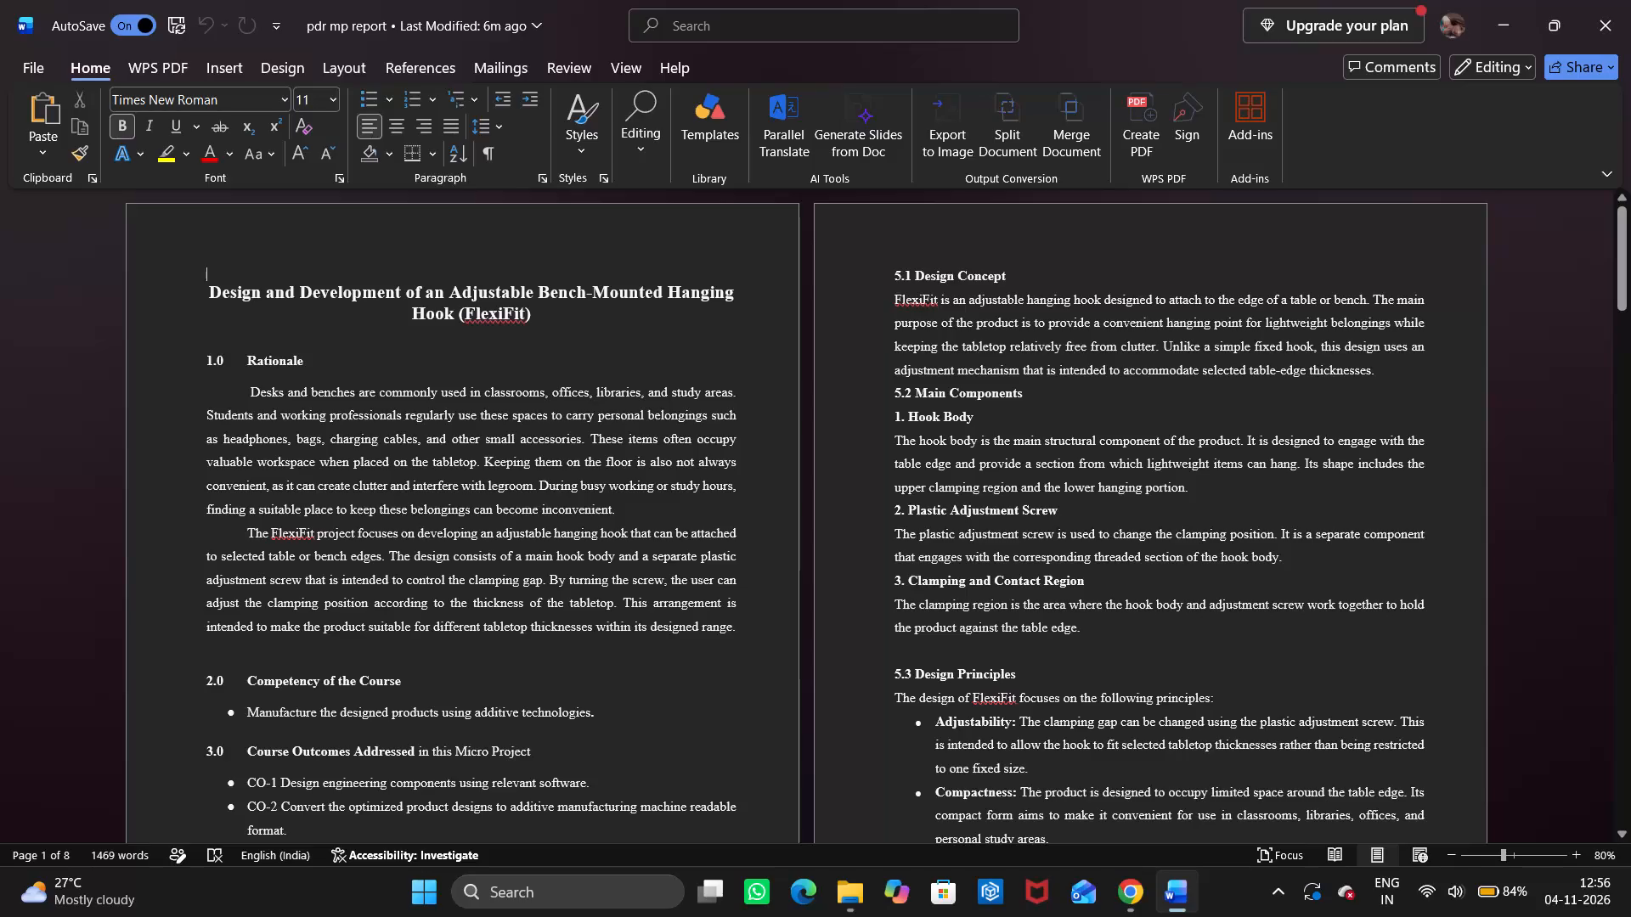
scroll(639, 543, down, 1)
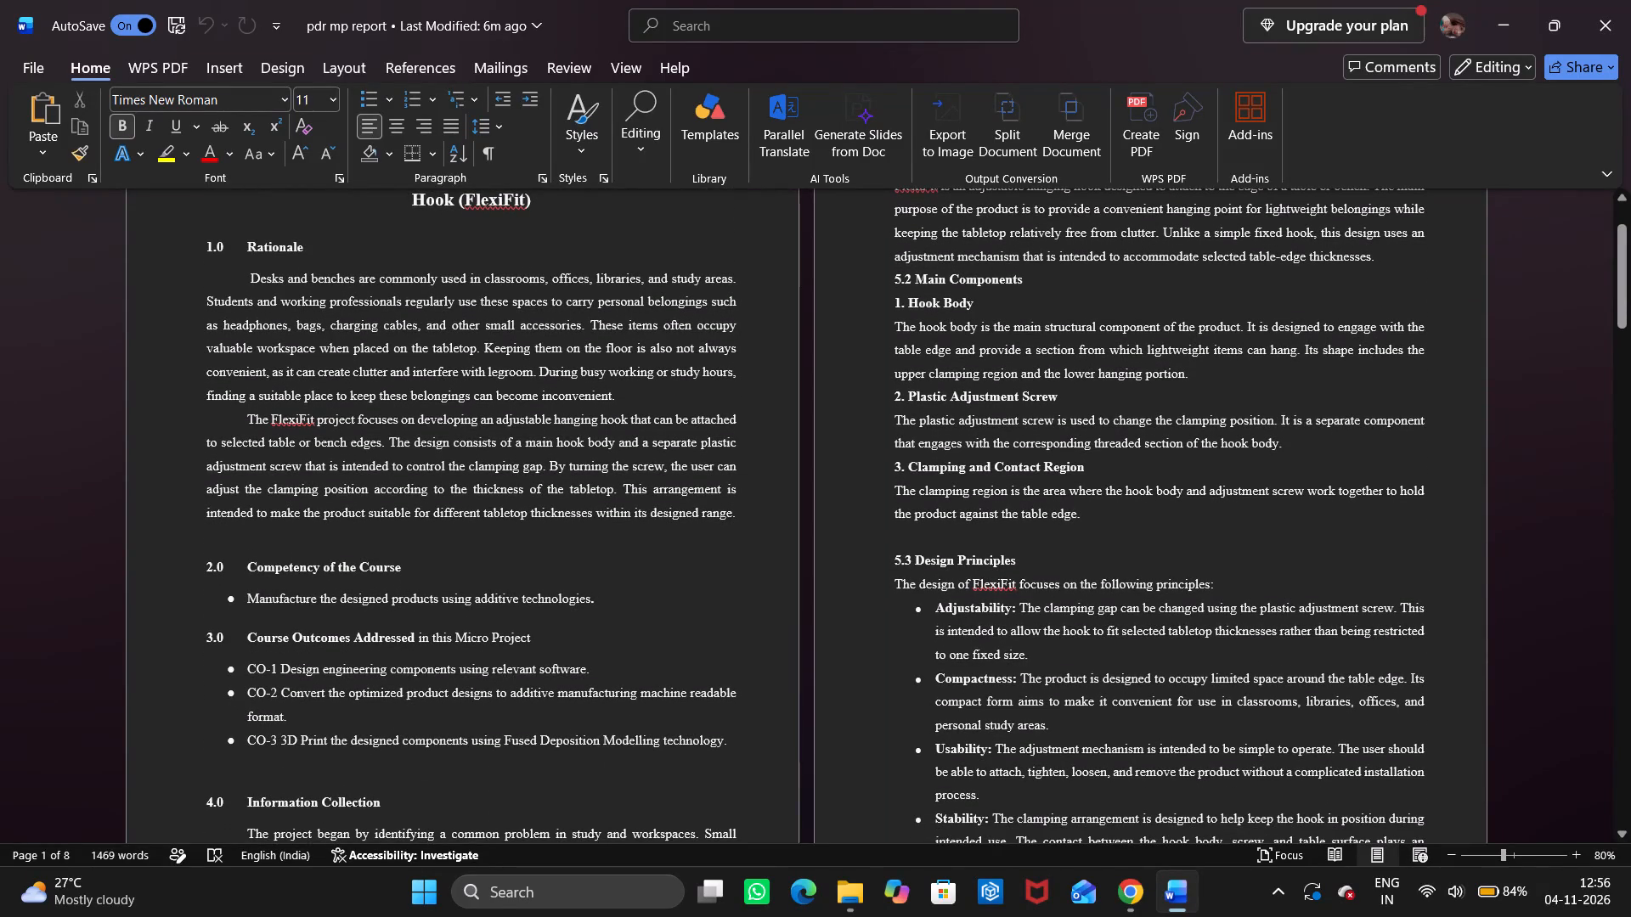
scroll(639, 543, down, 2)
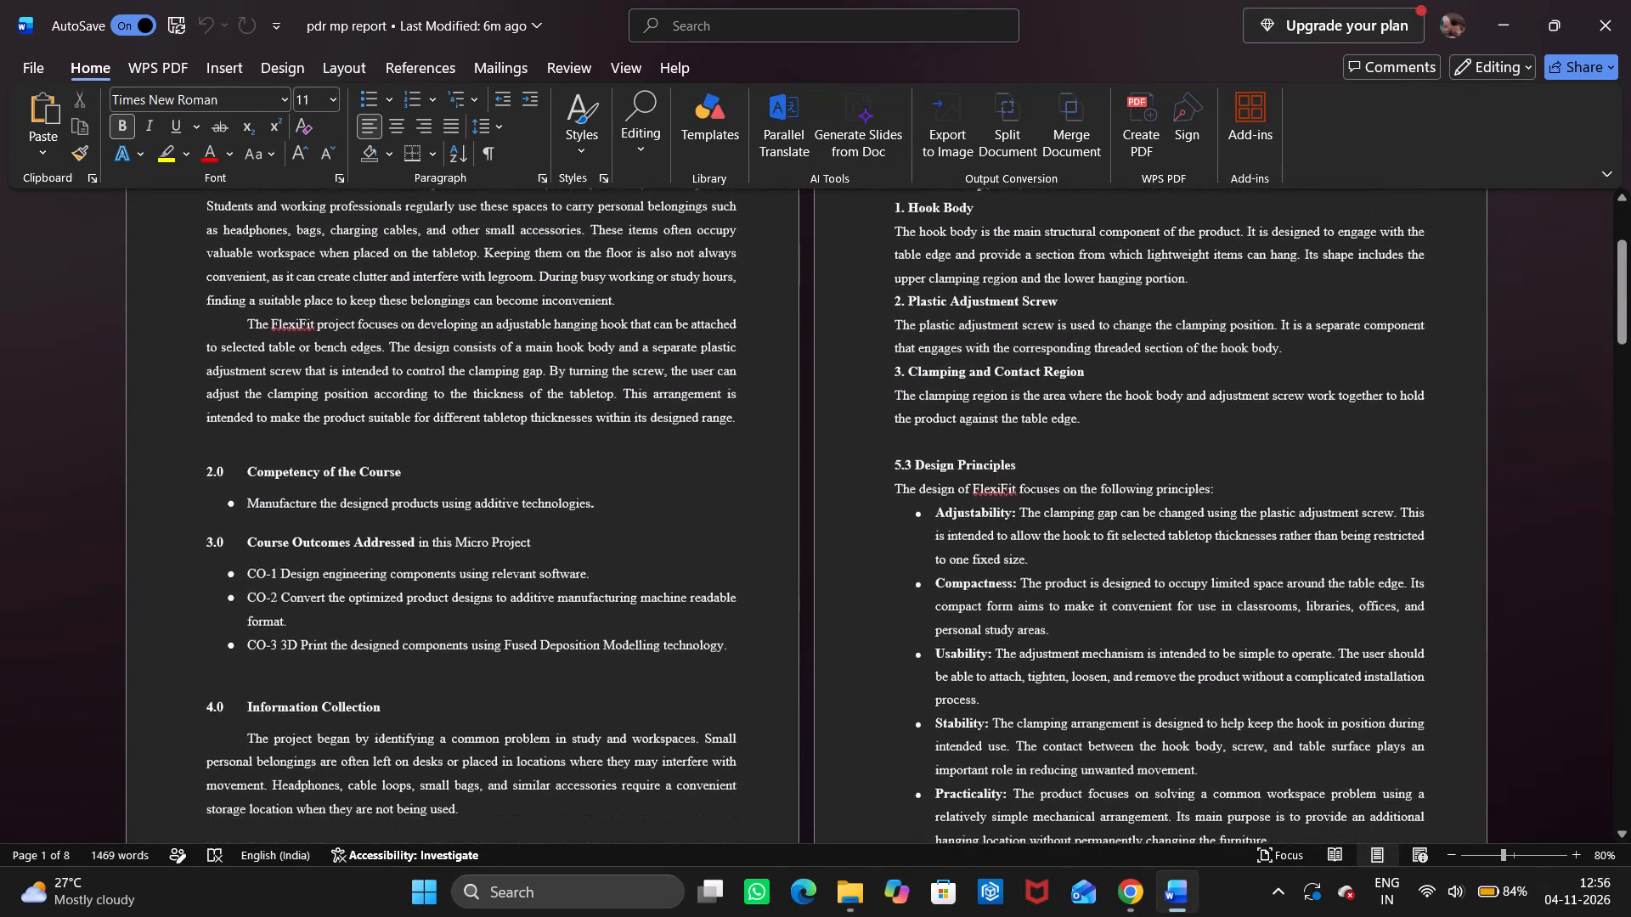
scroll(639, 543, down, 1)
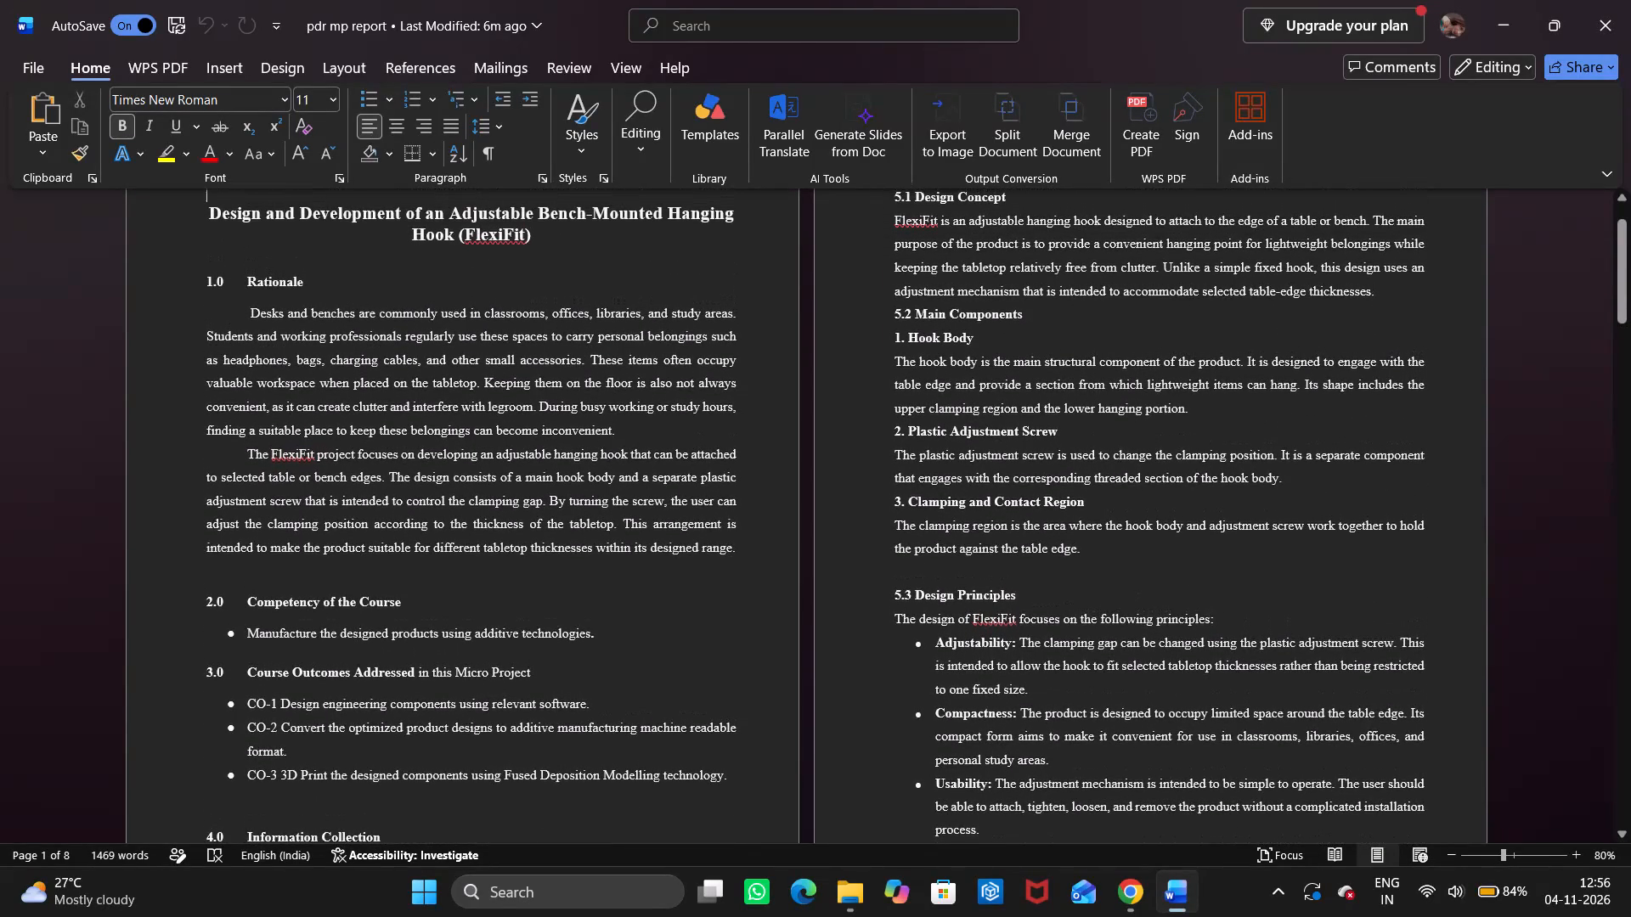
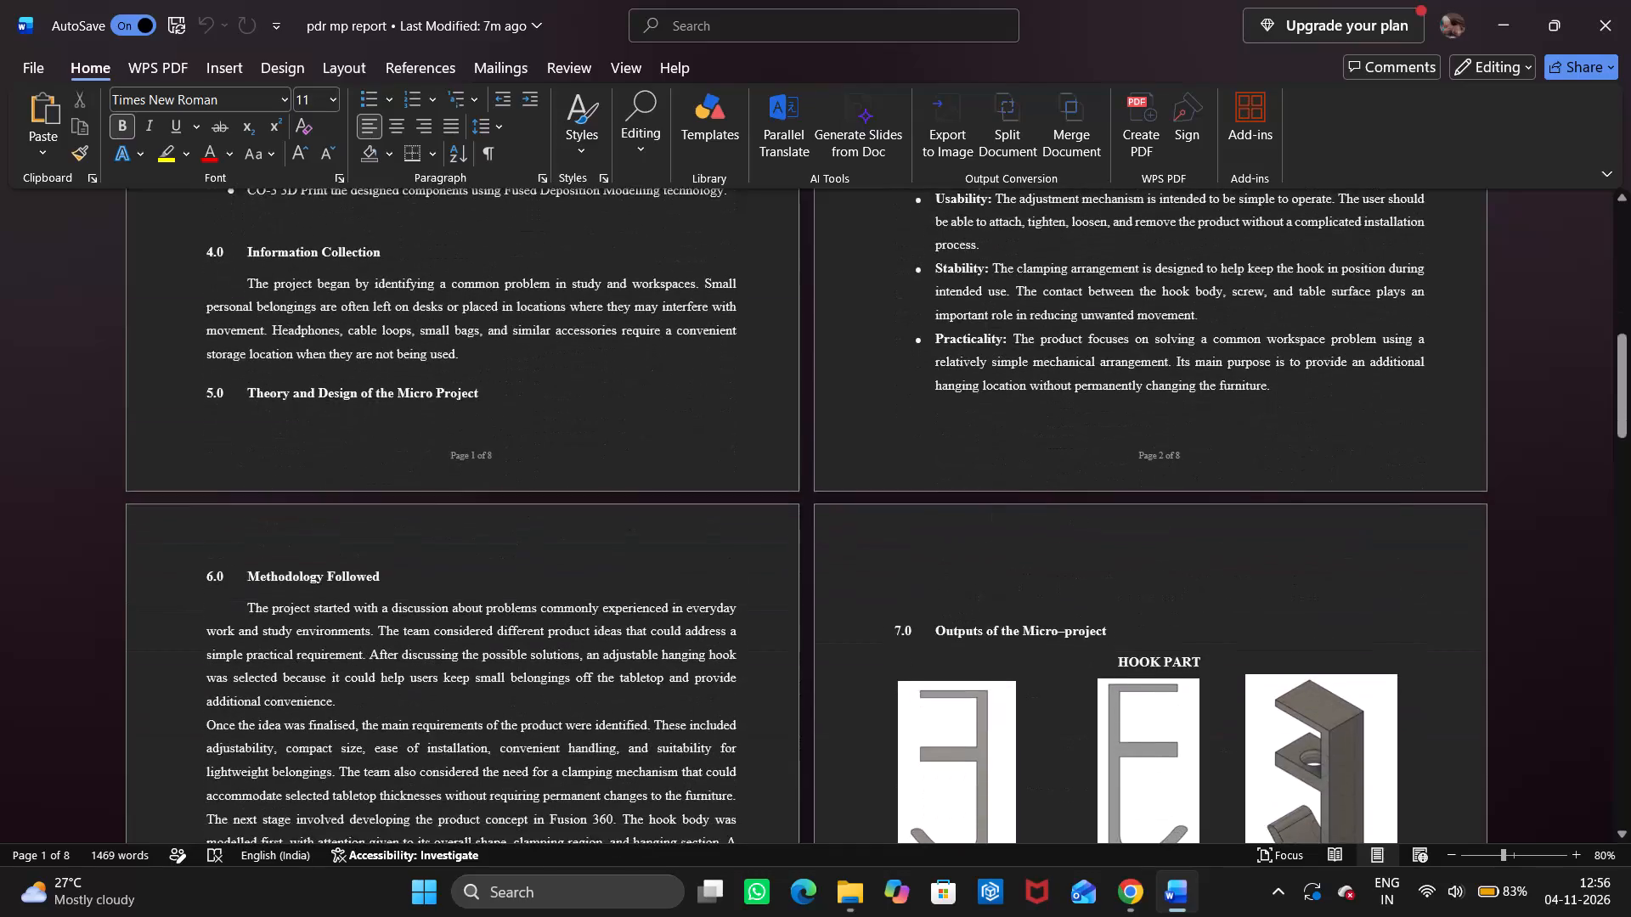
Review the saved report from the Methodology section through the hook, screw and assembly views to the References, checking content and page layout.
scroll(631, 424, down, 1)
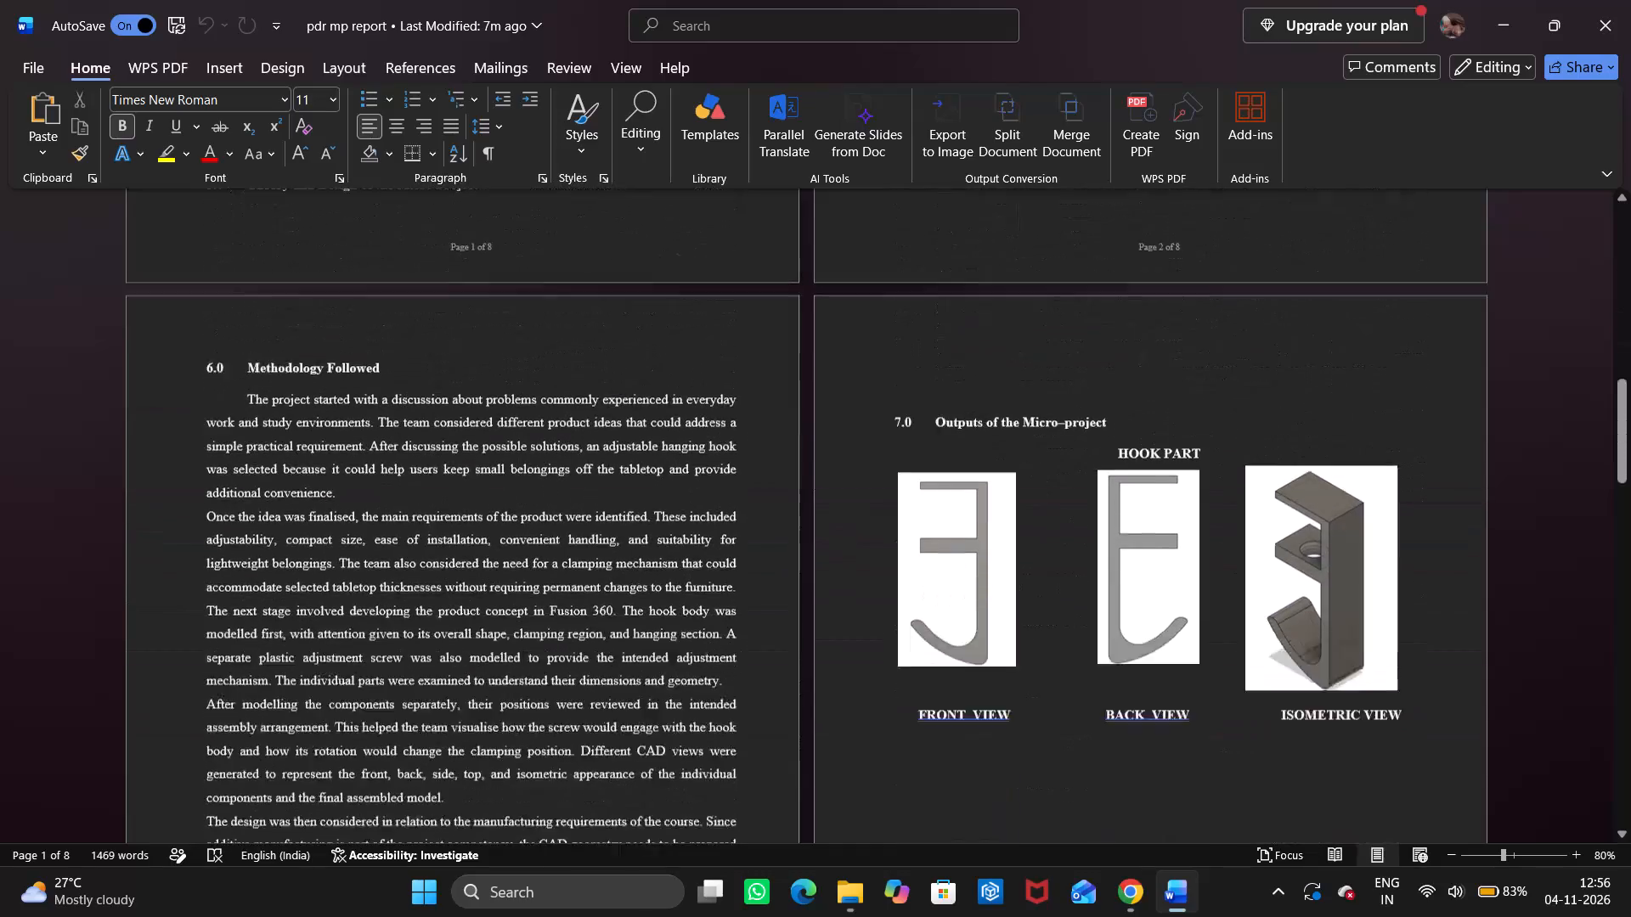
scroll(631, 424, down, 3)
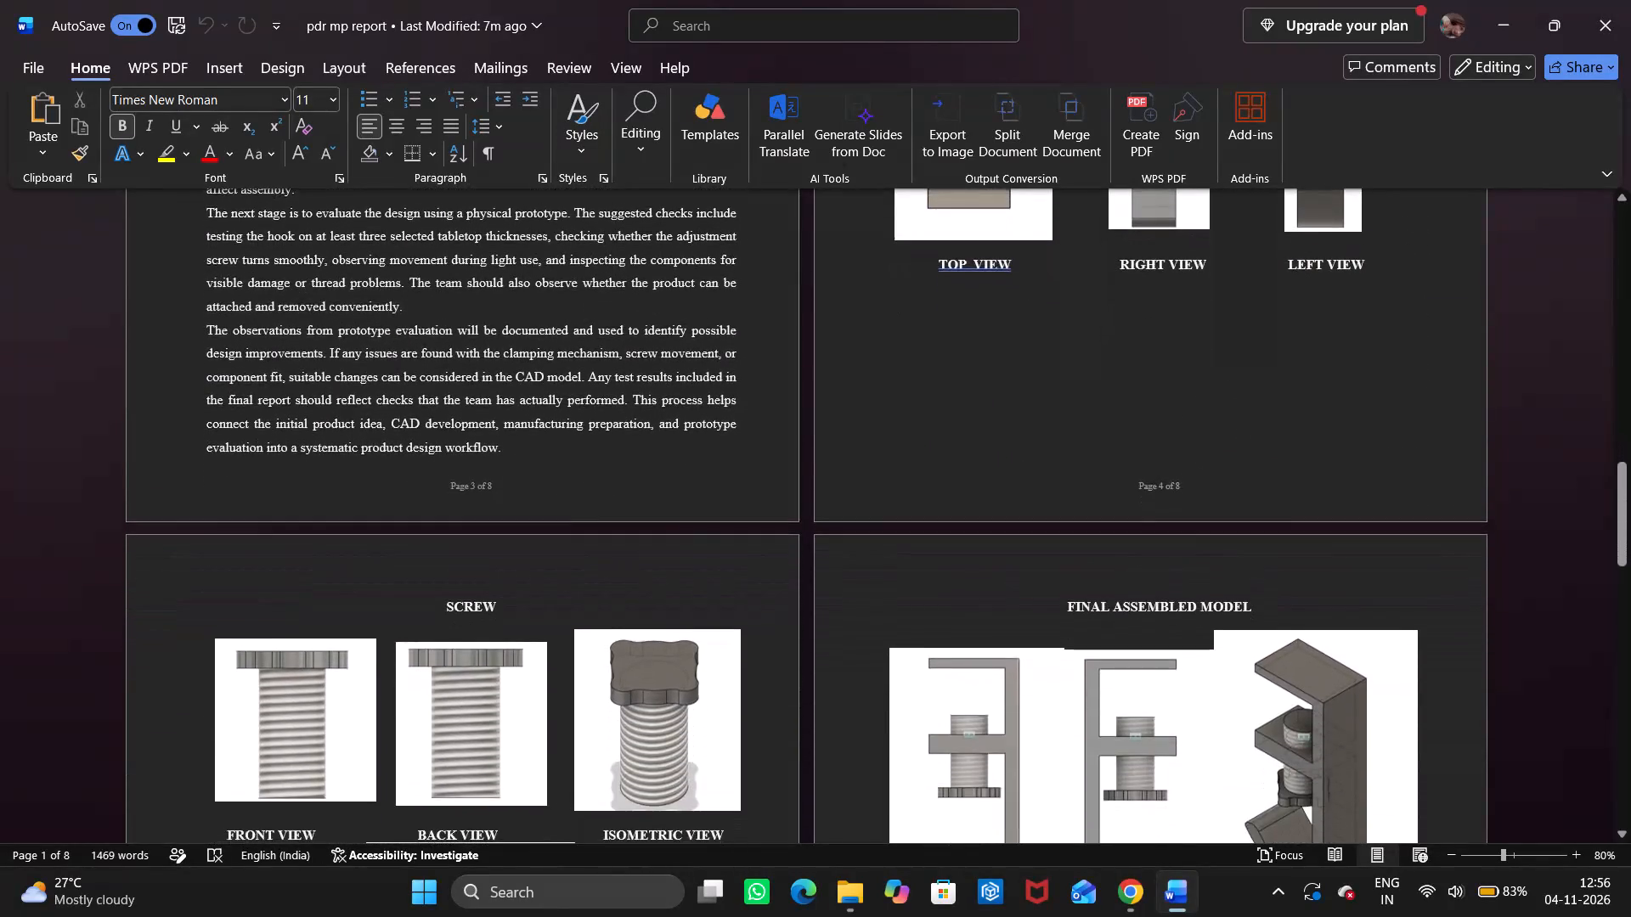
scroll(631, 424, down, 3)
scroll(631, 424, up, 1)
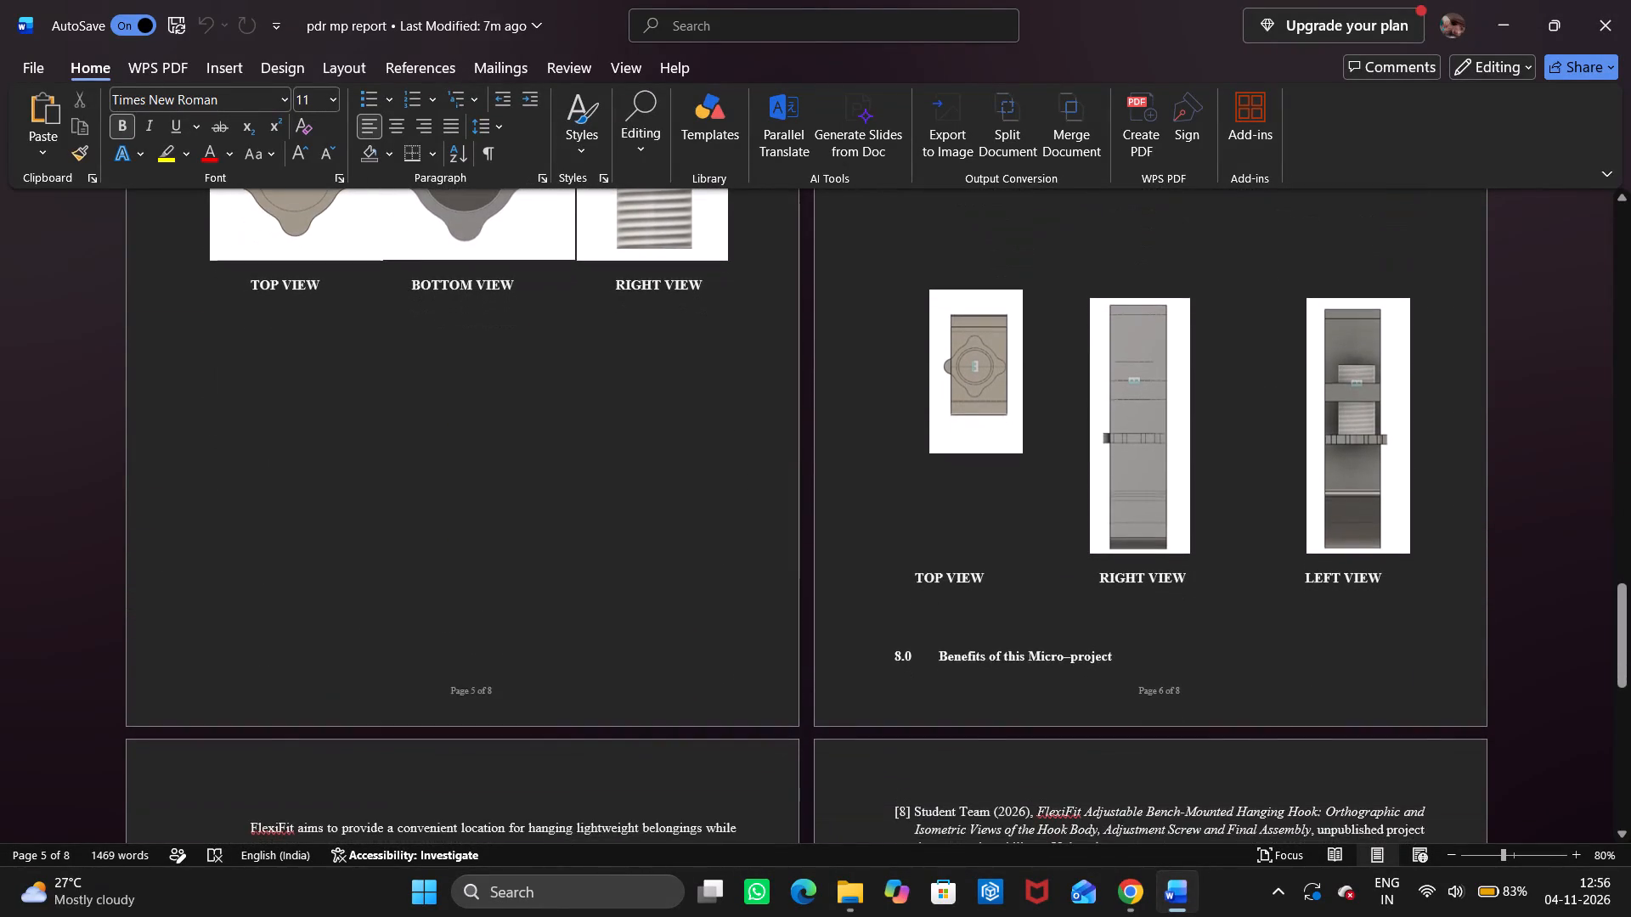
scroll(631, 424, up, 2)
scroll(631, 424, down, 1)
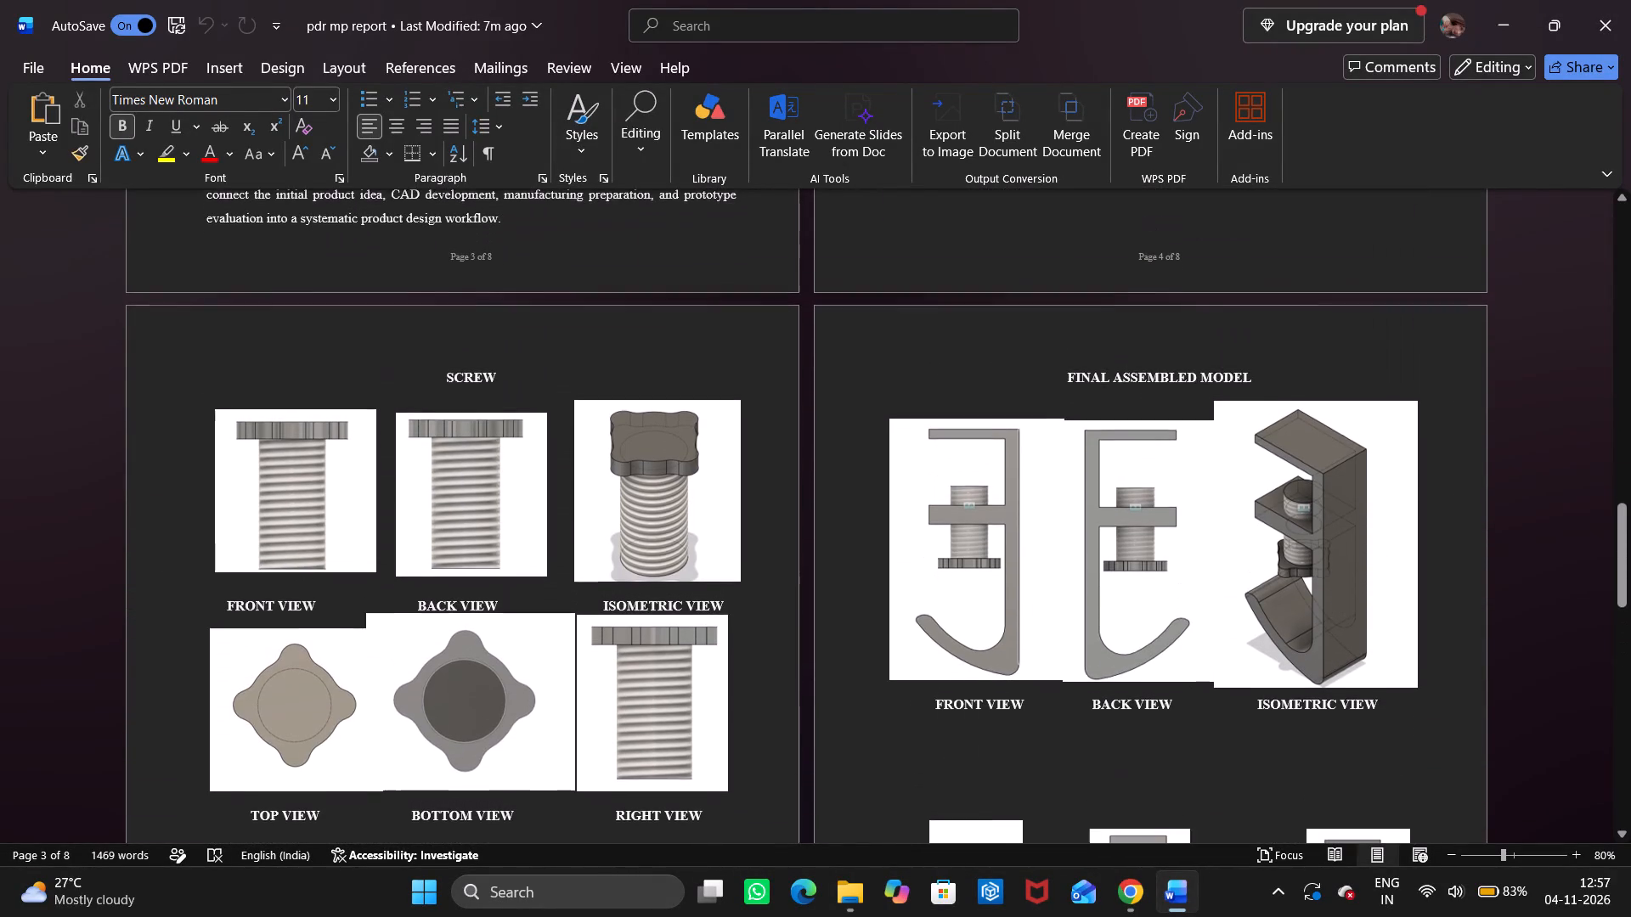
scroll(631, 424, down, 5)
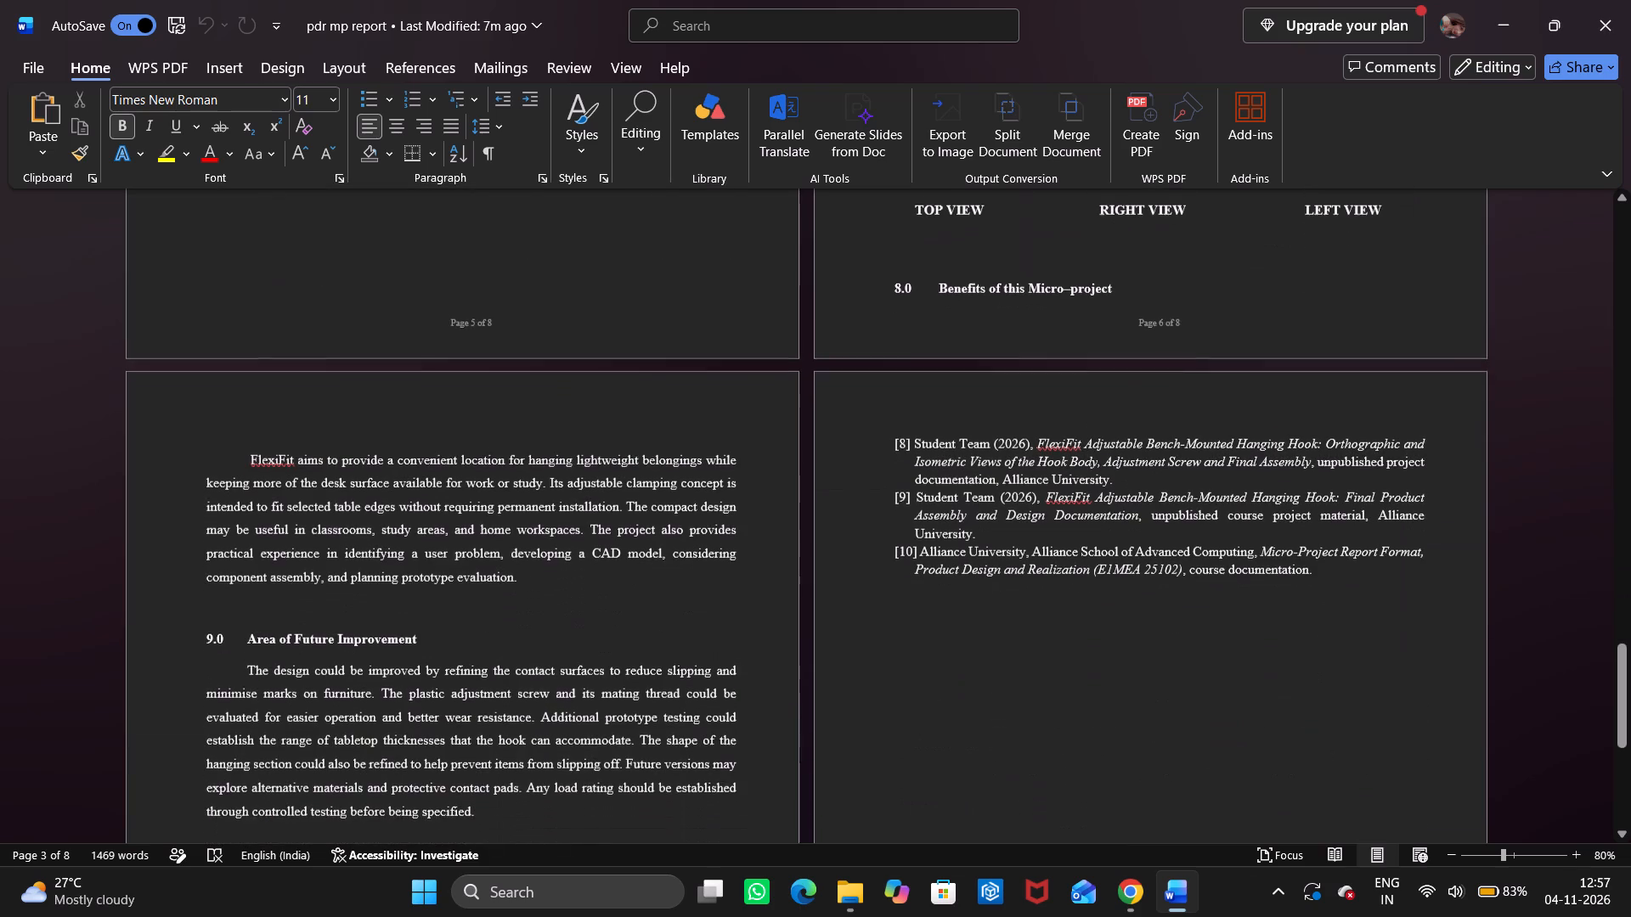
scroll(631, 424, down, 3)
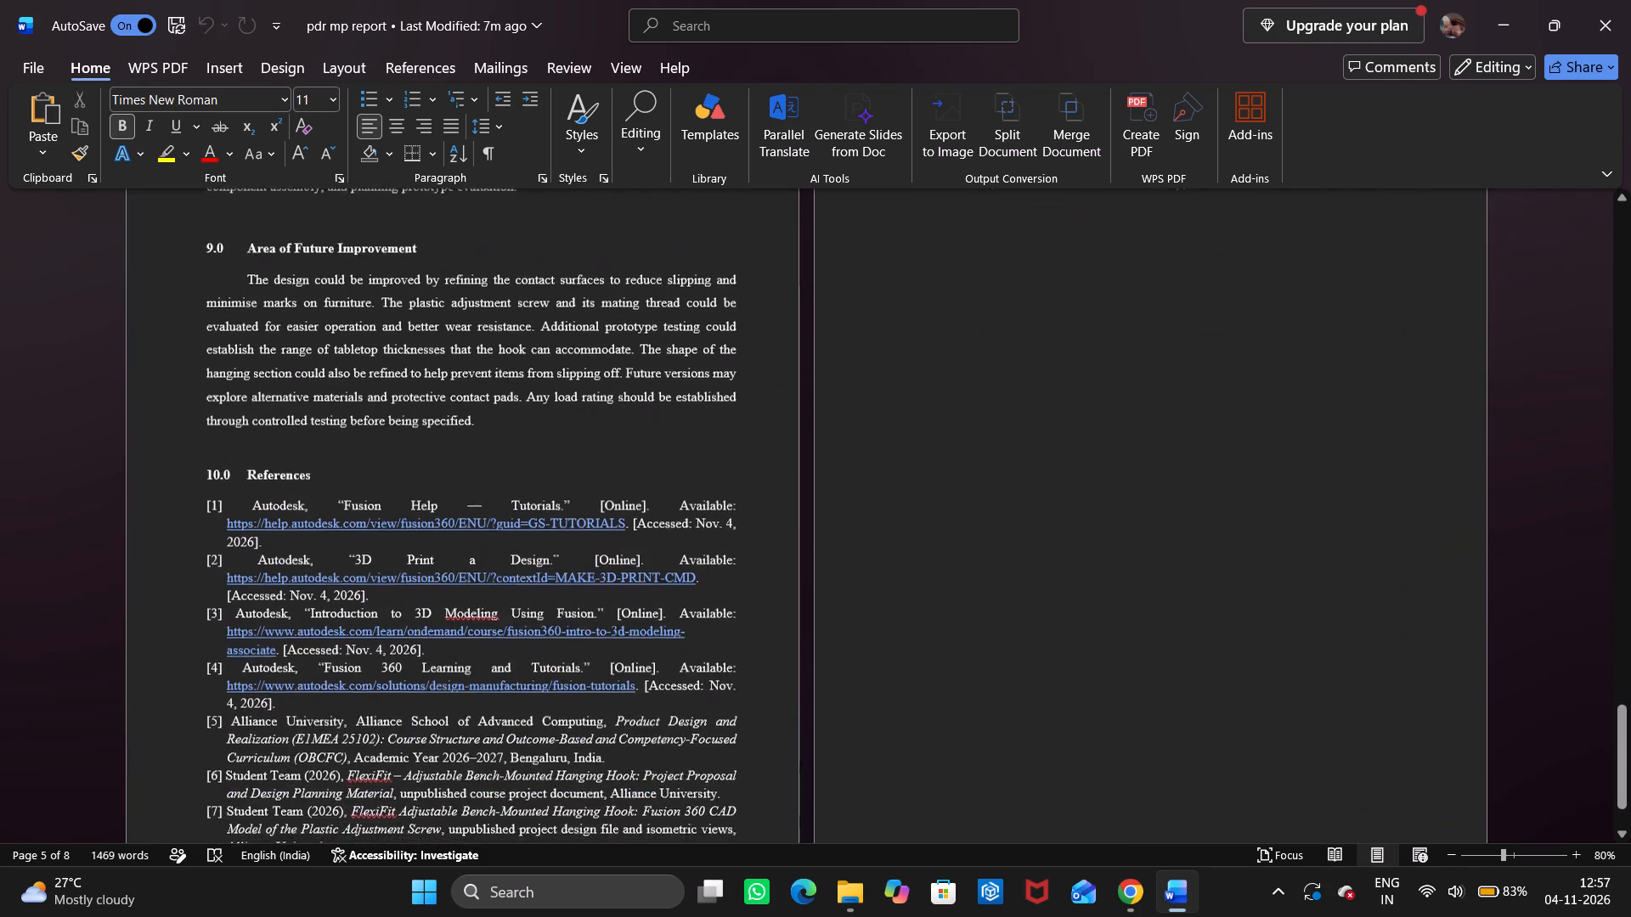
scroll(631, 424, down, 3)
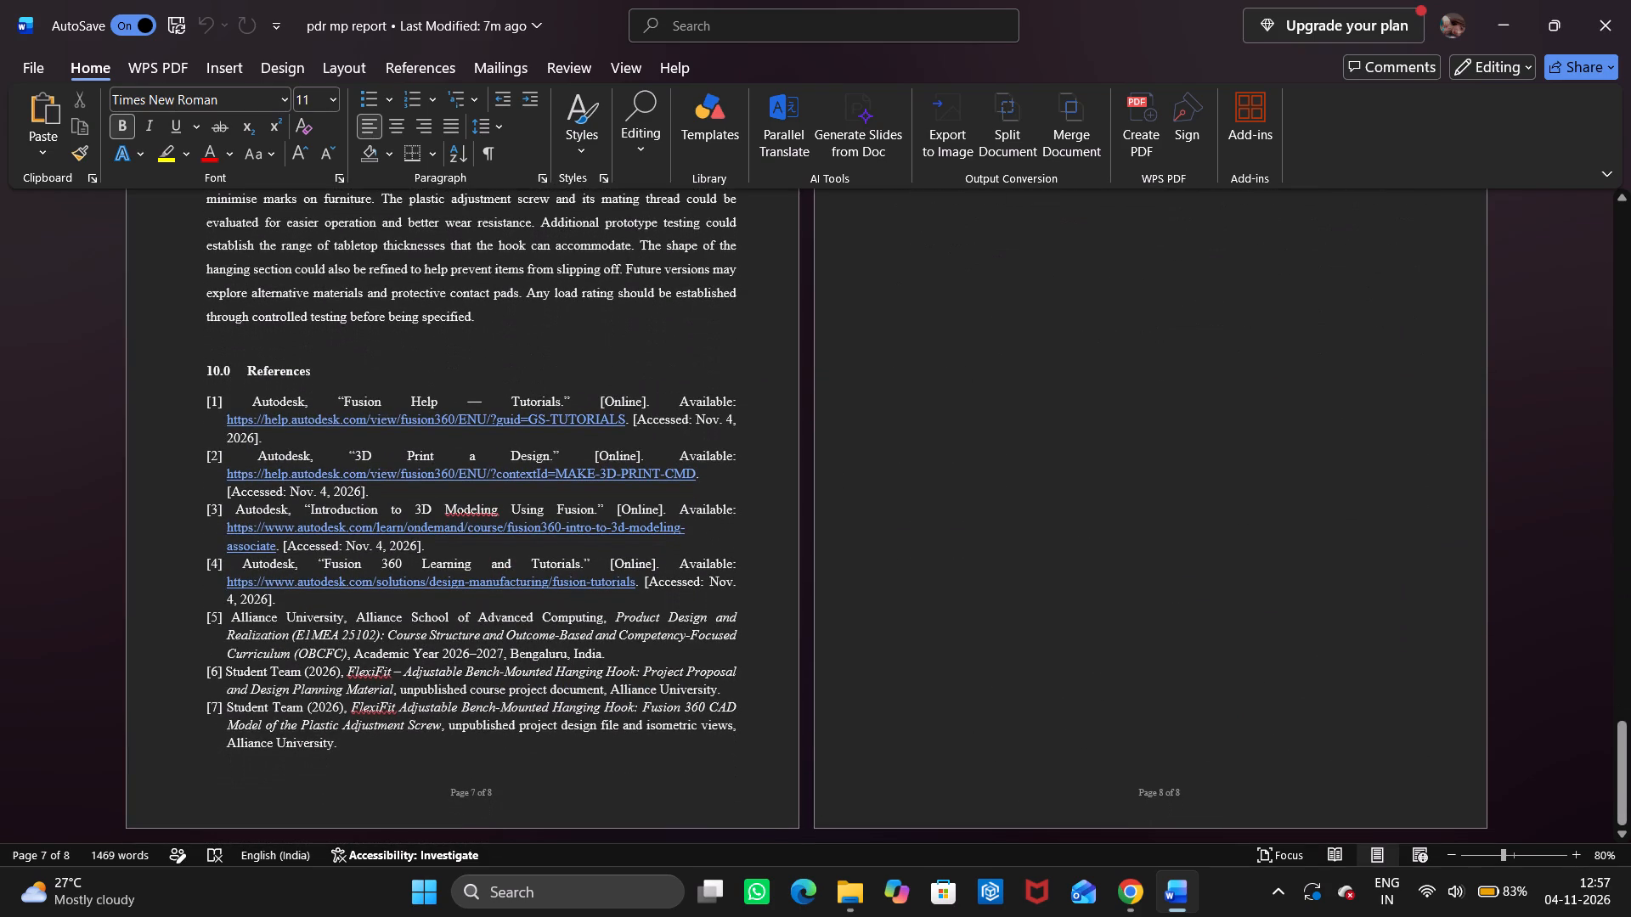